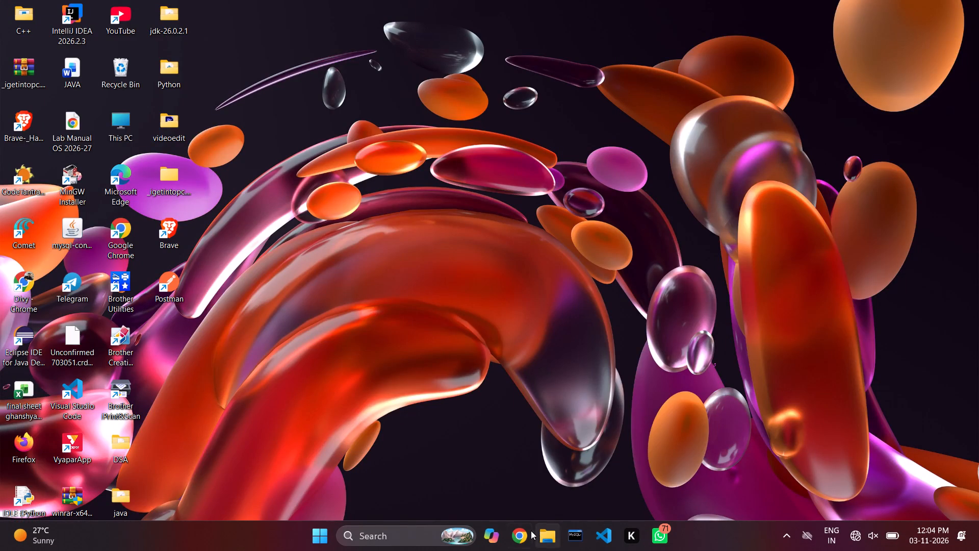
Start Word and open the recent CA-2 finance report from Downloads, the one modified yesterday at 11:12 PM.
{"action": "left_click", "coordinate": [529, 531]}
{"action": "left_click", "coordinate": [961, 8]}
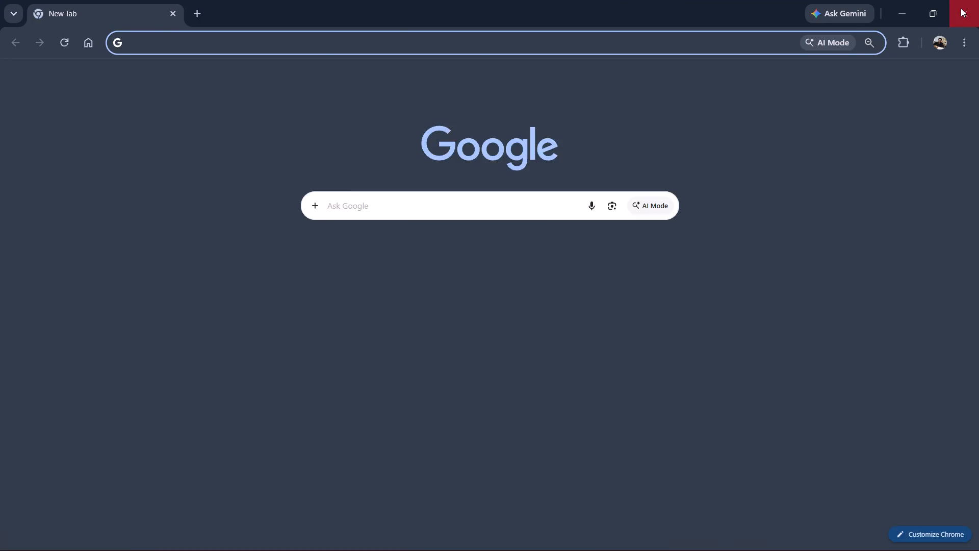
{"action": "left_click", "coordinate": [309, 541]}
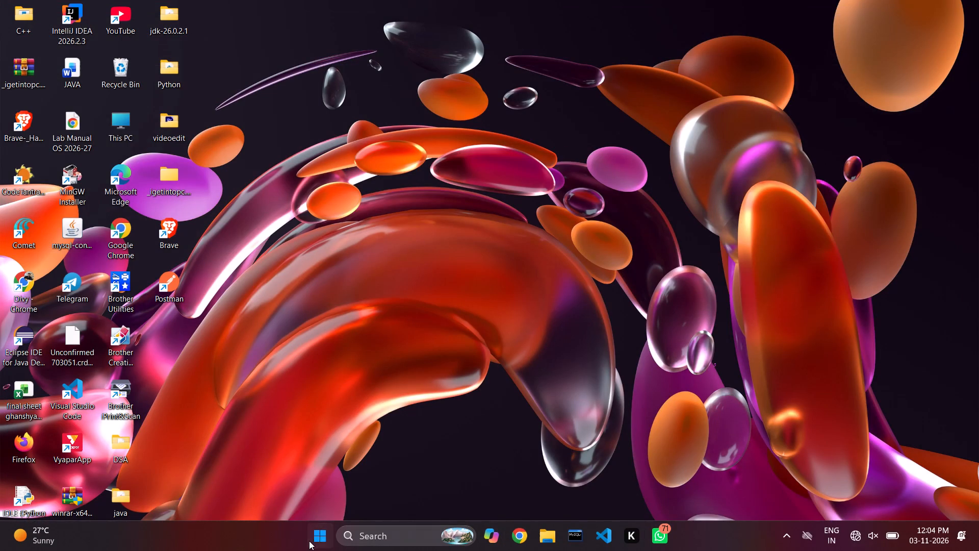
{"action": "double_click", "coordinate": [388, 215]}
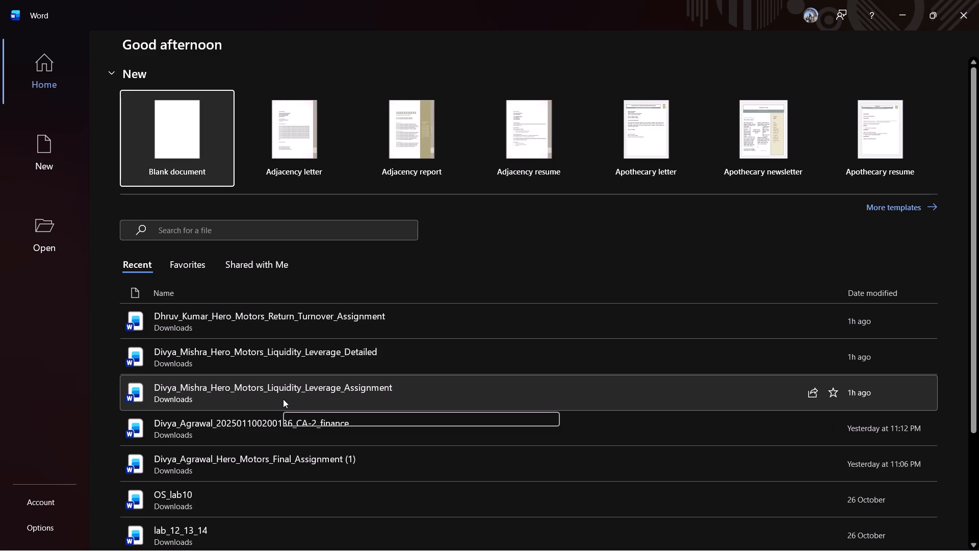
{"action": "scroll", "coordinate": [285, 468], "scroll_direction": "down", "scroll_amount": 2}
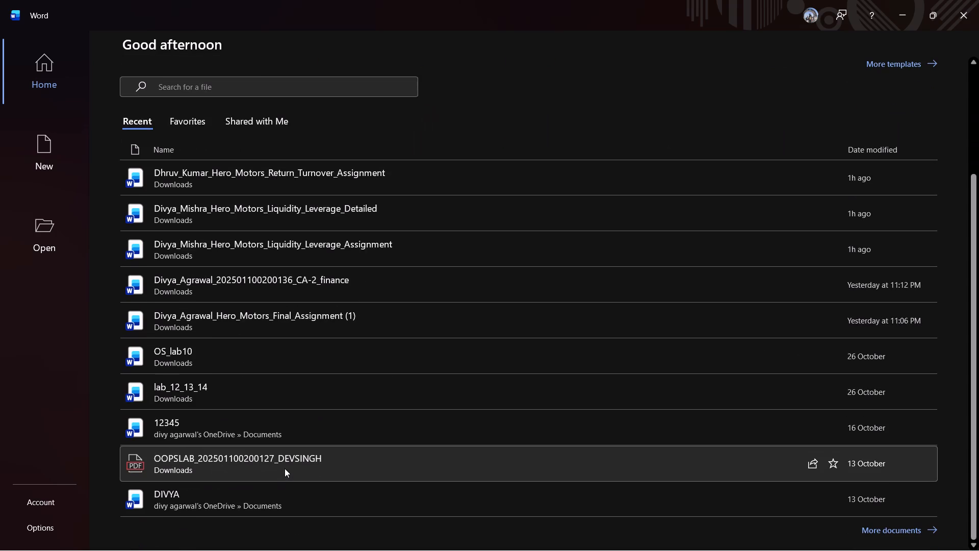
{"action": "scroll", "coordinate": [285, 468], "scroll_direction": "up", "scroll_amount": 1}
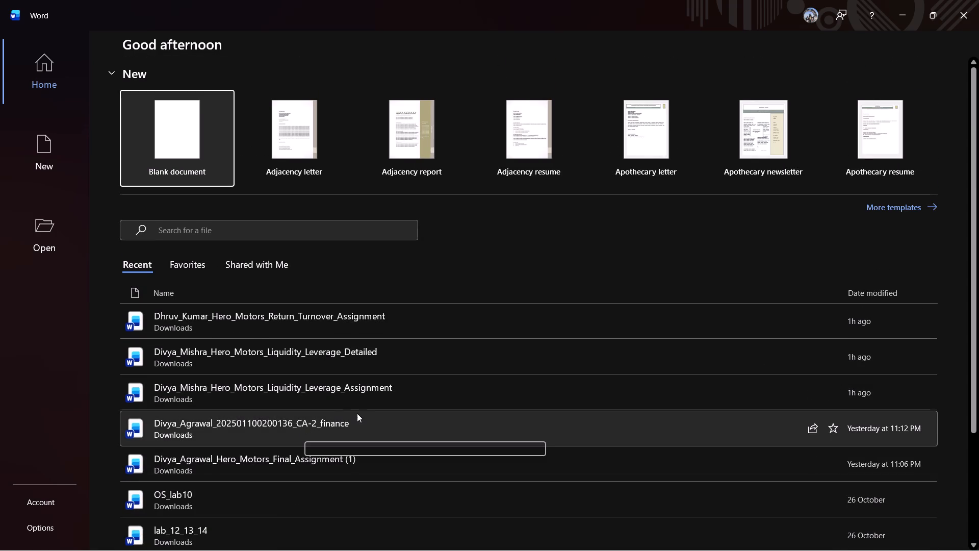
{"action": "double_click", "coordinate": [325, 438]}
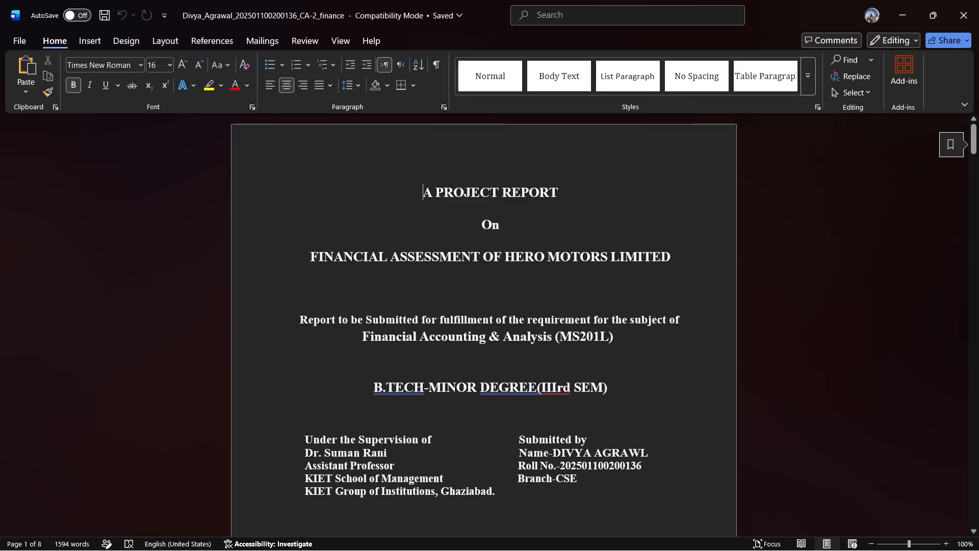
Insert a space after "B.TECH" and another before "(IIIrd SEM)" in the degree line of the title page.
{"action": "left_click", "coordinate": [422, 394]}
{"action": "key", "text": "space"}
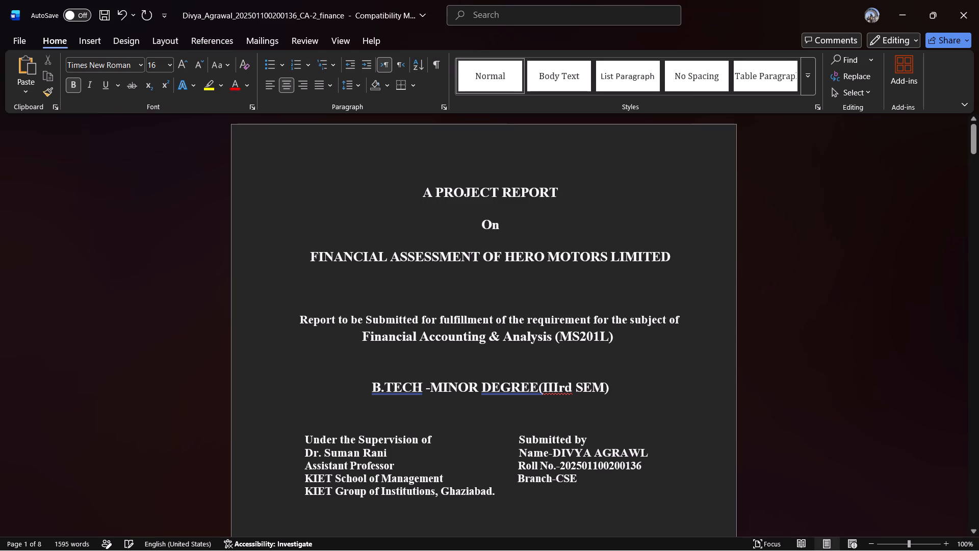
{"action": "left_click", "coordinate": [542, 390]}
{"action": "key", "text": "Left"}
{"action": "key", "text": "space"}
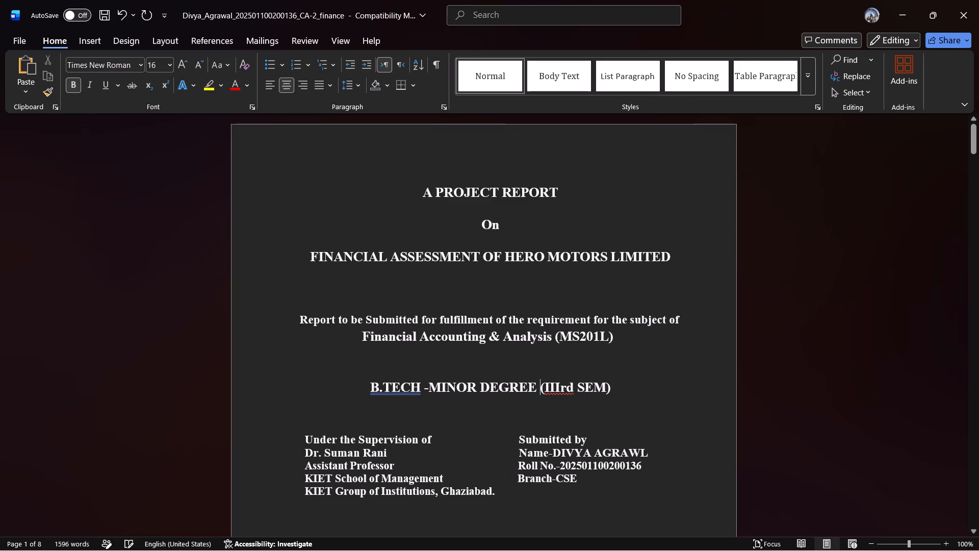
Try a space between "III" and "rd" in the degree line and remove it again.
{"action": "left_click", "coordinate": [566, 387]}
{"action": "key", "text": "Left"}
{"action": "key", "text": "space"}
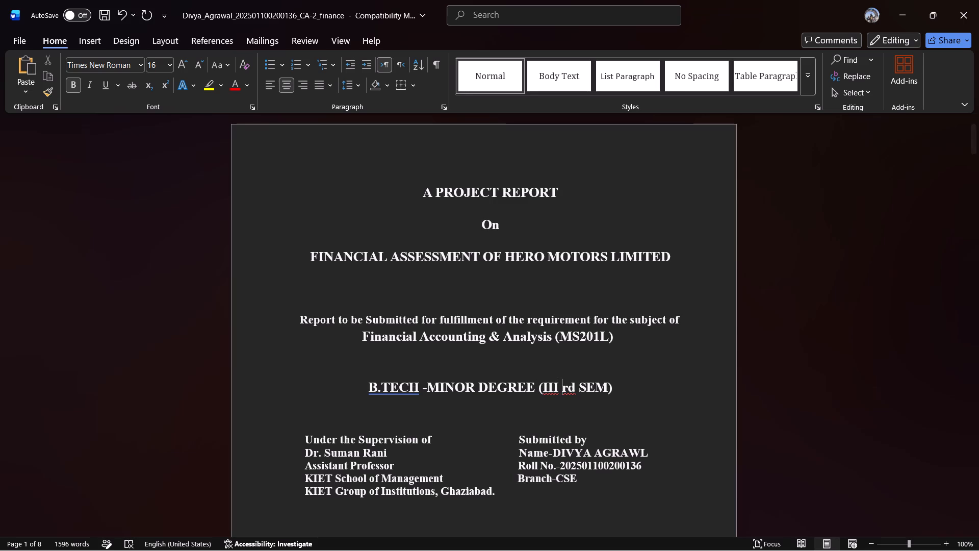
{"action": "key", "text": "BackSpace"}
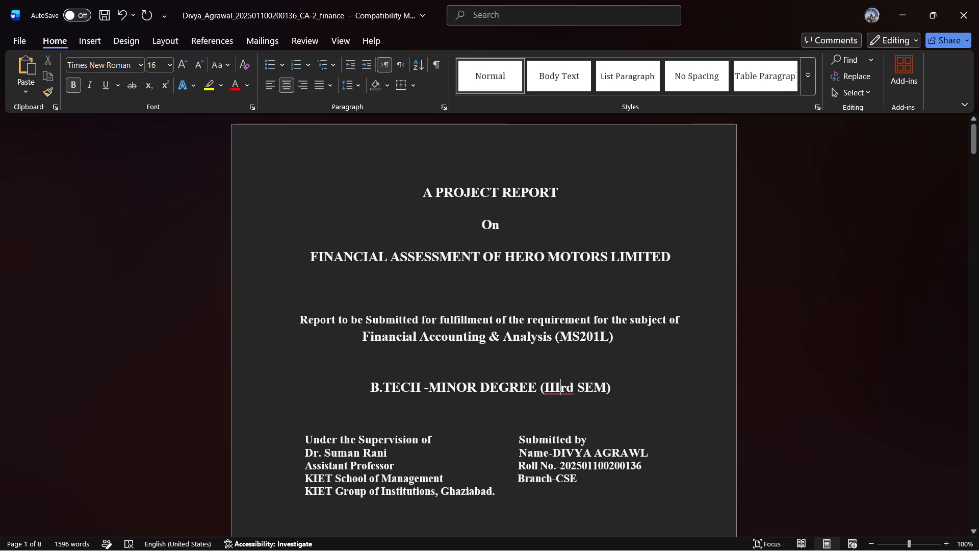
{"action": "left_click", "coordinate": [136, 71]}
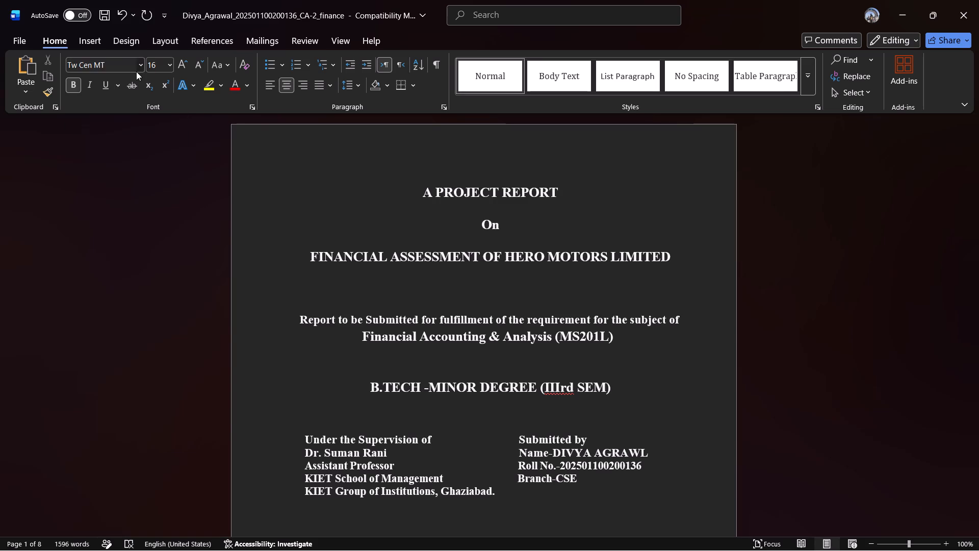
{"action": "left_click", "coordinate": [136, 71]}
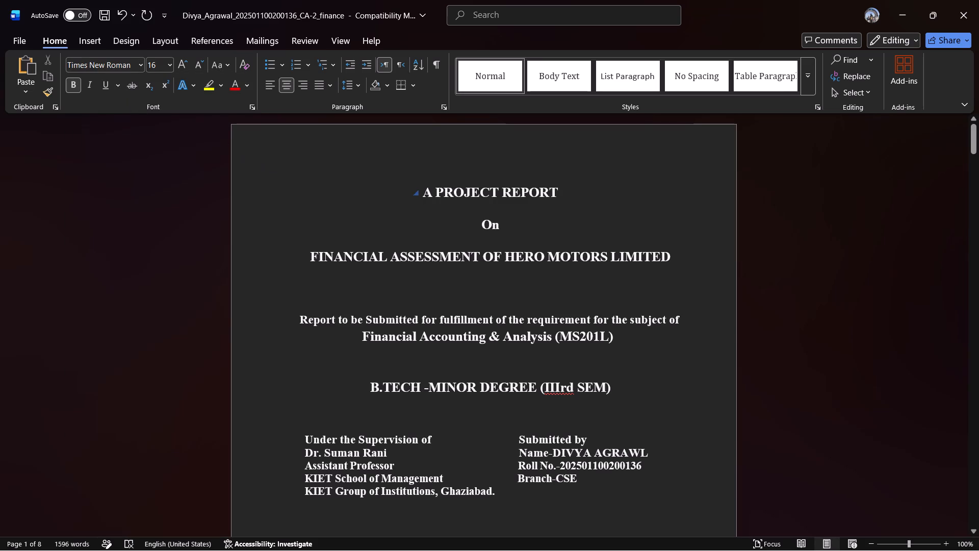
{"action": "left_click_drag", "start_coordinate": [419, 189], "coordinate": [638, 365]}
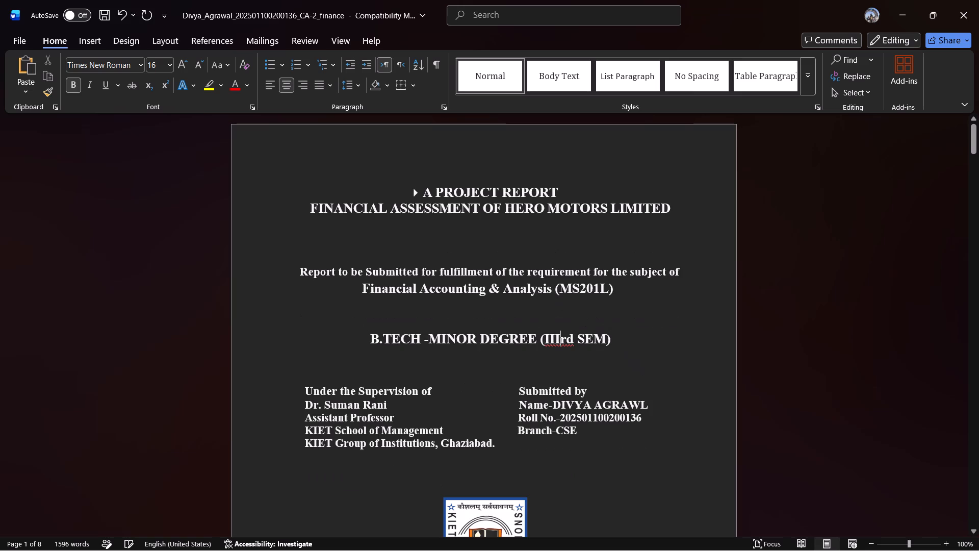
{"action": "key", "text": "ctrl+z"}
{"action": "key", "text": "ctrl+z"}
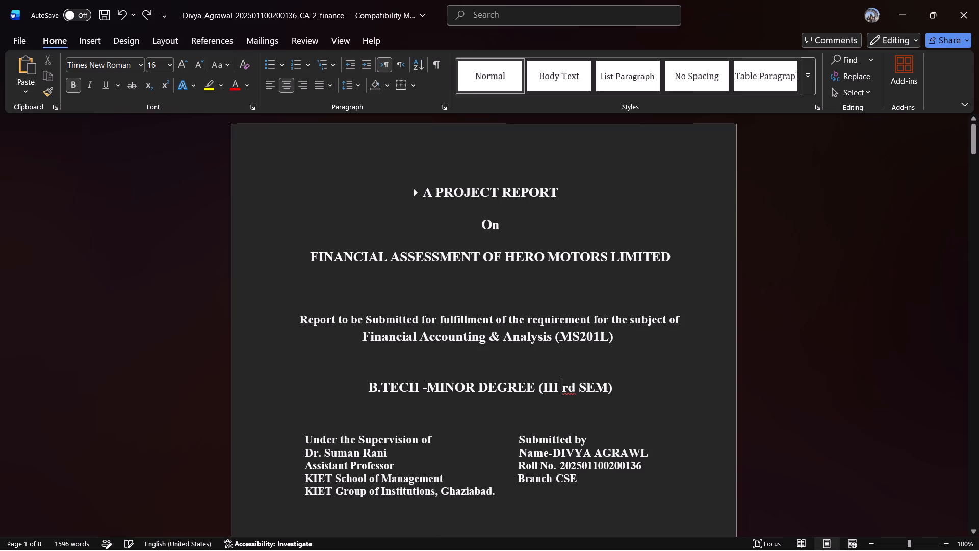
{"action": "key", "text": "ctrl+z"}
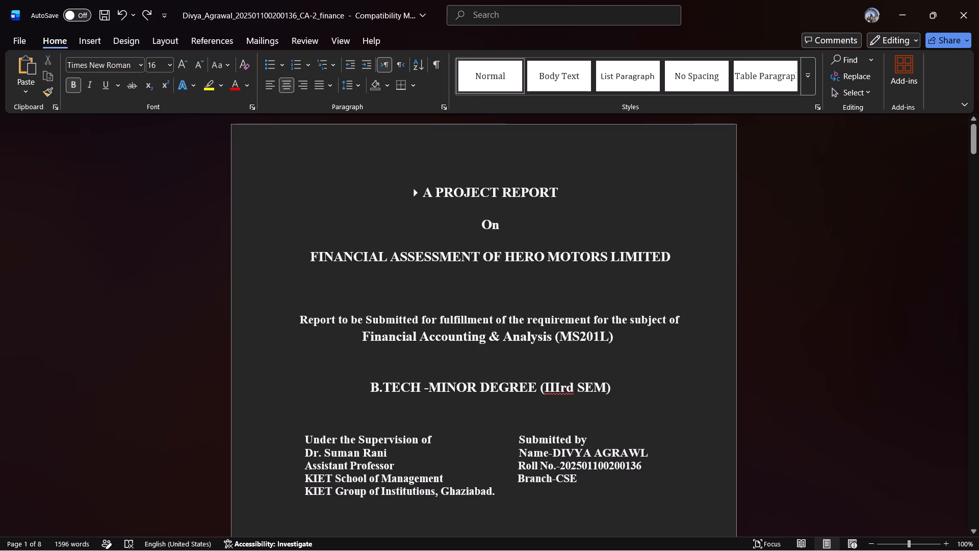
Insert a space between "III" and "rd" in the degree line of the title page.
{"action": "key", "text": "space"}
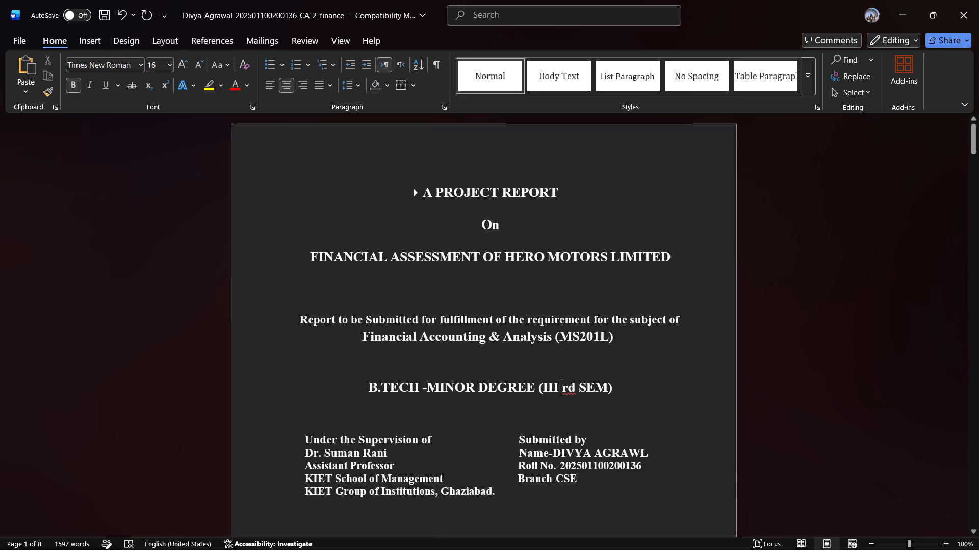
Set the font of the entire document to Times New Roman and clear the selection.
{"action": "left_click", "coordinate": [319, 211]}
{"action": "key", "text": "ctrl+a"}
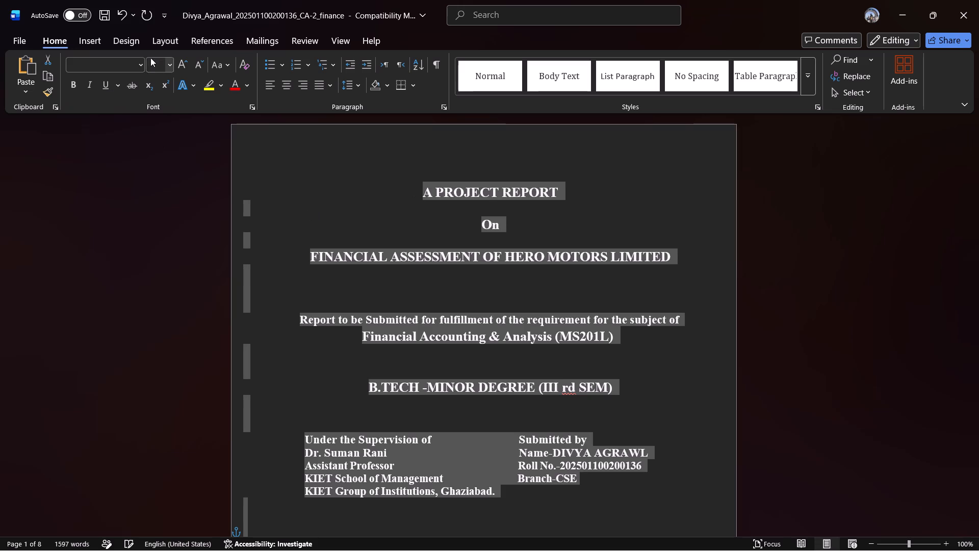
{"action": "left_click", "coordinate": [139, 63]}
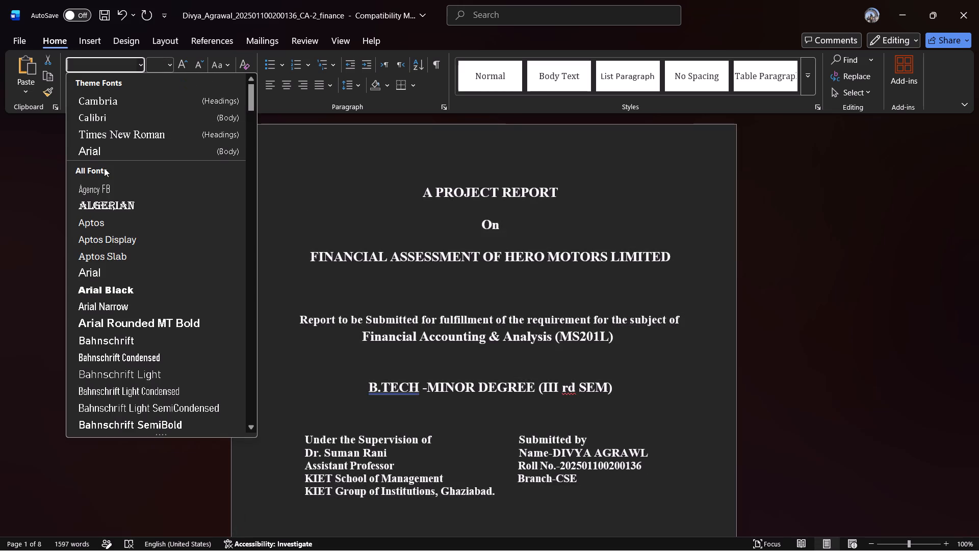
{"action": "scroll", "coordinate": [133, 417], "scroll_direction": "down", "scroll_amount": 1}
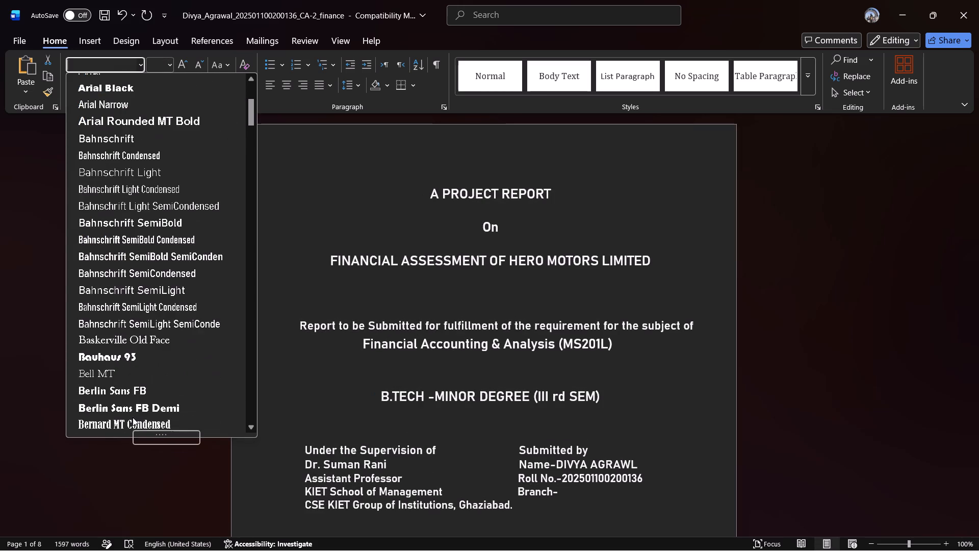
{"action": "scroll", "coordinate": [133, 417], "scroll_direction": "down", "scroll_amount": 13}
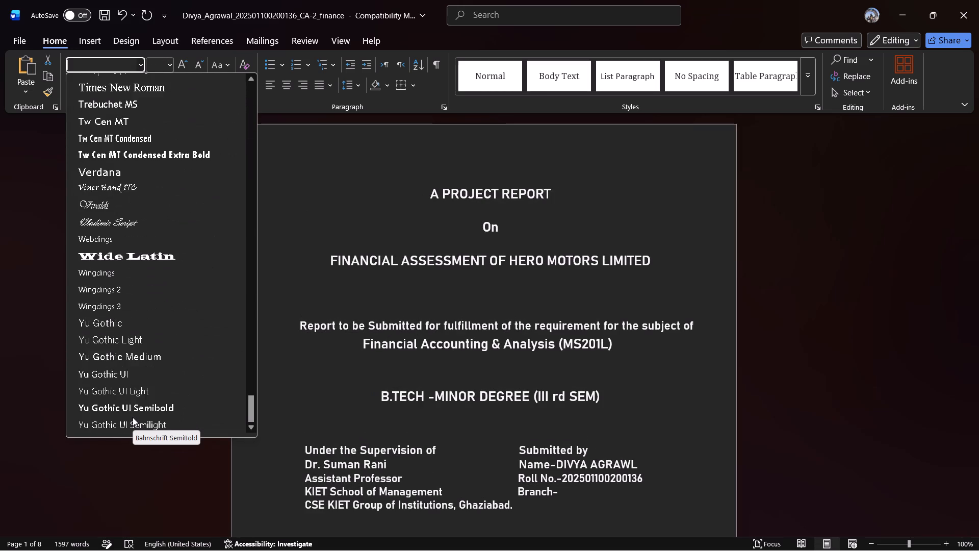
{"action": "scroll", "coordinate": [133, 417], "scroll_direction": "down", "scroll_amount": 7}
{"action": "left_click", "coordinate": [105, 91]}
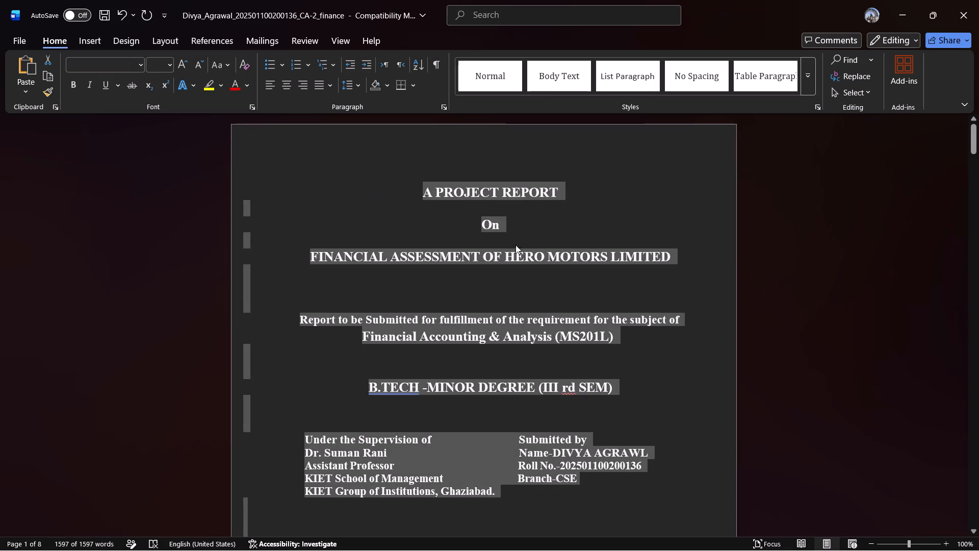
{"action": "left_click", "coordinate": [850, 396]}
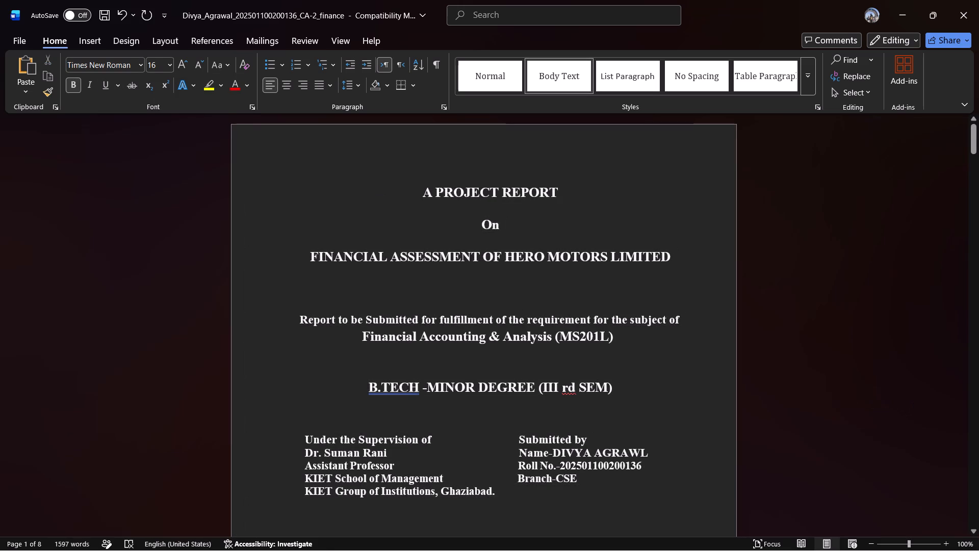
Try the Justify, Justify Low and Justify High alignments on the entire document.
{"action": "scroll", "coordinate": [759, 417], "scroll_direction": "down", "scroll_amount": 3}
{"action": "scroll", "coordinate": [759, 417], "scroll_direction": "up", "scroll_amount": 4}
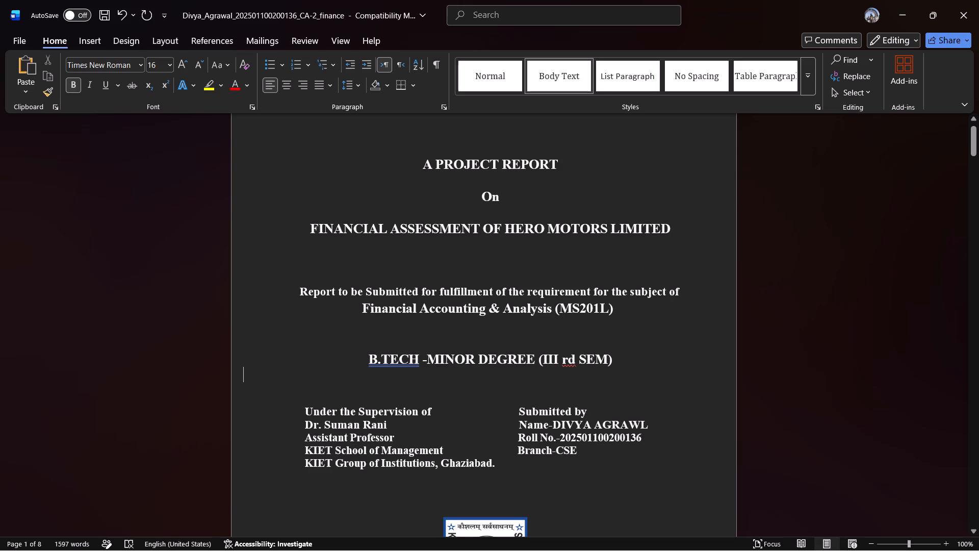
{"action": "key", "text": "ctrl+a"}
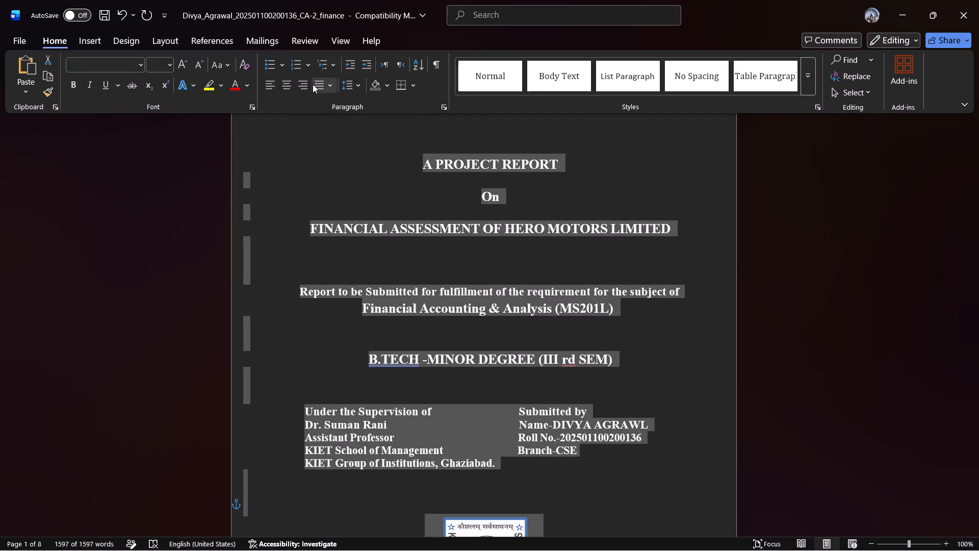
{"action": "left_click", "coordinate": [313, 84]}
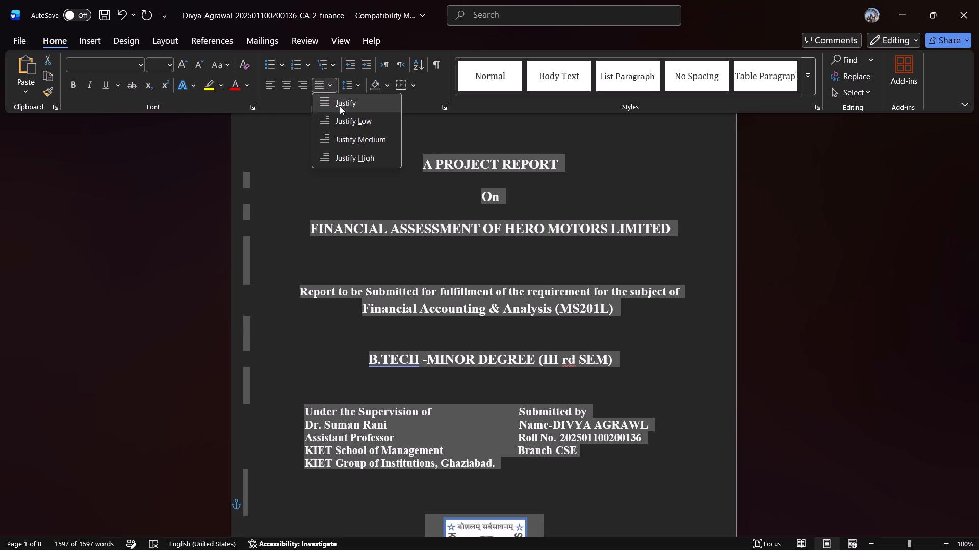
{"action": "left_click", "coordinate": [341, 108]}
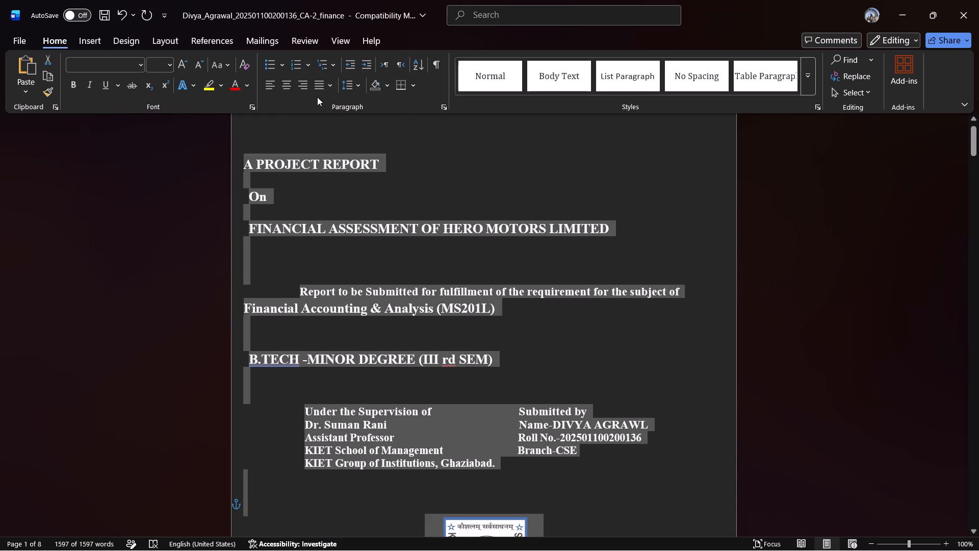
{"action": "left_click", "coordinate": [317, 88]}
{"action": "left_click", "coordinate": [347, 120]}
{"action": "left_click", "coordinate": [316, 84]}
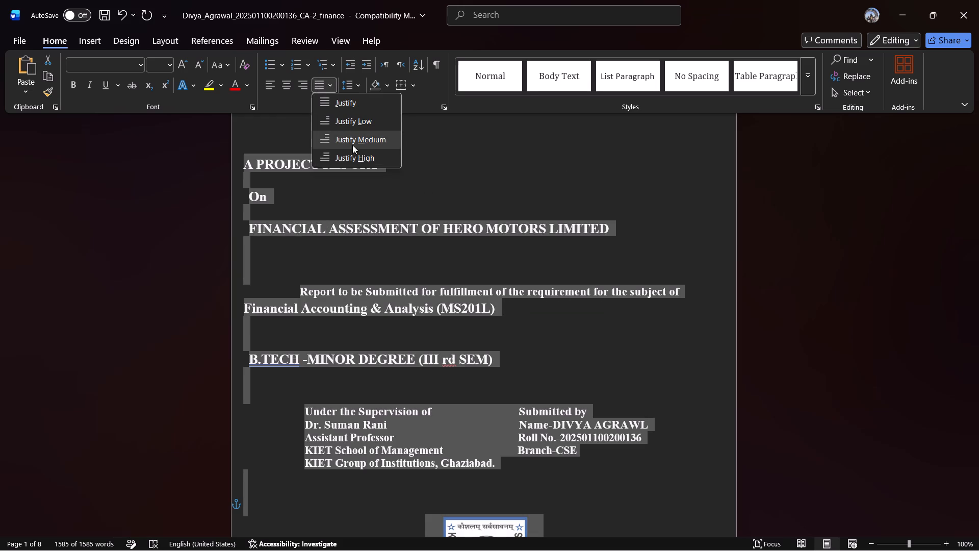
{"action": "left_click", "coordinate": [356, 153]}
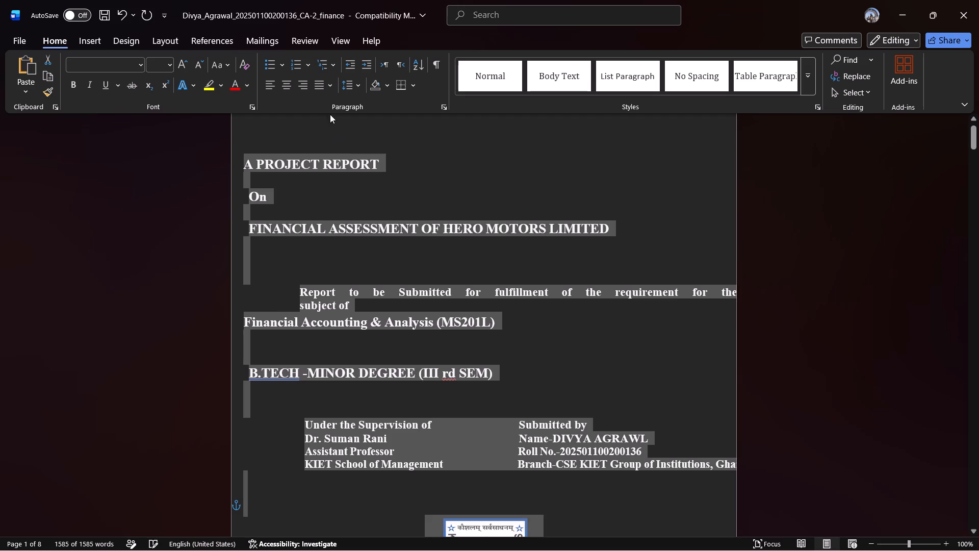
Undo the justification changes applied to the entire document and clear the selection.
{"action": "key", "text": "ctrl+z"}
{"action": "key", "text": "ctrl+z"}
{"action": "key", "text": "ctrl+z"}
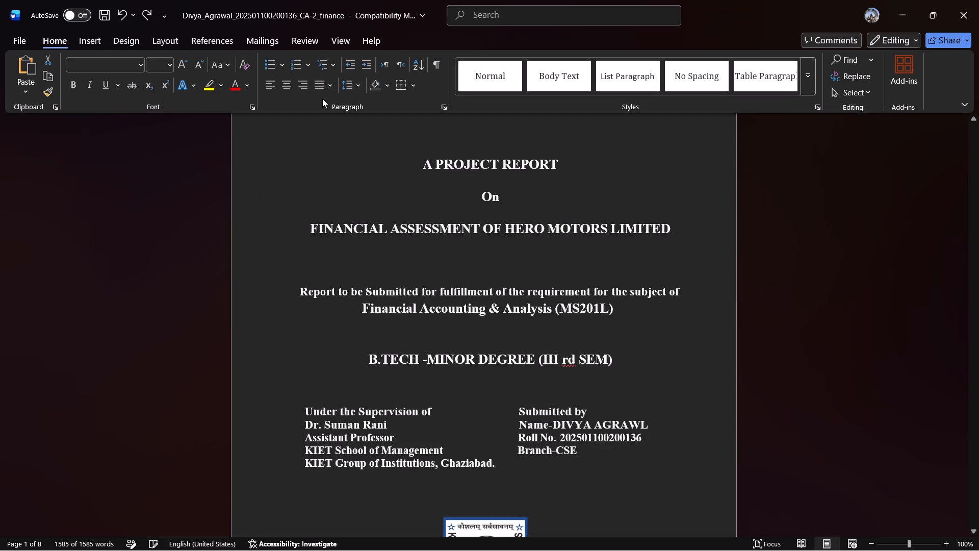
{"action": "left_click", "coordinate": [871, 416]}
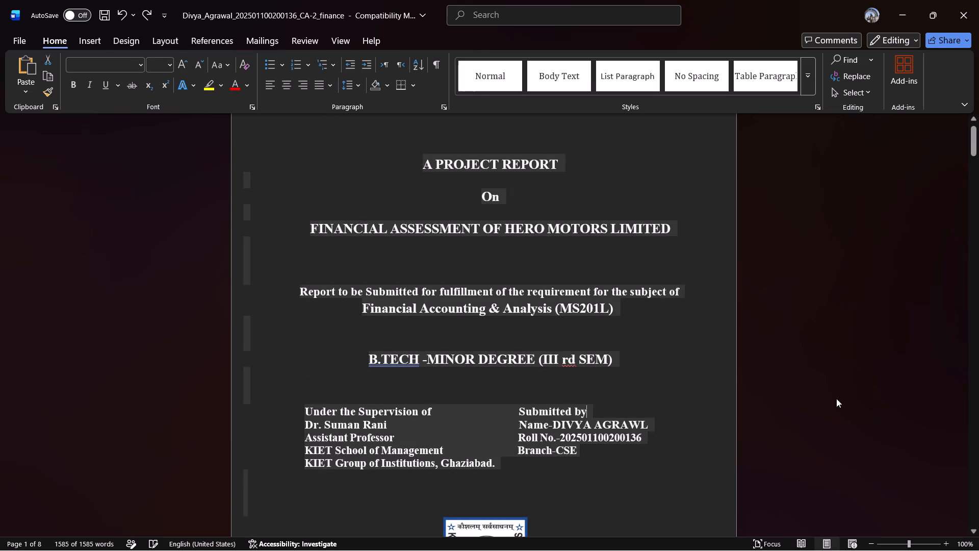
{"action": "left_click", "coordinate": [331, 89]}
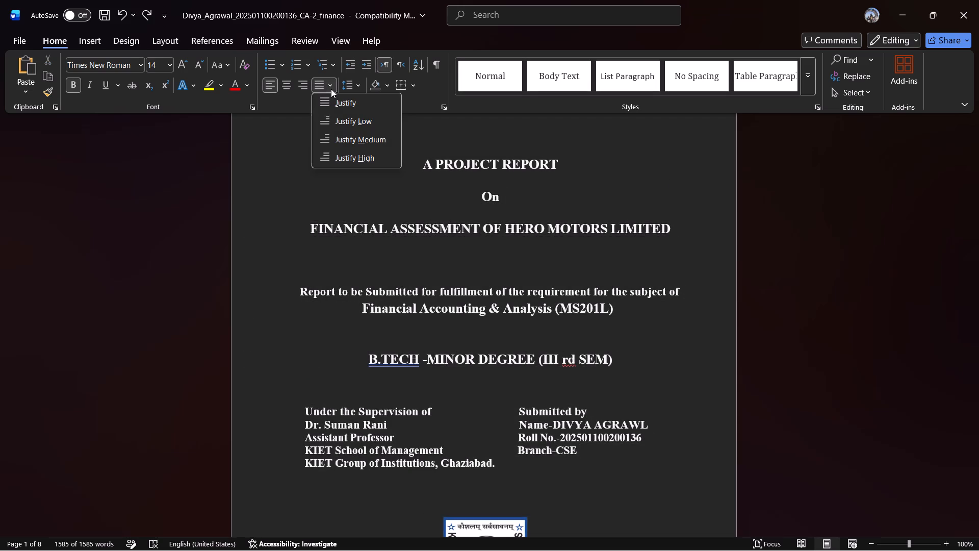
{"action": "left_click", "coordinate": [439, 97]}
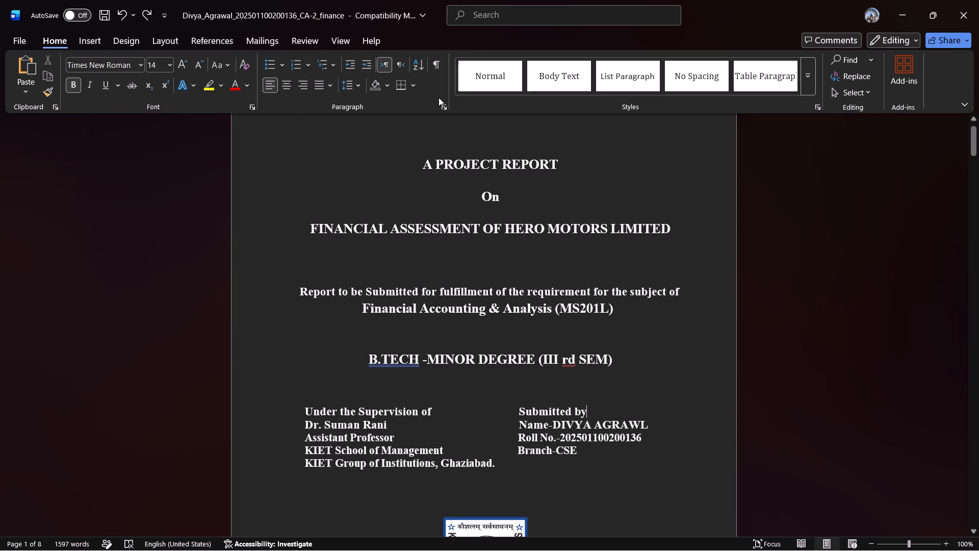
Set the line spacing of the entire document to 1.5 and clear the selection.
{"action": "left_click", "coordinate": [359, 147]}
{"action": "key", "text": "ctrl+a"}
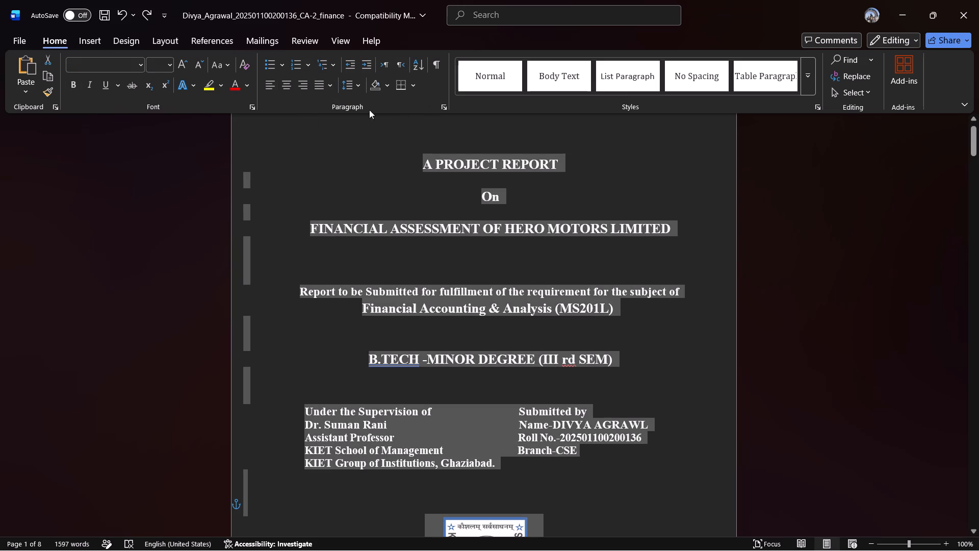
{"action": "left_click", "coordinate": [354, 82]}
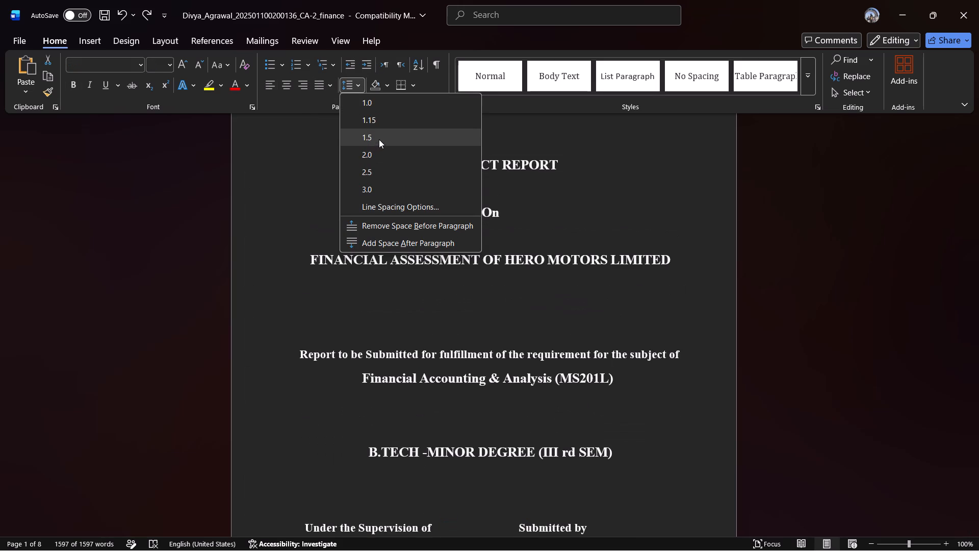
{"action": "left_click", "coordinate": [379, 139]}
{"action": "left_click", "coordinate": [856, 440]}
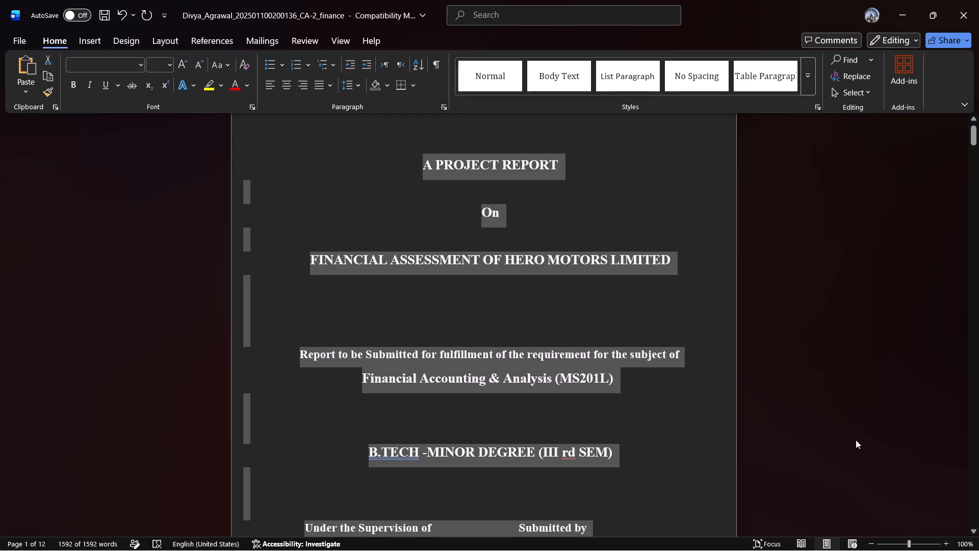
Examine the layout of the title page, the institute address page and the Team Details page.
{"action": "scroll", "coordinate": [760, 443], "scroll_direction": "down", "scroll_amount": 6}
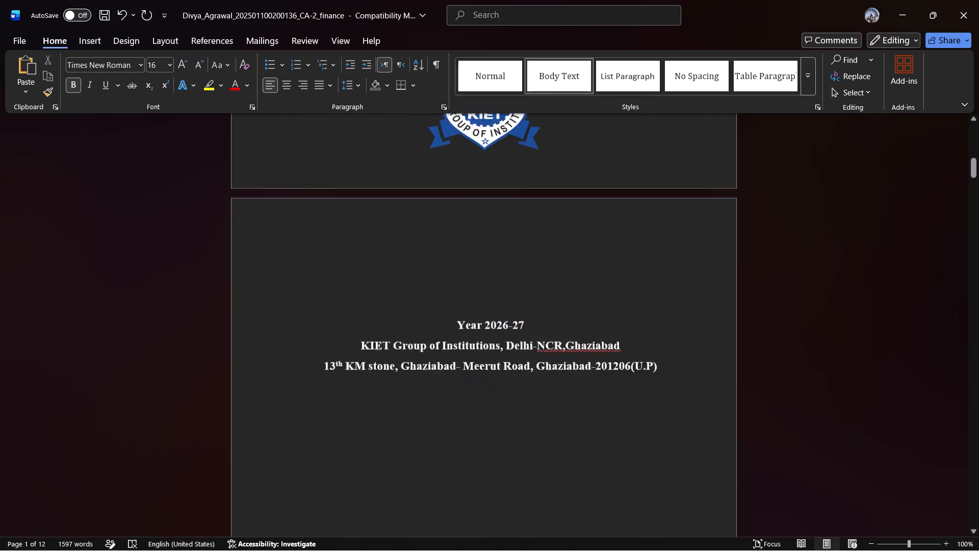
{"action": "scroll", "coordinate": [760, 443], "scroll_direction": "up", "scroll_amount": 6}
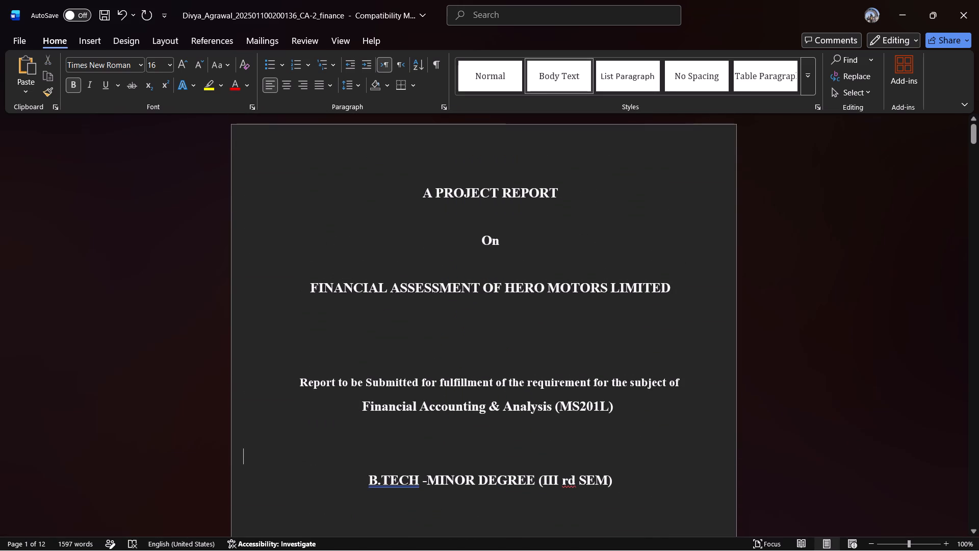
{"action": "scroll", "coordinate": [402, 339], "scroll_direction": "down", "scroll_amount": 1}
{"action": "scroll", "coordinate": [402, 339], "scroll_direction": "up", "scroll_amount": 1}
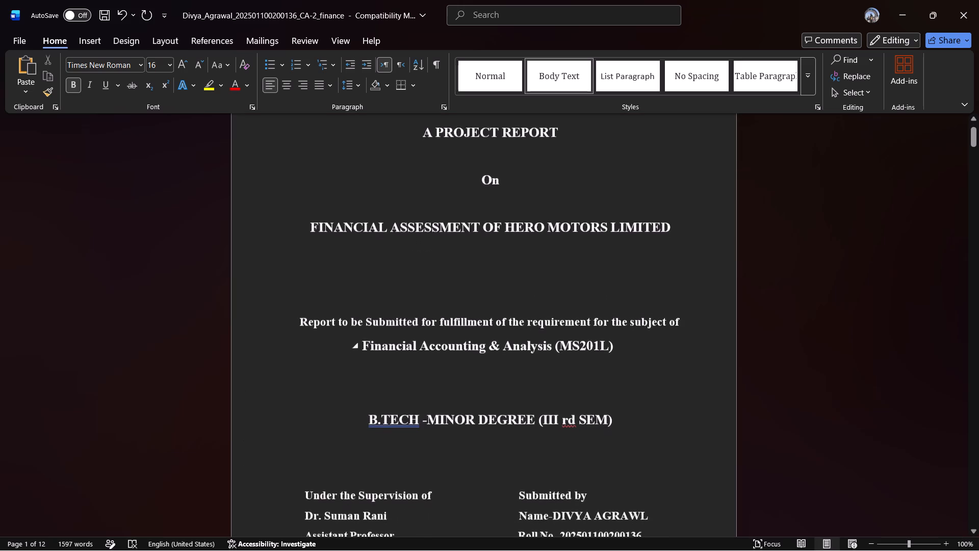
{"action": "scroll", "coordinate": [402, 339], "scroll_direction": "up", "scroll_amount": 1}
{"action": "left_click", "coordinate": [485, 244]}
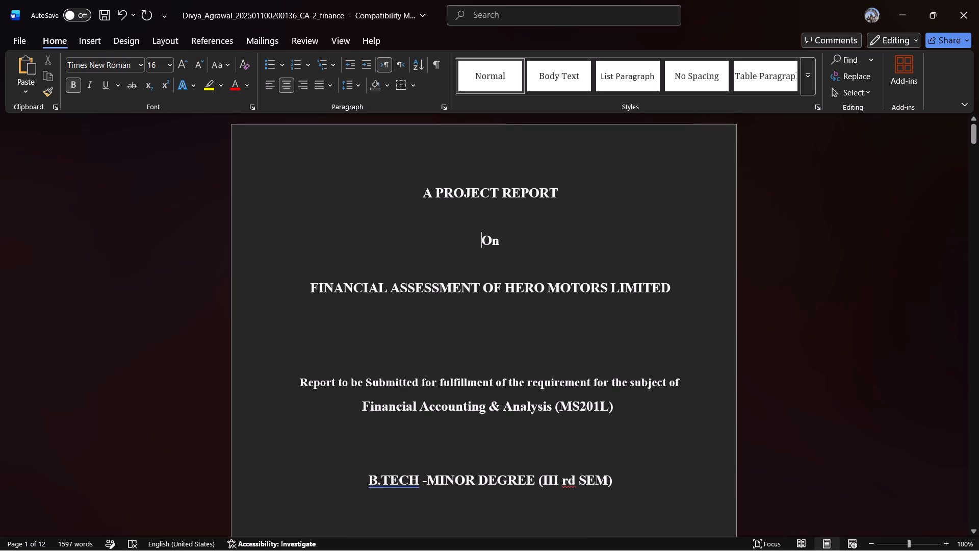
{"action": "scroll", "coordinate": [485, 244], "scroll_direction": "down", "scroll_amount": 3}
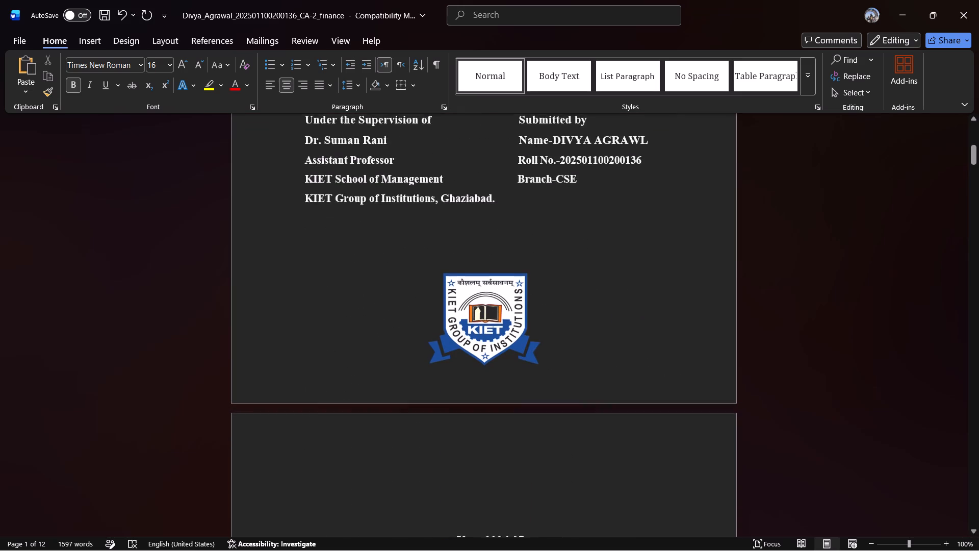
{"action": "scroll", "coordinate": [485, 244], "scroll_direction": "down", "scroll_amount": 3}
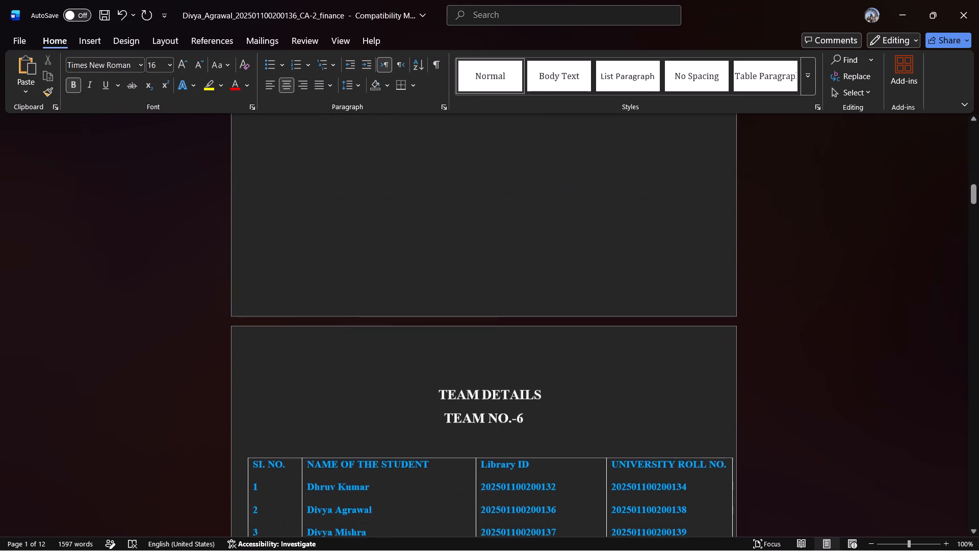
{"action": "scroll", "coordinate": [485, 244], "scroll_direction": "down", "scroll_amount": 2}
{"action": "scroll", "coordinate": [485, 244], "scroll_direction": "up", "scroll_amount": 1}
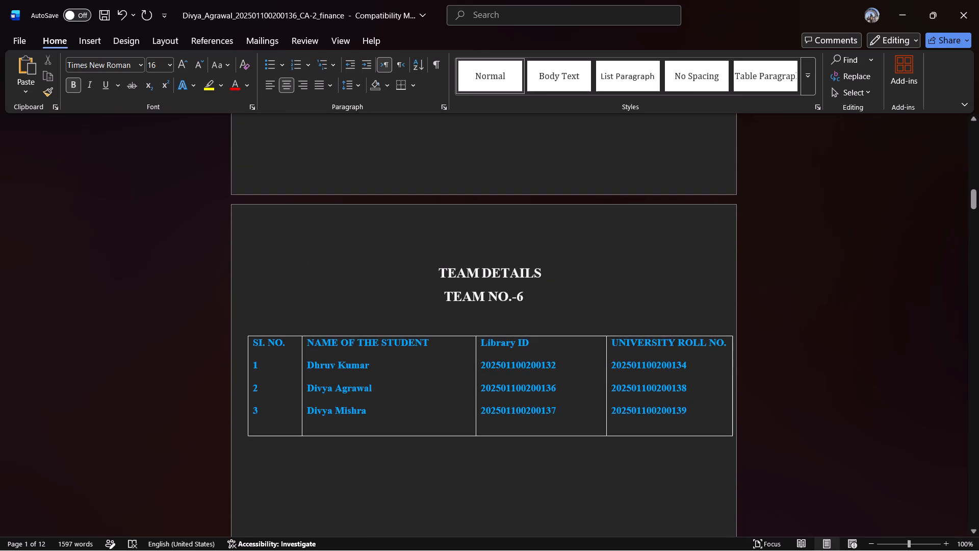
{"action": "scroll", "coordinate": [485, 244], "scroll_direction": "down", "scroll_amount": 1}
{"action": "scroll", "coordinate": [485, 244], "scroll_direction": "up", "scroll_amount": 1}
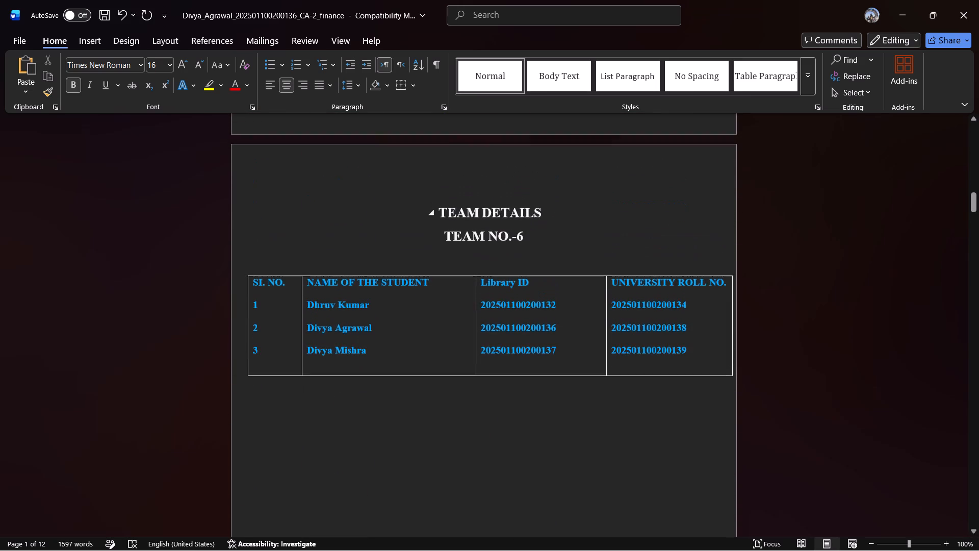
Delete the Team Details heading, the team number line and the student table below them.
{"action": "scroll", "coordinate": [485, 244], "scroll_direction": "right", "scroll_amount": 1}
{"action": "left_click", "coordinate": [533, 363]}
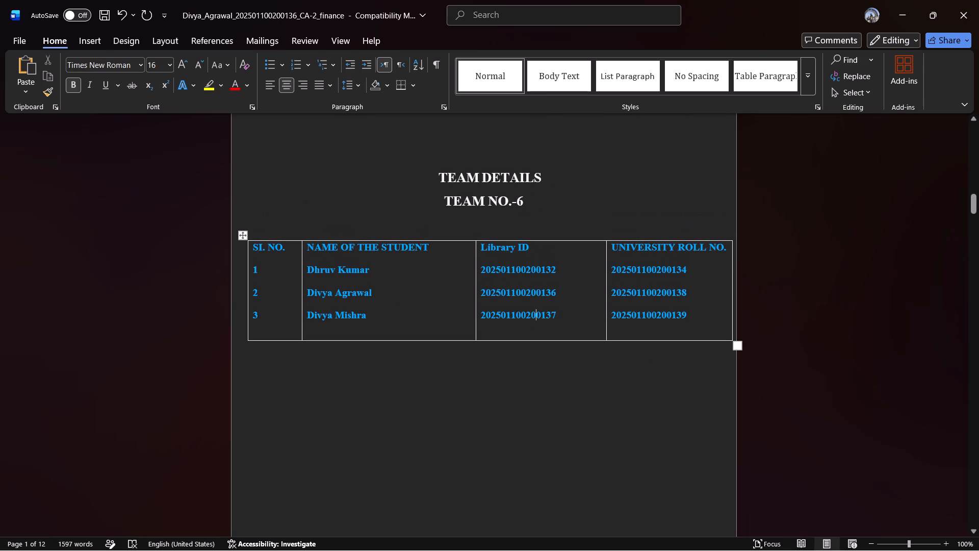
{"action": "left_click_drag", "start_coordinate": [533, 363], "coordinate": [418, 185]}
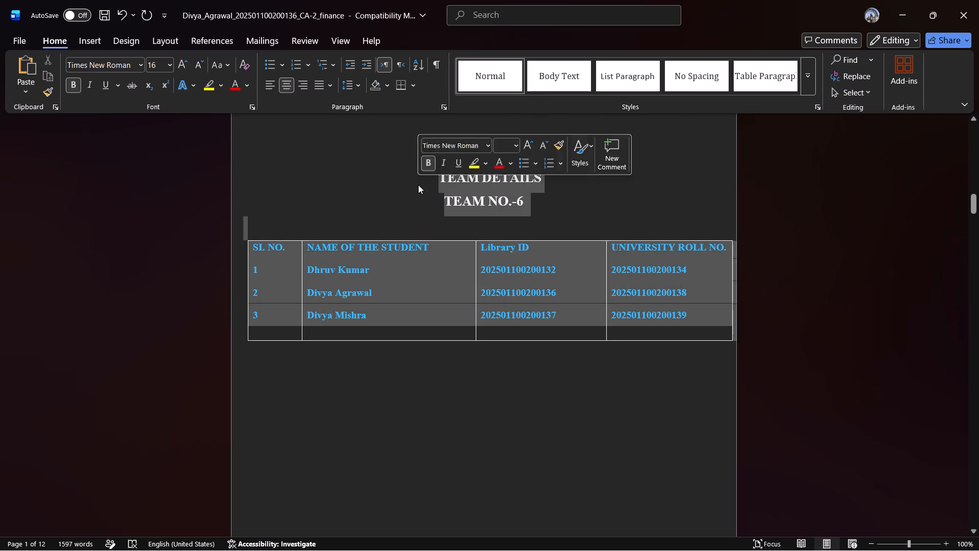
{"action": "key", "text": "BackSpace"}
{"action": "key", "text": "BackSpace"}
Try to remove the emptied team details page by deleting backwards from its start toward the institute address lines.
{"action": "scroll", "coordinate": [418, 185], "scroll_direction": "up", "scroll_amount": 2}
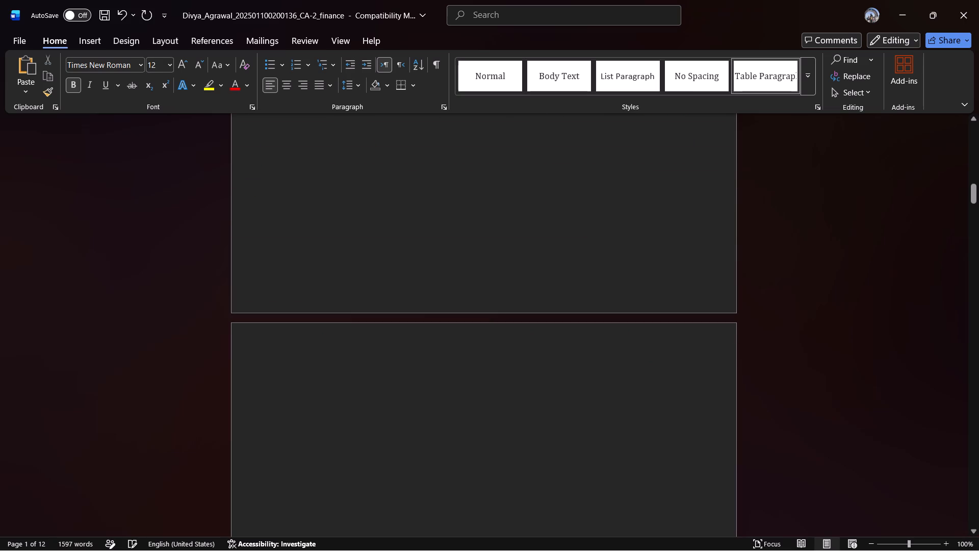
{"action": "left_click", "coordinate": [347, 383]}
{"action": "key", "text": "BackSpace"}
{"action": "key", "text": "BackSpace"}
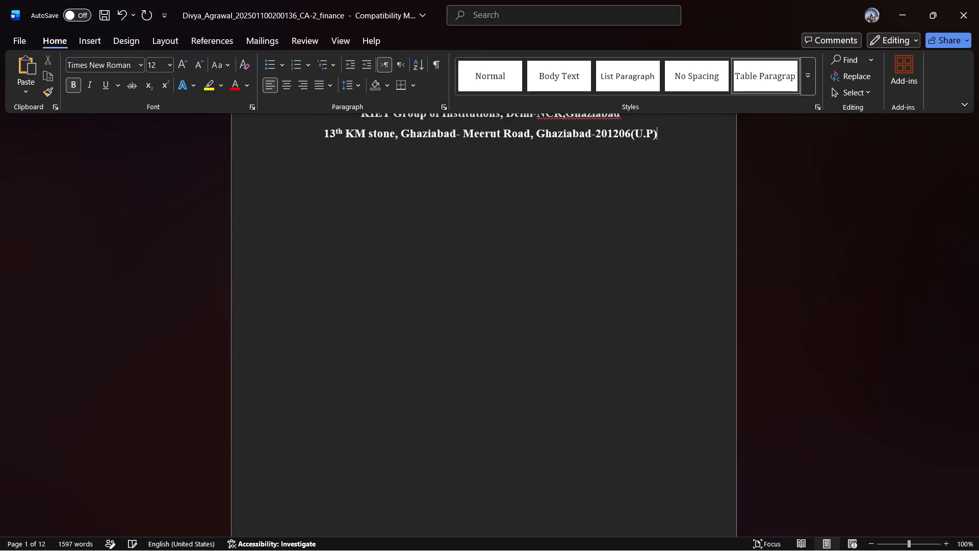
{"action": "scroll", "coordinate": [347, 383], "scroll_direction": "down", "scroll_amount": 7}
{"action": "left_click", "coordinate": [347, 383]}
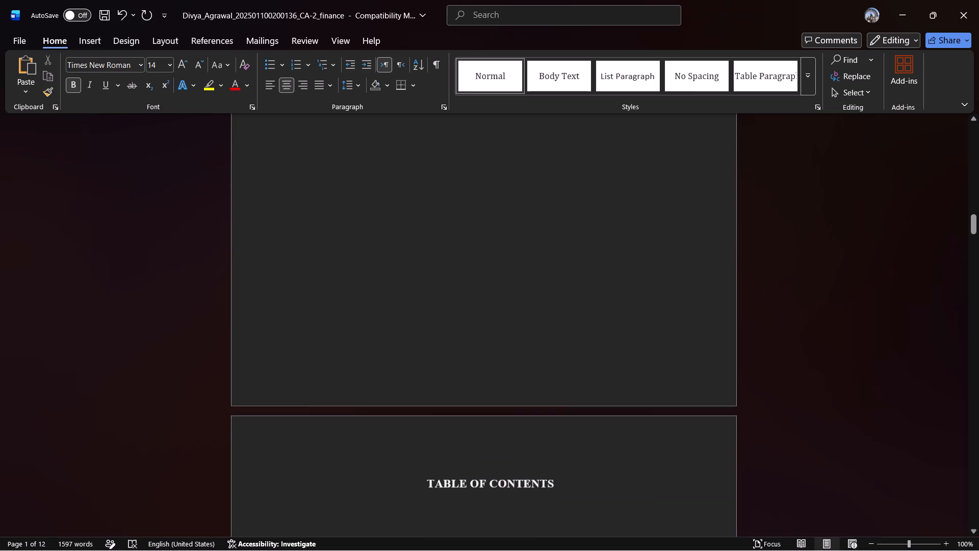
{"action": "scroll", "coordinate": [347, 383], "scroll_direction": "up", "scroll_amount": 1}
{"action": "right_click", "coordinate": [347, 383]}
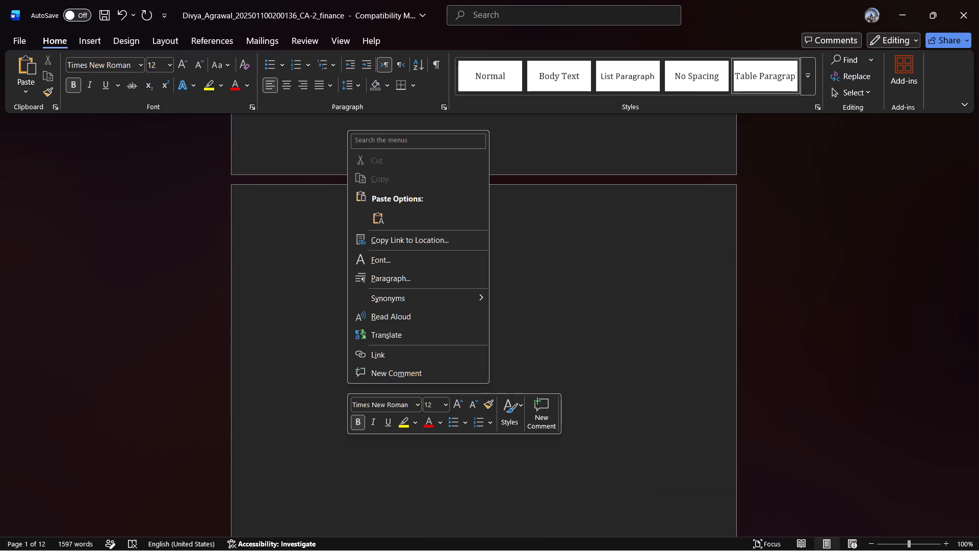
{"action": "left_click", "coordinate": [566, 295]}
{"action": "left_click", "coordinate": [566, 295]}
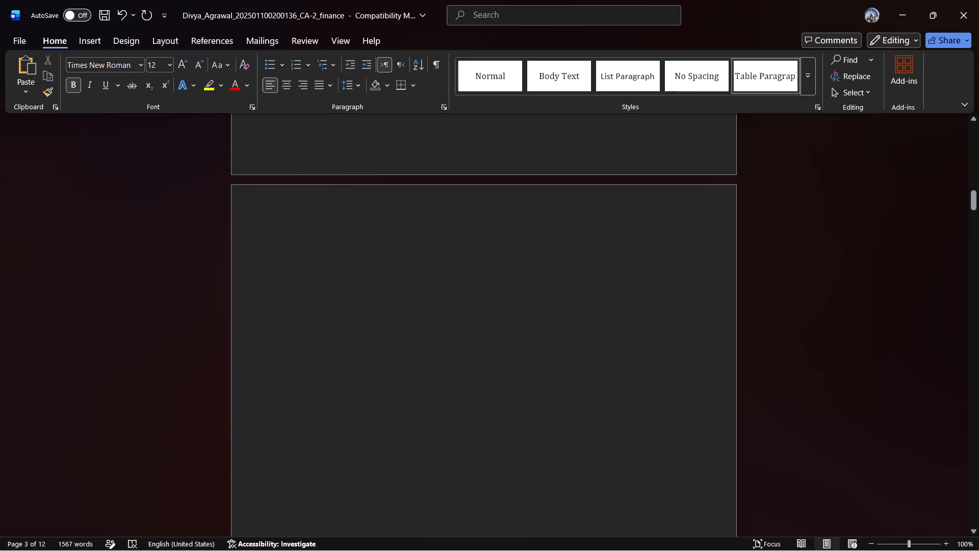
{"action": "left_click", "coordinate": [253, 227]}
{"action": "key", "text": "BackSpace"}
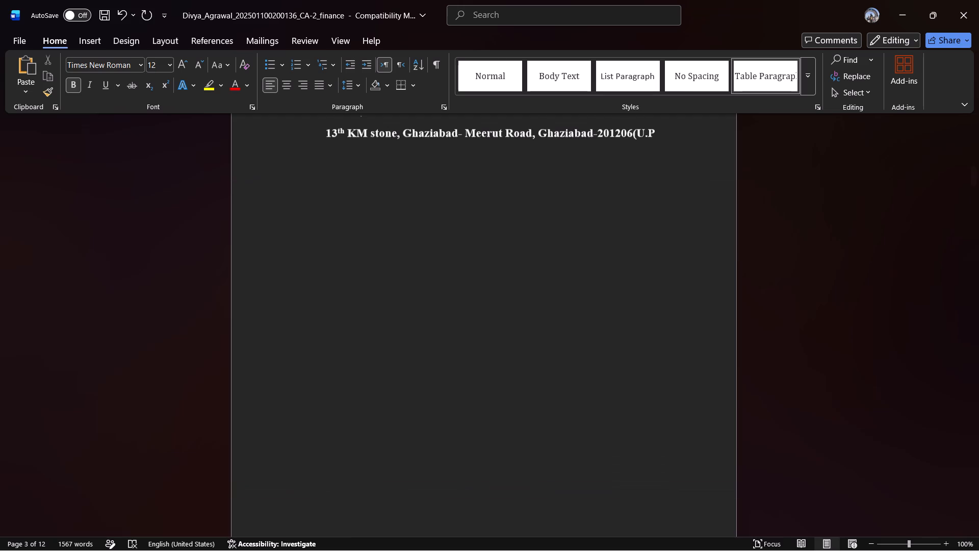
Try to remove the blank page before the Table of Contents by deleting its empty lines.
{"action": "scroll", "coordinate": [280, 222], "scroll_direction": "down", "scroll_amount": 8}
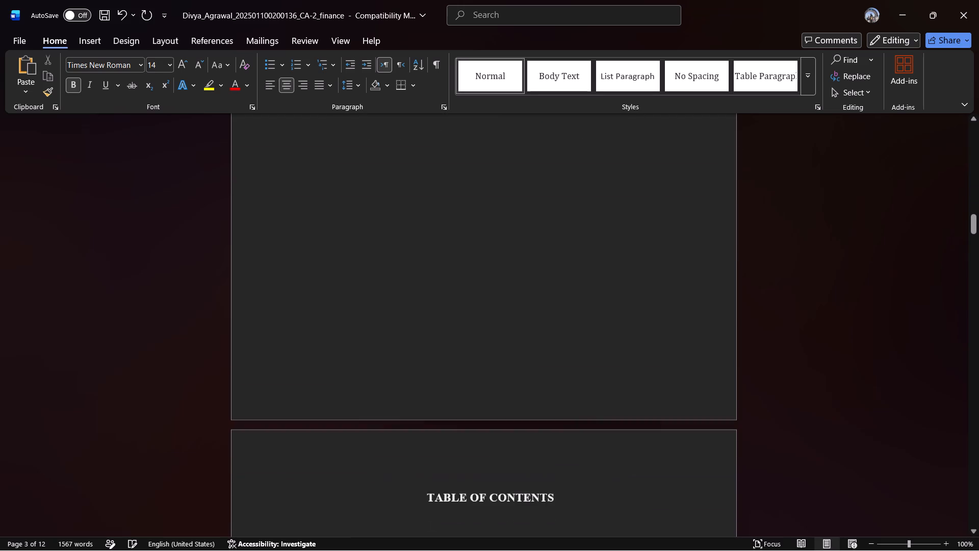
{"action": "double_click", "coordinate": [280, 222]}
{"action": "key", "text": "BackSpace"}
{"action": "key", "text": "BackSpace"}
{"action": "key", "text": "BackSpace"}
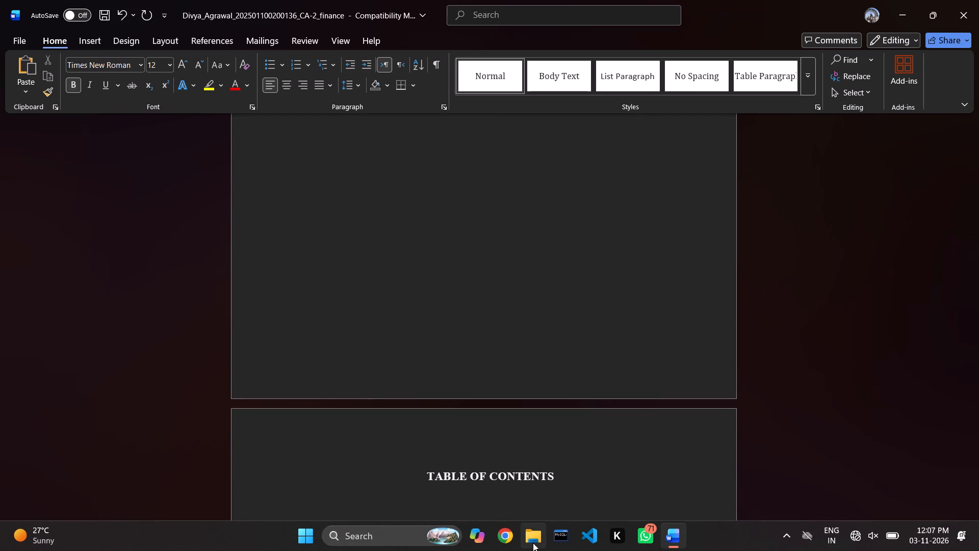
Switch to Chrome and search Google for "how to delete page in word".
{"action": "left_click", "coordinate": [506, 536]}
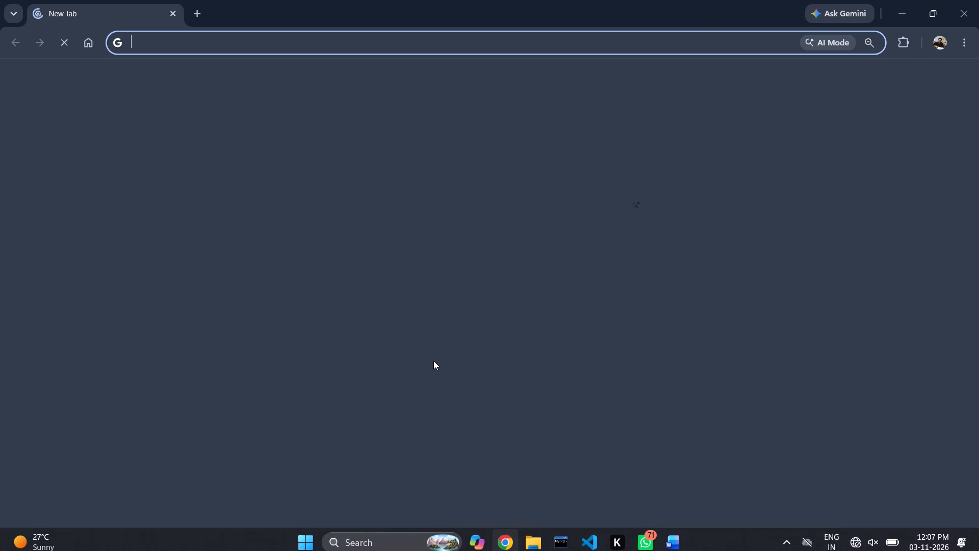
{"action": "left_click", "coordinate": [433, 204]}
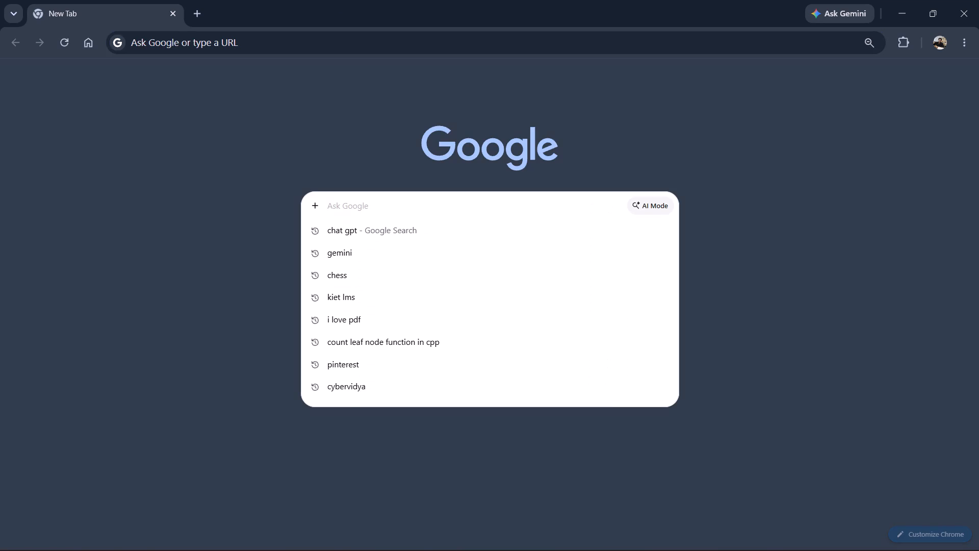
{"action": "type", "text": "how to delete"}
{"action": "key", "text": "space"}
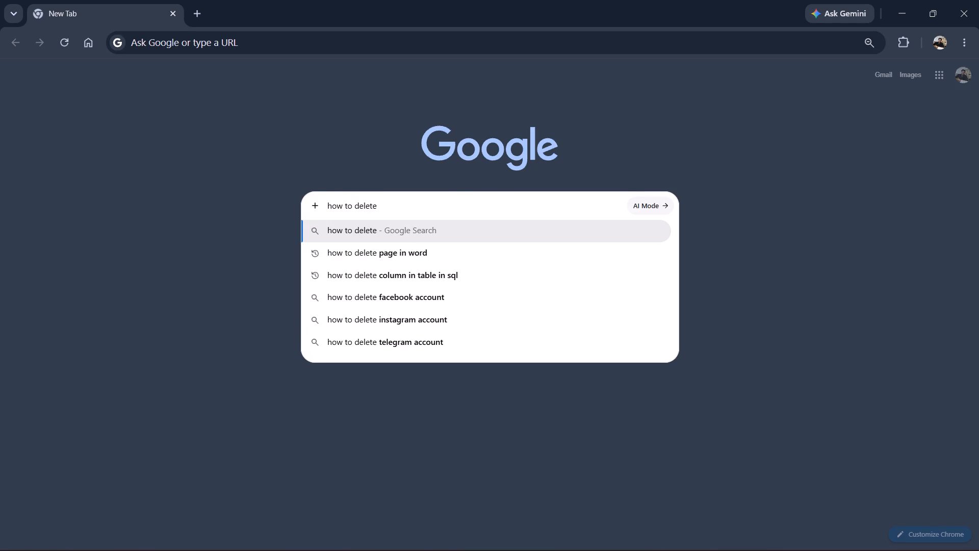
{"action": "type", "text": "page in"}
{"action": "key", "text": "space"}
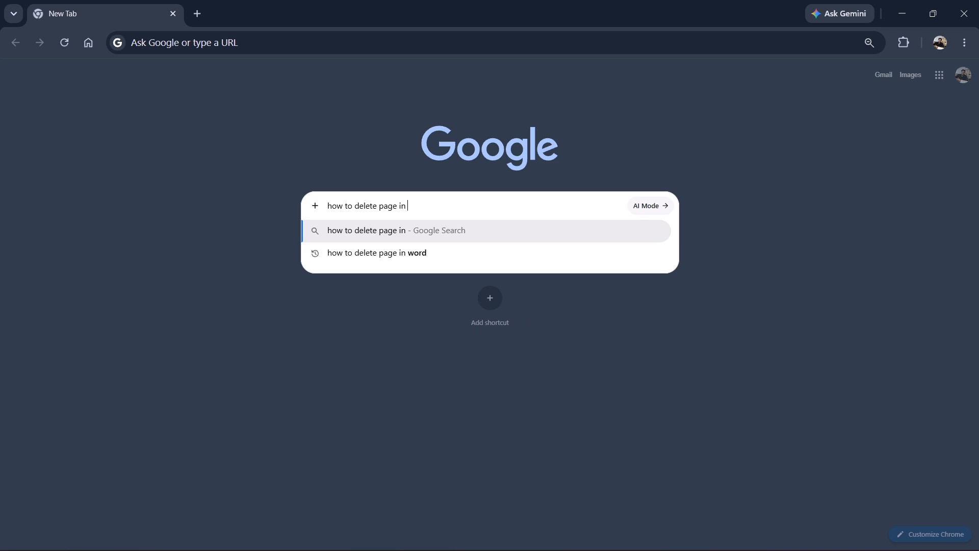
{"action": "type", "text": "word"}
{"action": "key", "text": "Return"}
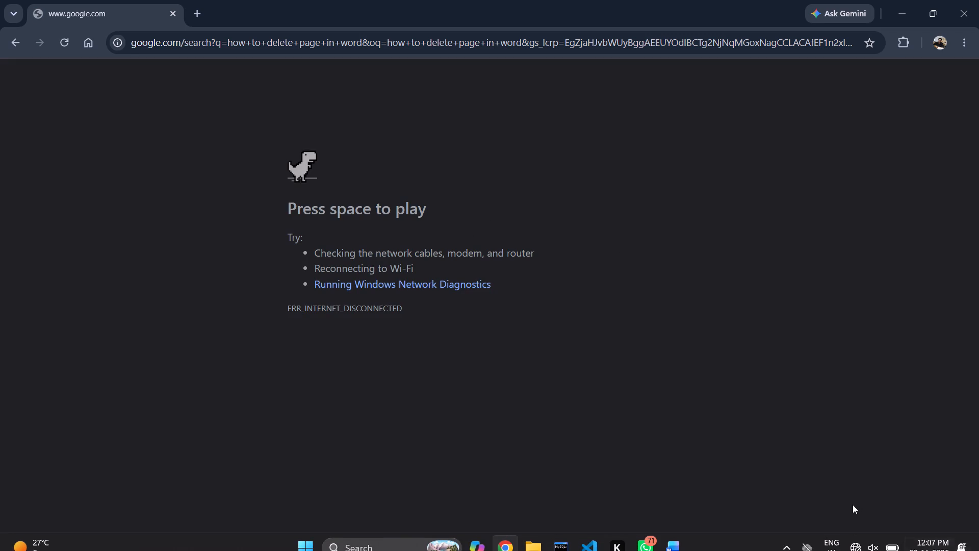
Connect the computer to the open KIET Wi-Fi network and return to the search results.
{"action": "left_click", "coordinate": [866, 550]}
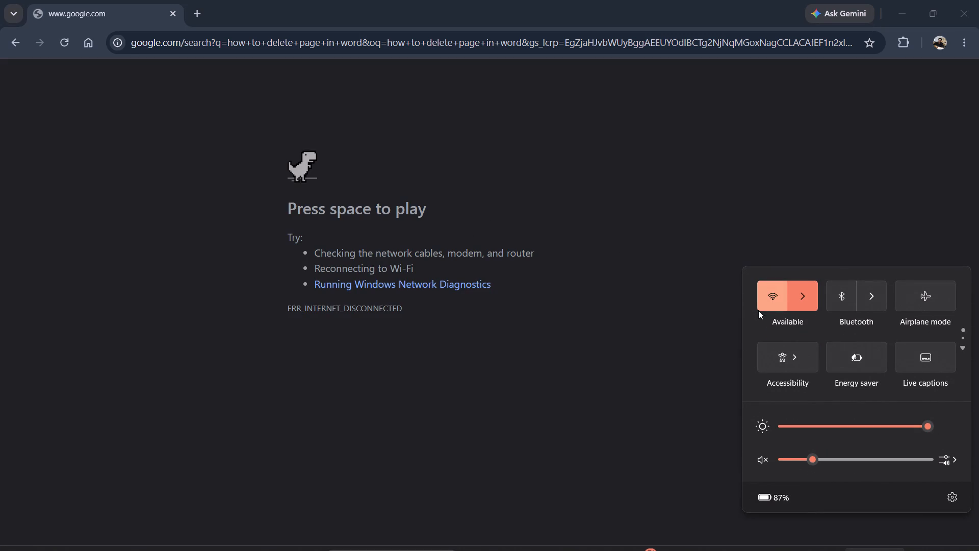
{"action": "left_click", "coordinate": [792, 292]}
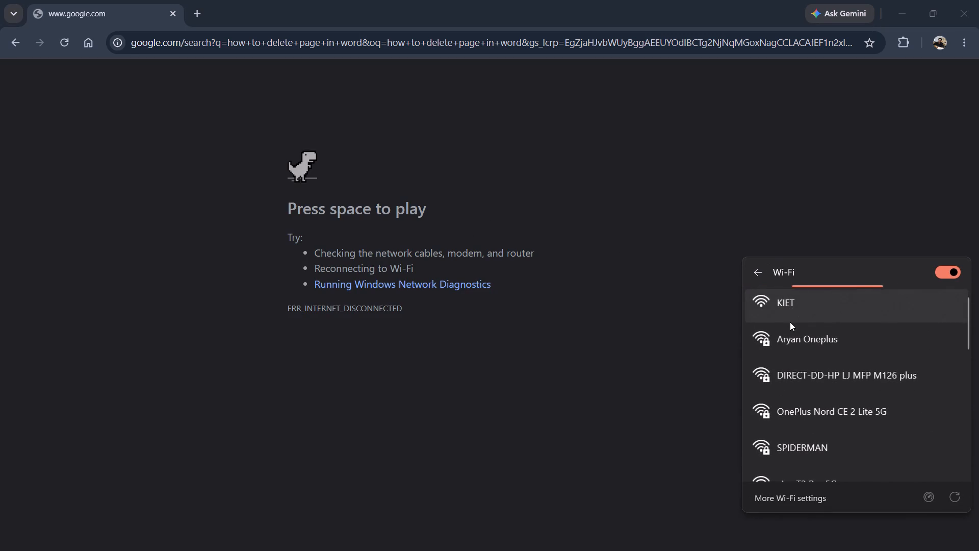
{"action": "left_click", "coordinate": [790, 322]}
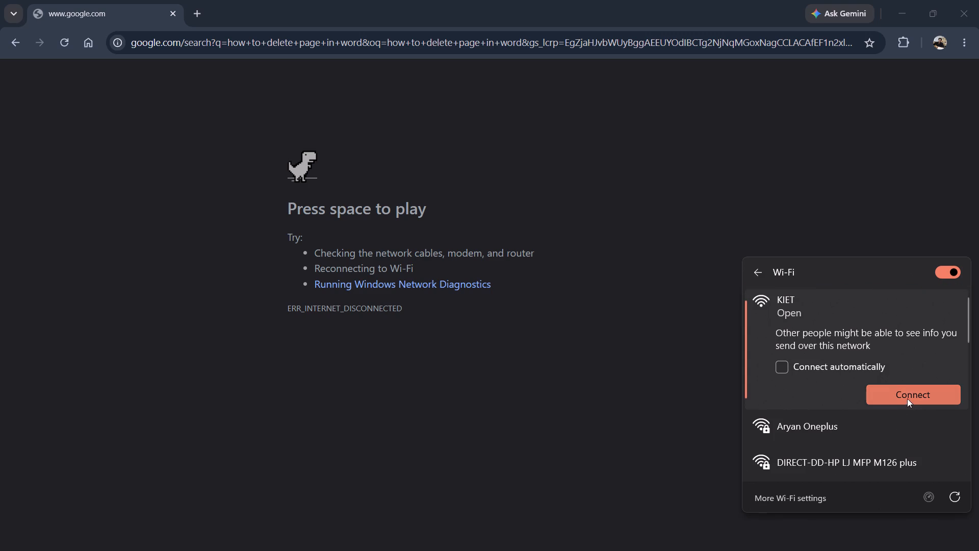
{"action": "left_click", "coordinate": [908, 397]}
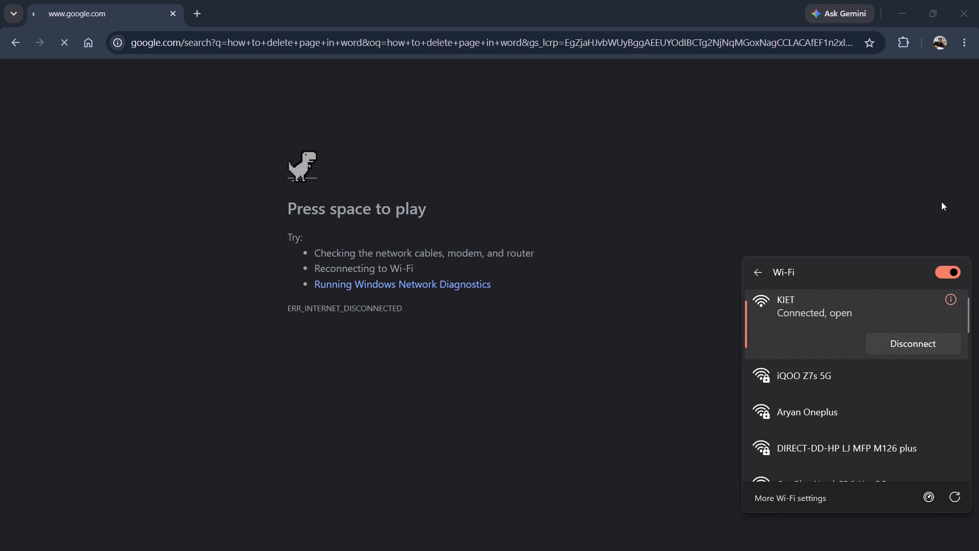
{"action": "left_click", "coordinate": [750, 266]}
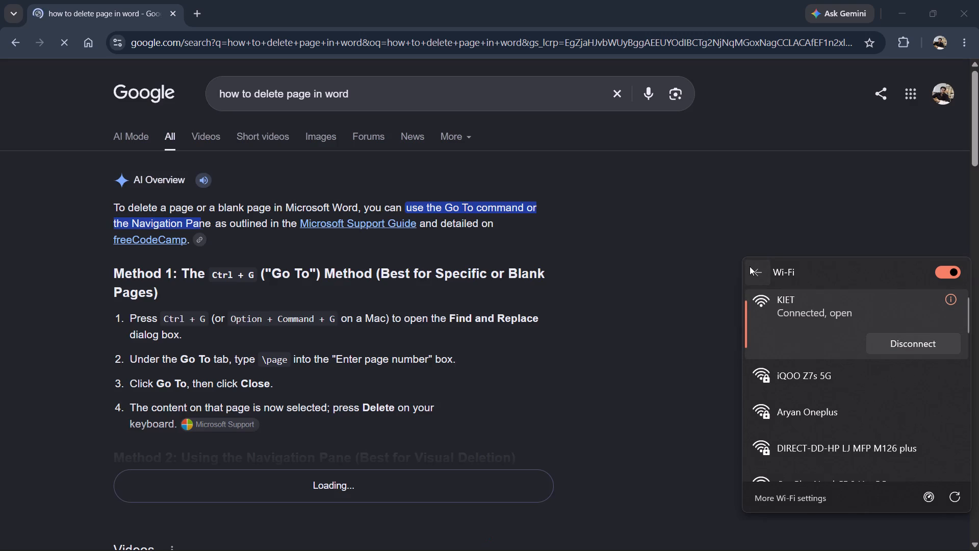
{"action": "left_click", "coordinate": [690, 238]}
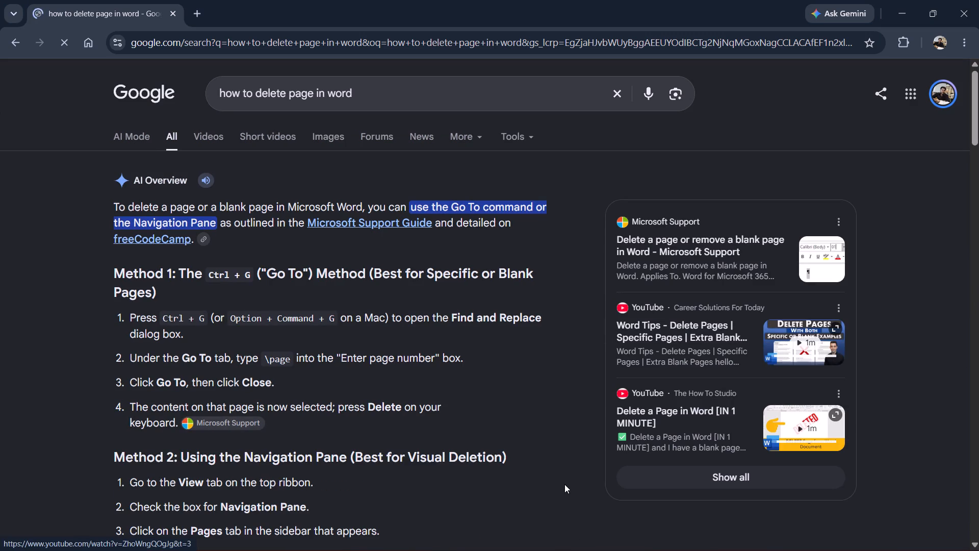
Read the search overview's methods for deleting a page or a blank page in Word.
{"action": "scroll", "coordinate": [537, 413], "scroll_direction": "down", "scroll_amount": 1}
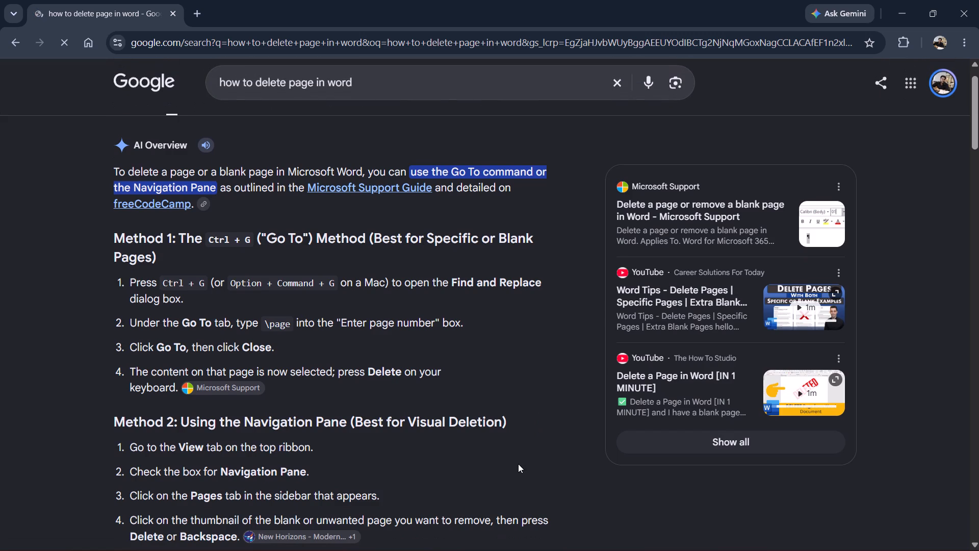
{"action": "scroll", "coordinate": [518, 464], "scroll_direction": "down", "scroll_amount": 2}
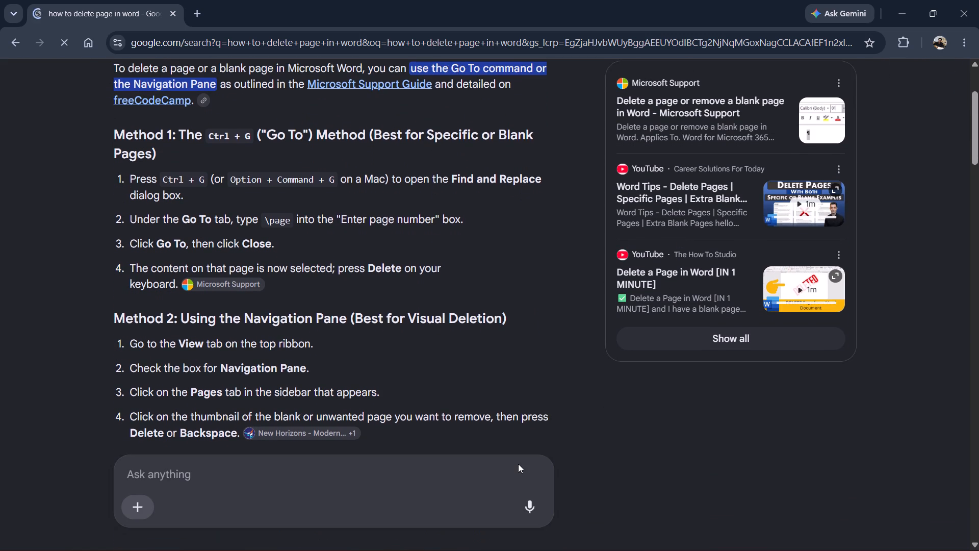
{"action": "scroll", "coordinate": [518, 464], "scroll_direction": "down", "scroll_amount": 1}
{"action": "scroll", "coordinate": [533, 420], "scroll_direction": "down", "scroll_amount": 2}
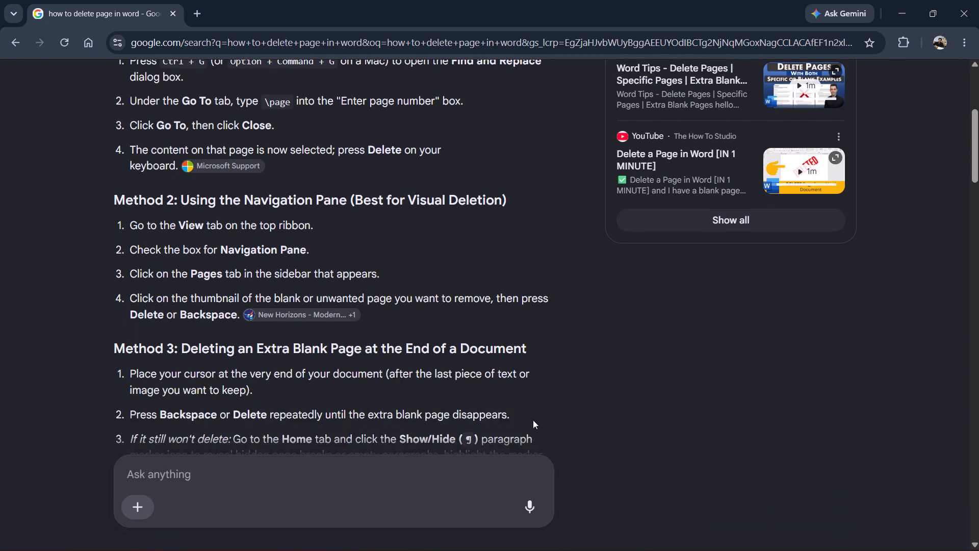
{"action": "scroll", "coordinate": [533, 420], "scroll_direction": "down", "scroll_amount": 2}
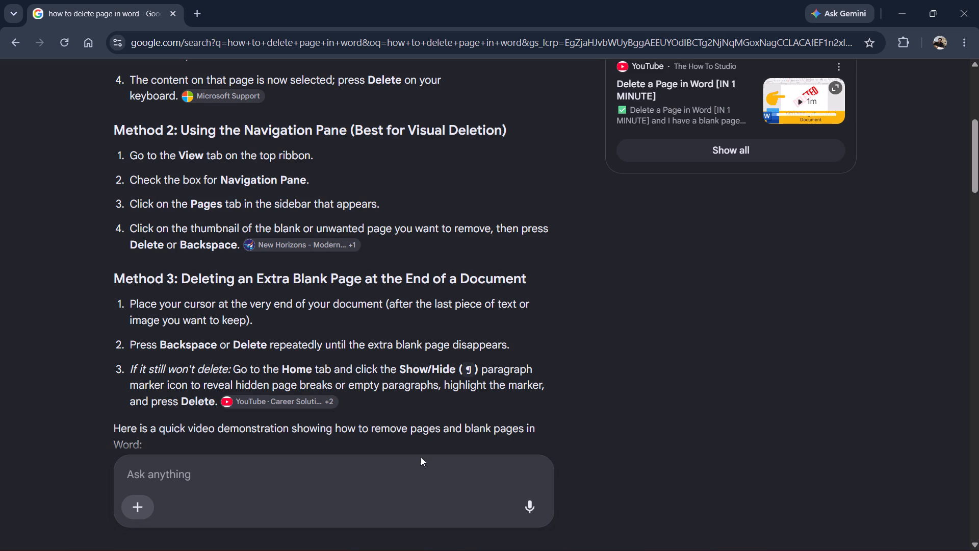
{"action": "scroll", "coordinate": [328, 323], "scroll_direction": "down", "scroll_amount": 1}
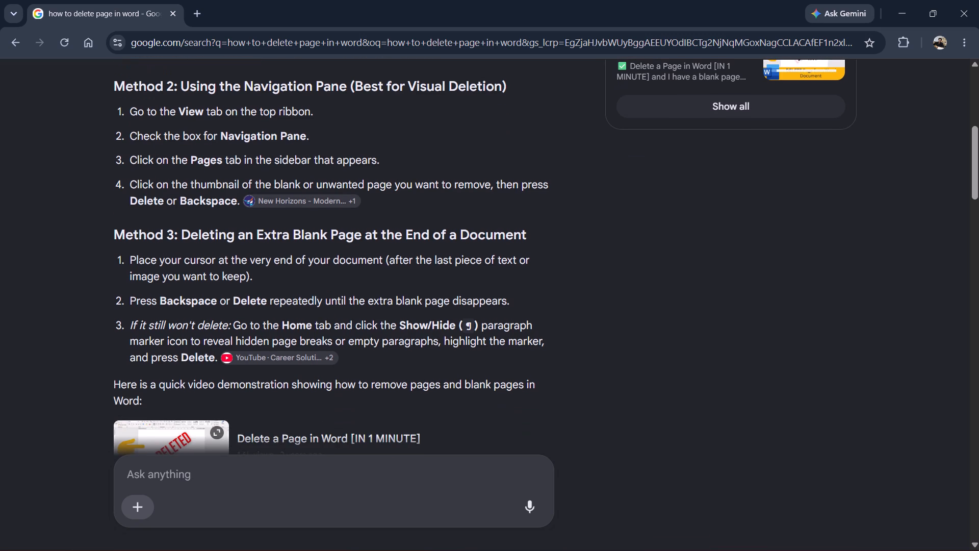
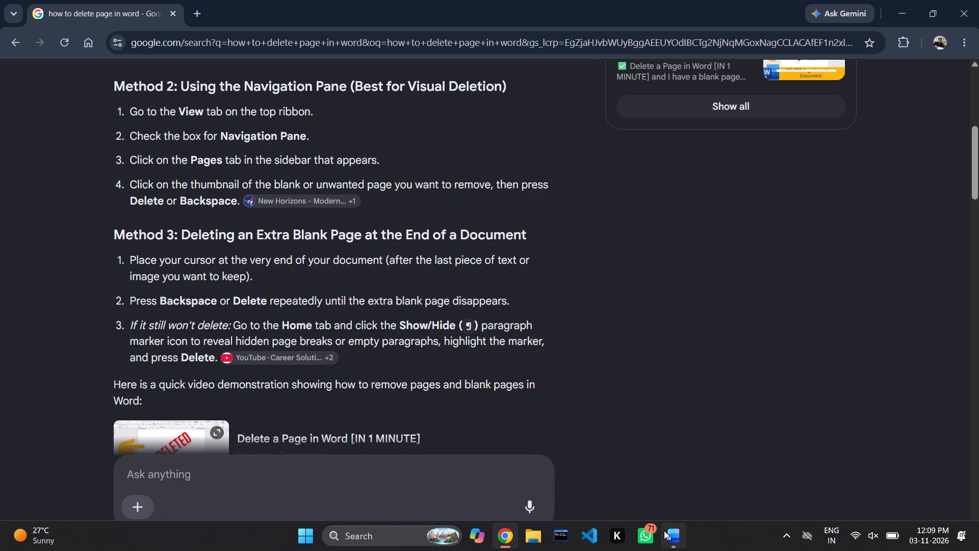
Switch back to Word and step through the blank page and the Table of Contents heading to examine the empty lines around them.
{"action": "left_click", "coordinate": [662, 530]}
{"action": "left_click", "coordinate": [702, 387]}
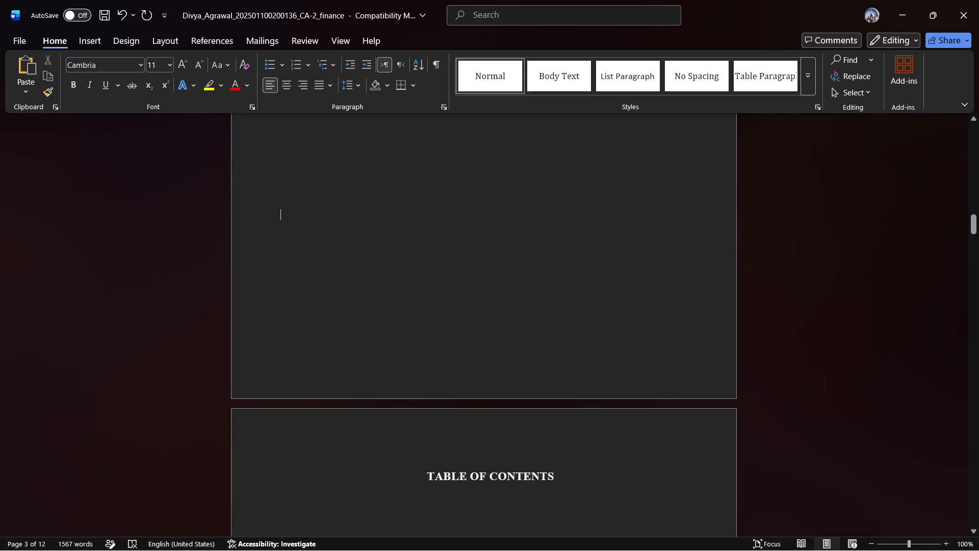
{"action": "key", "text": "Down"}
{"action": "key", "text": "Down"}
{"action": "key", "text": "Left"}
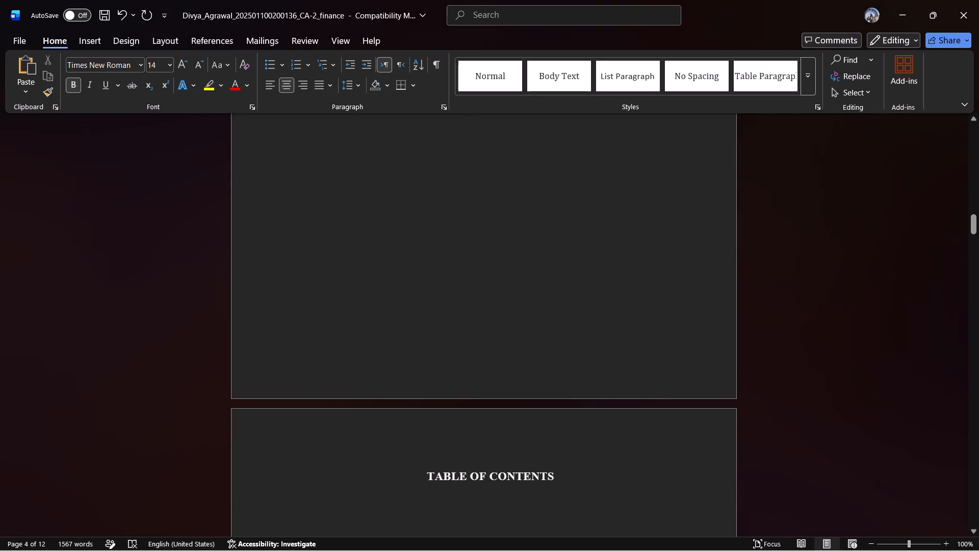
{"action": "key", "text": "Left"}
{"action": "key", "text": "Left"}
{"action": "key", "text": "Left"}
{"action": "key", "text": "Left"}
{"action": "key", "text": "Left"}
{"action": "key", "text": "Left"}
{"action": "key", "text": "Left"}
{"action": "key", "text": "Left"}
{"action": "key", "text": "Left"}
{"action": "key", "text": "Left"}
{"action": "key", "text": "Left"}
{"action": "key", "text": "Left"}
{"action": "key", "text": "Left"}
{"action": "key", "text": "Left"}
{"action": "key", "text": "Left"}
{"action": "key", "text": "Left"}
{"action": "key", "text": "Left"}
{"action": "key", "text": "Left"}
{"action": "key", "text": "Left"}
{"action": "key", "text": "Left"}
{"action": "key", "text": "Left"}
{"action": "key", "text": "Left"}
{"action": "key", "text": "Down"}
{"action": "key", "text": "Down"}
{"action": "key", "text": "Down"}
{"action": "key", "text": "Down"}
{"action": "key", "text": "Down"}
{"action": "key", "text": "Down"}
{"action": "key", "text": "Down"}
{"action": "key", "text": "Down"}
{"action": "key", "text": "Down"}
{"action": "key", "text": "Down"}
{"action": "key", "text": "Down"}
{"action": "key", "text": "Down"}
{"action": "key", "text": "Down"}
{"action": "key", "text": "Down"}
{"action": "key", "text": "Down"}
{"action": "key", "text": "Down"}
{"action": "key", "text": "Down"}
{"action": "key", "text": "Down"}
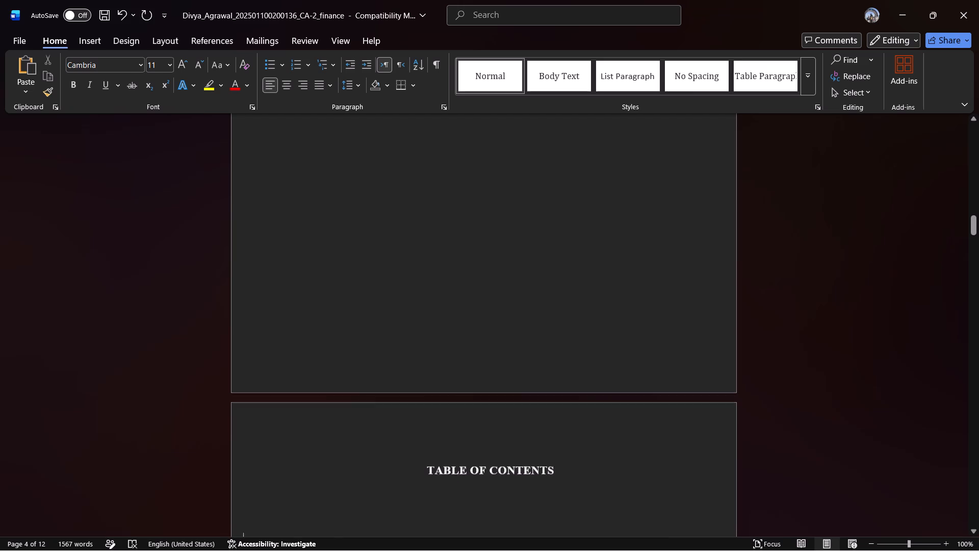
{"action": "key", "text": "Up"}
{"action": "key", "text": "Up"}
{"action": "key", "text": "Up"}
{"action": "key", "text": "Up"}
{"action": "key", "text": "Up"}
{"action": "key", "text": "Up"}
{"action": "key", "text": "Up"}
{"action": "key", "text": "Up"}
{"action": "key", "text": "Up"}
{"action": "key", "text": "Up"}
{"action": "key", "text": "Up"}
{"action": "key", "text": "Up"}
{"action": "key", "text": "Up"}
{"action": "key", "text": "Up"}
{"action": "key", "text": "Down"}
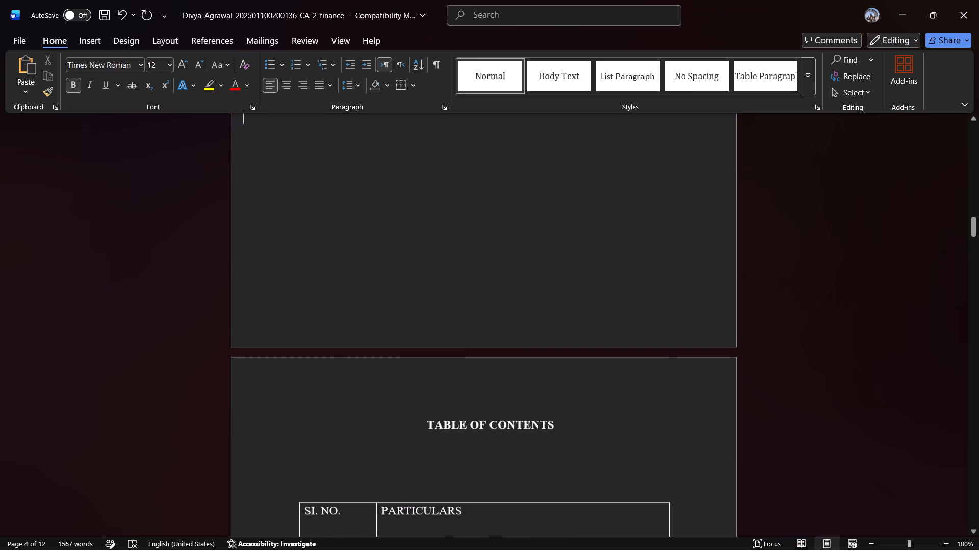
{"action": "key", "text": "Down"}
{"action": "key", "text": "Down"}
{"action": "key", "text": "Down"}
{"action": "key", "text": "Down"}
{"action": "key", "text": "Down"}
{"action": "key", "text": "Up"}
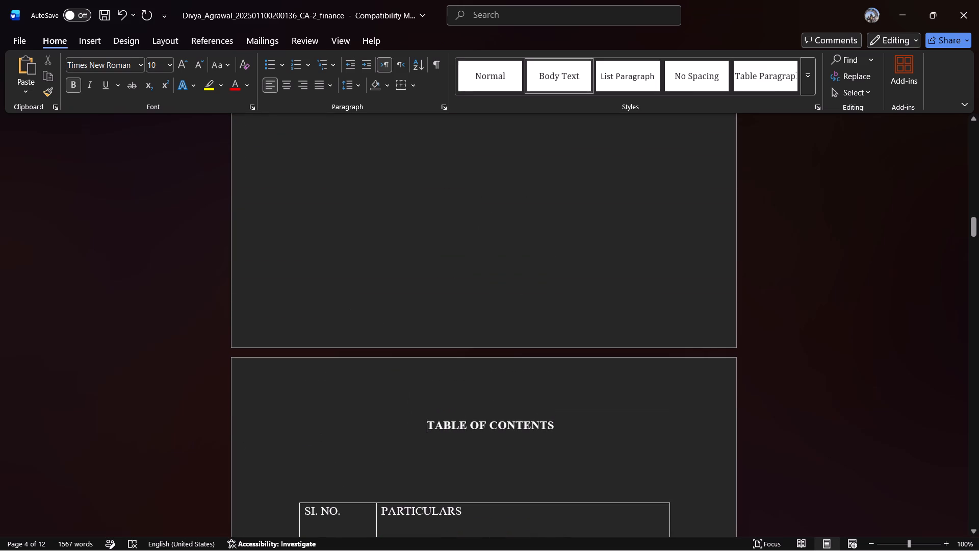
{"action": "key", "text": "Down"}
{"action": "key", "text": "Up"}
{"action": "key", "text": "Up"}
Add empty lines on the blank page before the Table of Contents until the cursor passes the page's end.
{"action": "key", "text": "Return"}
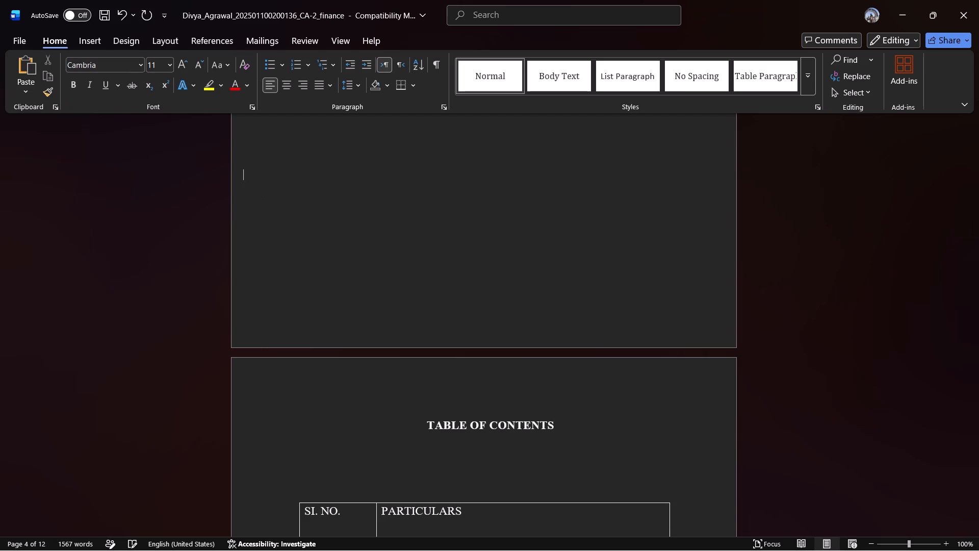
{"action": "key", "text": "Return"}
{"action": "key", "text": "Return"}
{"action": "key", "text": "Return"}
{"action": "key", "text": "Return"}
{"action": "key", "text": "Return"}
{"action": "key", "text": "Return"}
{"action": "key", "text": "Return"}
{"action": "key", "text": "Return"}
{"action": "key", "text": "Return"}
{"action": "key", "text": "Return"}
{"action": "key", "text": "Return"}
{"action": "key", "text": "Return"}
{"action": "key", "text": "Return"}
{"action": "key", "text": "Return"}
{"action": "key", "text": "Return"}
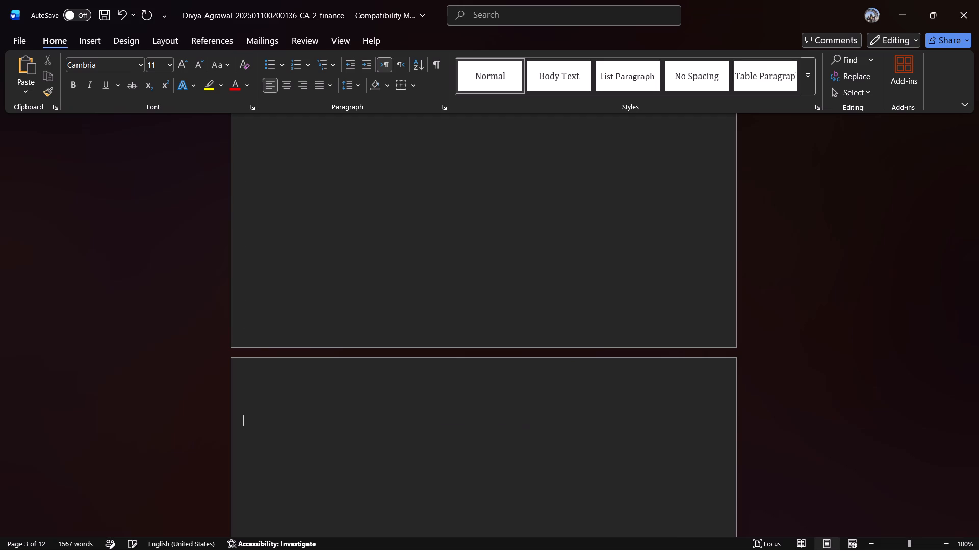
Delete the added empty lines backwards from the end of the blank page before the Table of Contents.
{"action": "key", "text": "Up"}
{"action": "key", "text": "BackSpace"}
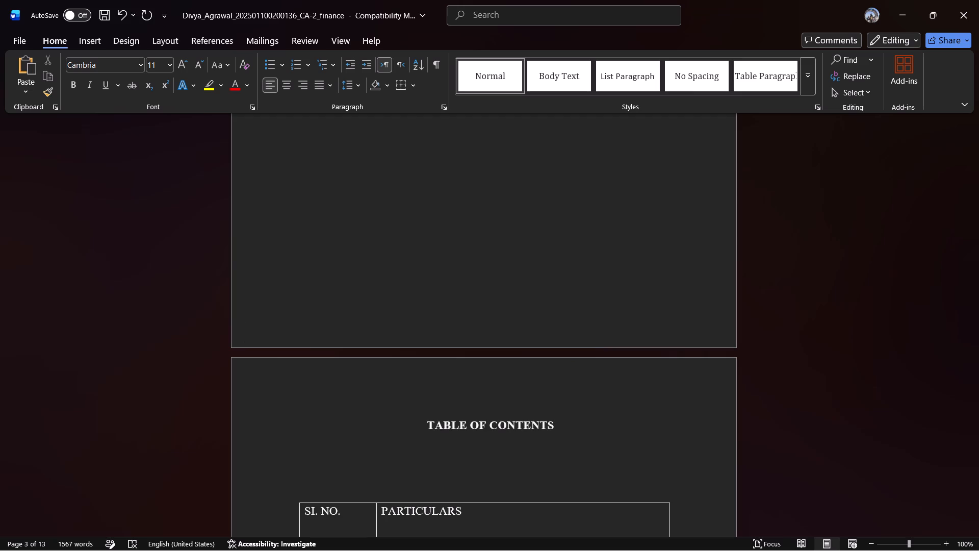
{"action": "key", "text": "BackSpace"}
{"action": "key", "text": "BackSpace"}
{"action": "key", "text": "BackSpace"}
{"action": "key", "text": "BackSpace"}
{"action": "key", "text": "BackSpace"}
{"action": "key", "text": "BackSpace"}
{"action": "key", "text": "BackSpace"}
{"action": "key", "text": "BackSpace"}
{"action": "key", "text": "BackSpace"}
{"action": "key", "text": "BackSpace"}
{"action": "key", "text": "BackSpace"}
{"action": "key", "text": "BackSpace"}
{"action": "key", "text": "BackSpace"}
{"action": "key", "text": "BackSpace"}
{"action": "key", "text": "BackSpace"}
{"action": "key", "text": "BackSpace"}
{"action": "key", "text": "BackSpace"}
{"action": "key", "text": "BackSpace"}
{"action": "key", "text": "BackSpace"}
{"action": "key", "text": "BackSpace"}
Set the line spacing to 1.15 for the cover text, from A PROJECT REPORT through the institute address line.
{"action": "scroll", "coordinate": [814, 278], "scroll_direction": "up", "scroll_amount": 5}
{"action": "scroll", "coordinate": [682, 364], "scroll_direction": "up", "scroll_amount": 5}
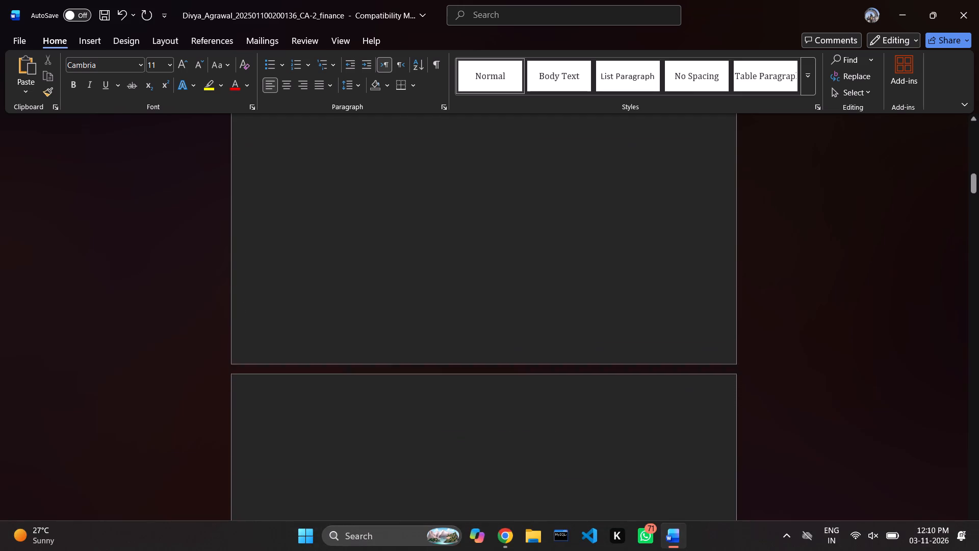
{"action": "scroll", "coordinate": [682, 364], "scroll_direction": "up", "scroll_amount": 3}
{"action": "scroll", "coordinate": [682, 364], "scroll_direction": "down", "scroll_amount": 5}
{"action": "scroll", "coordinate": [662, 392], "scroll_direction": "up", "scroll_amount": 7}
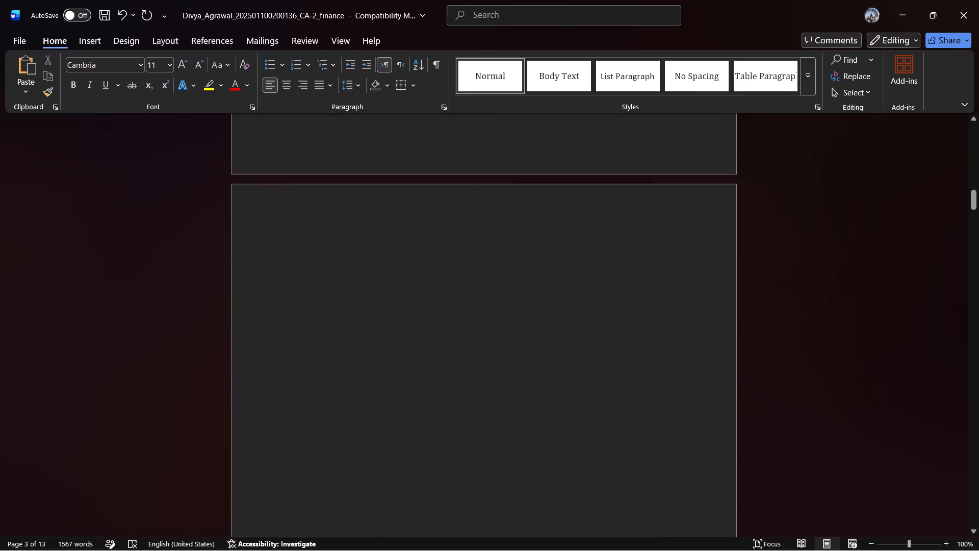
{"action": "scroll", "coordinate": [662, 392], "scroll_direction": "up", "scroll_amount": 9}
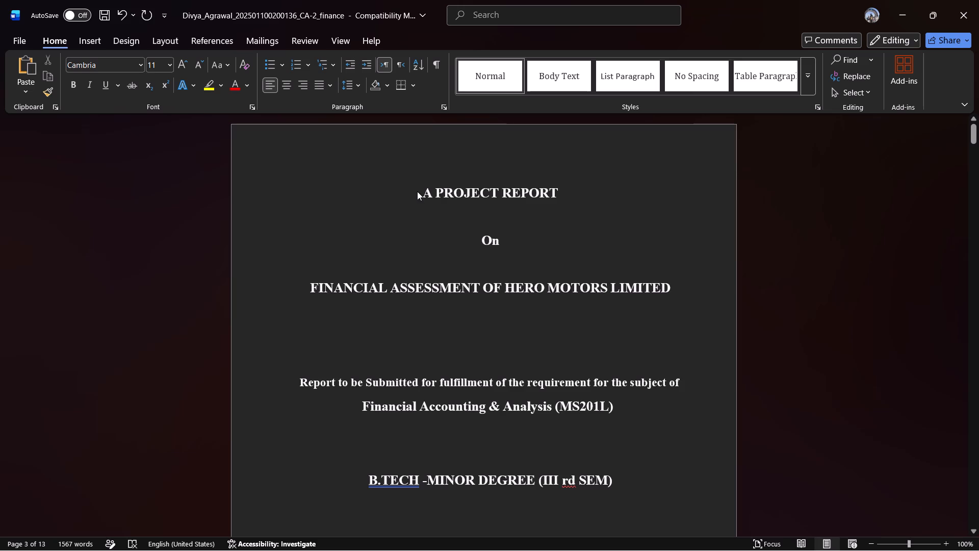
{"action": "left_click_drag", "start_coordinate": [424, 193], "coordinate": [630, 382]}
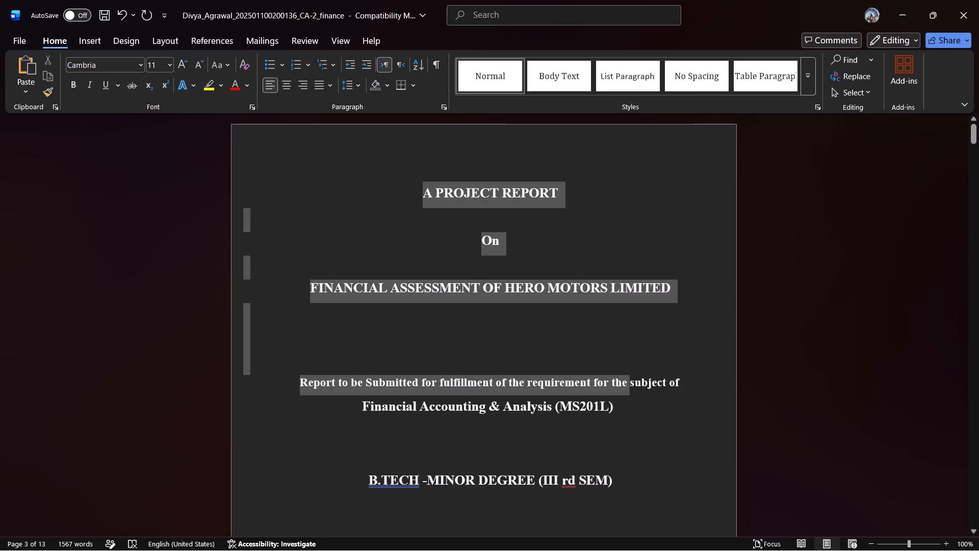
{"action": "left_click_drag", "start_coordinate": [630, 382], "coordinate": [608, 549]}
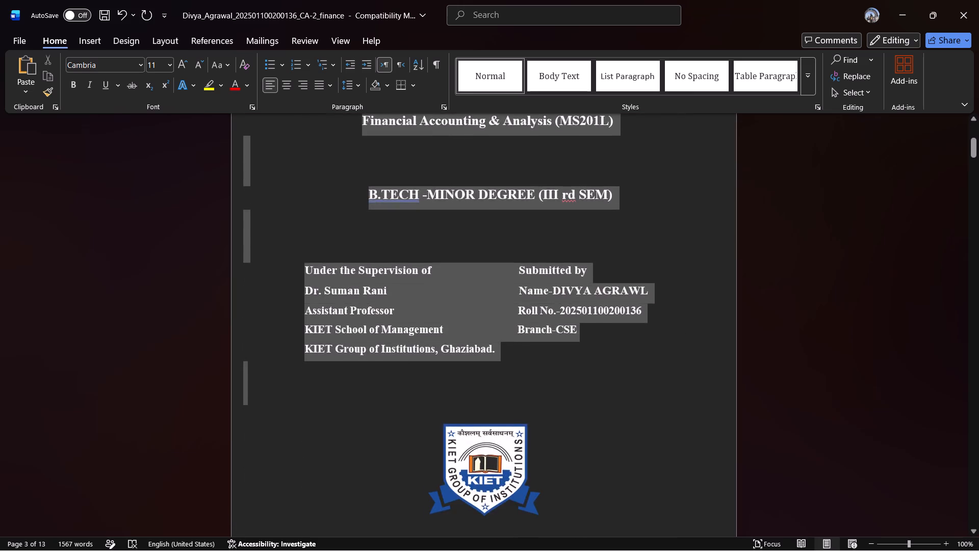
{"action": "left_click_drag", "start_coordinate": [608, 549], "coordinate": [674, 419]}
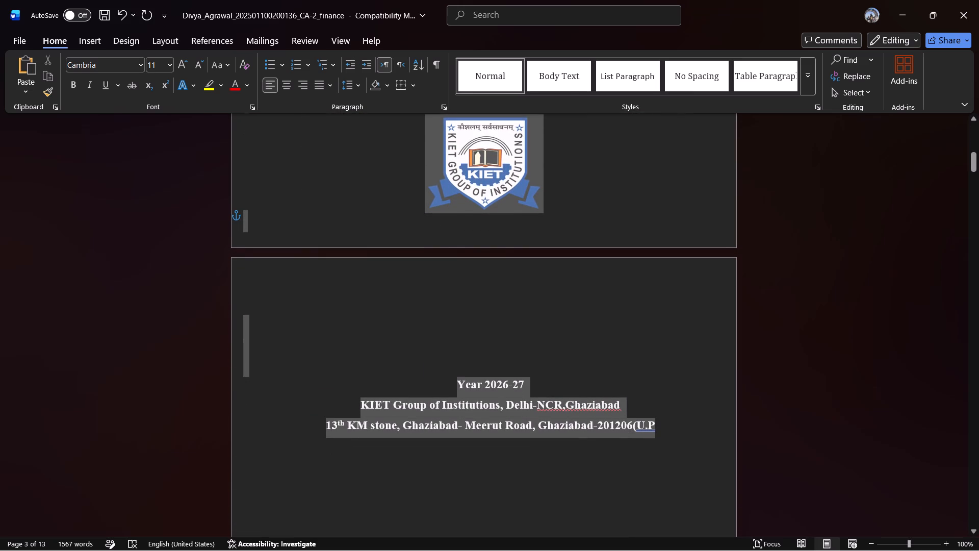
{"action": "left_click_drag", "start_coordinate": [674, 419], "coordinate": [674, 420]}
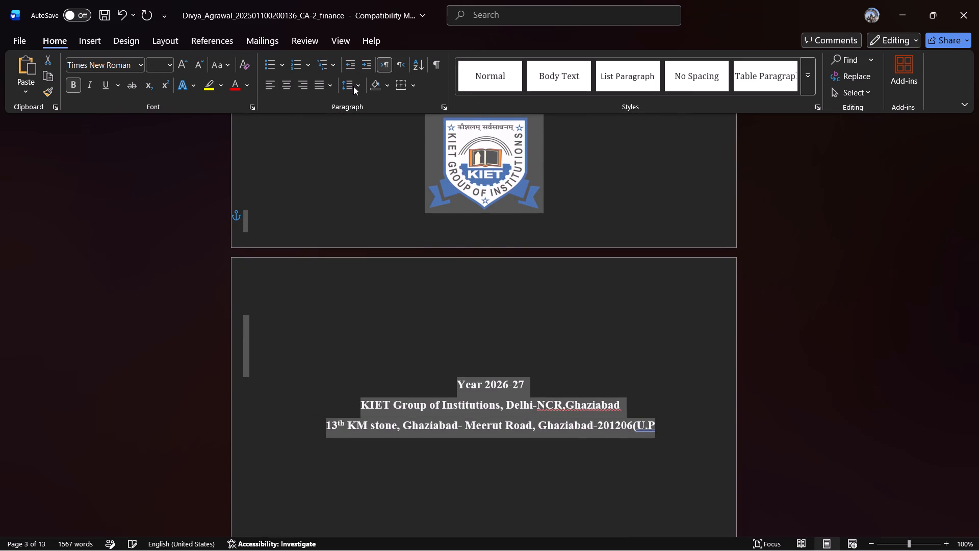
{"action": "left_click", "coordinate": [353, 86]}
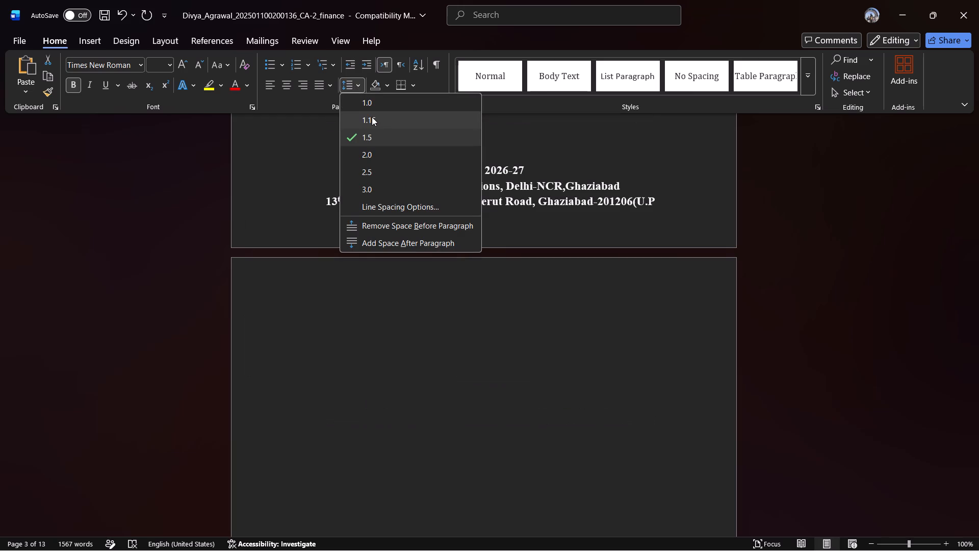
{"action": "left_click", "coordinate": [372, 117]}
{"action": "scroll", "coordinate": [835, 342], "scroll_direction": "up", "scroll_amount": 8}
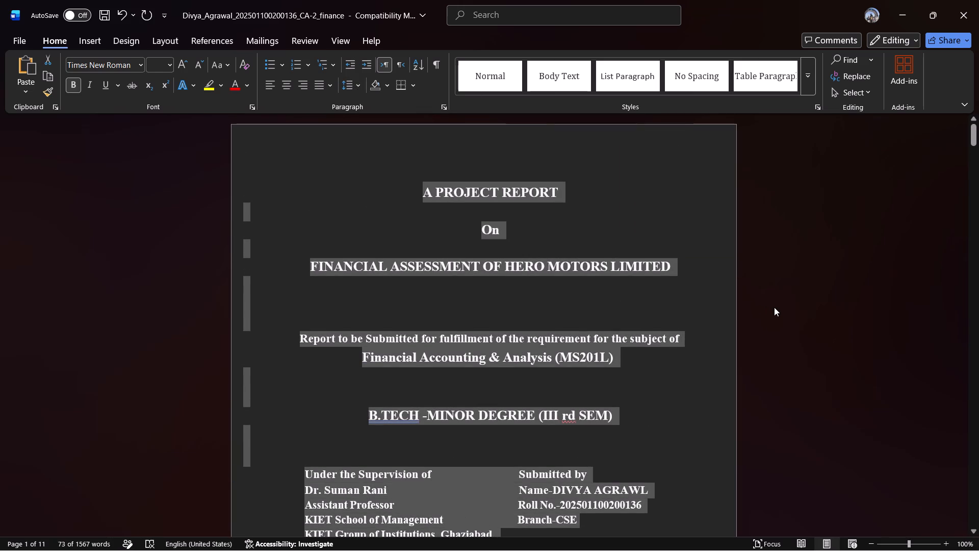
{"action": "left_click", "coordinate": [774, 307]}
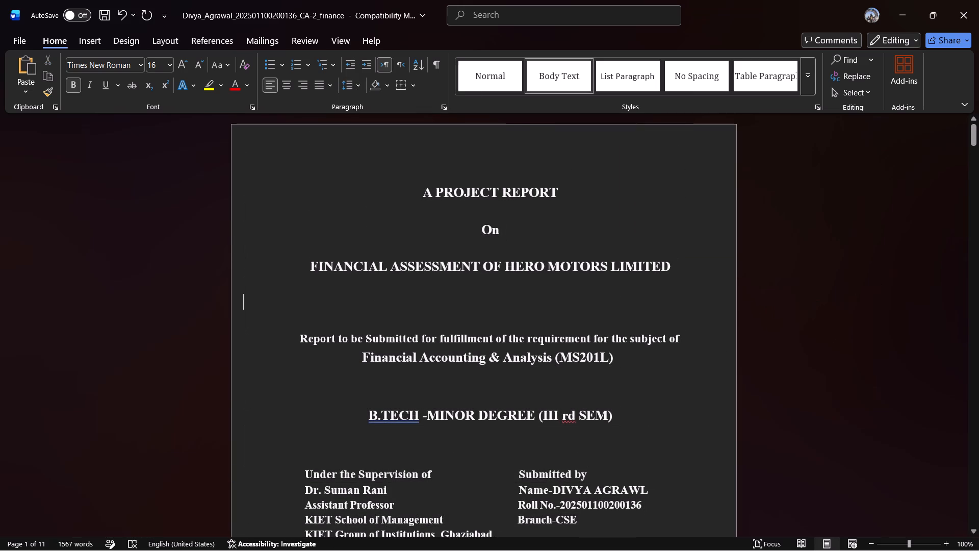
{"action": "scroll", "coordinate": [621, 359], "scroll_direction": "down", "scroll_amount": 2}
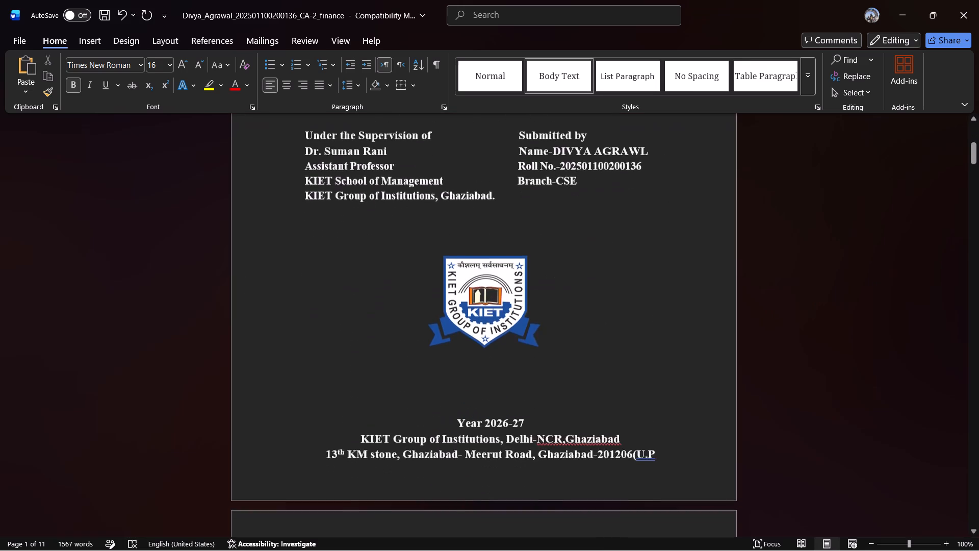
{"action": "scroll", "coordinate": [621, 359], "scroll_direction": "down", "scroll_amount": 2}
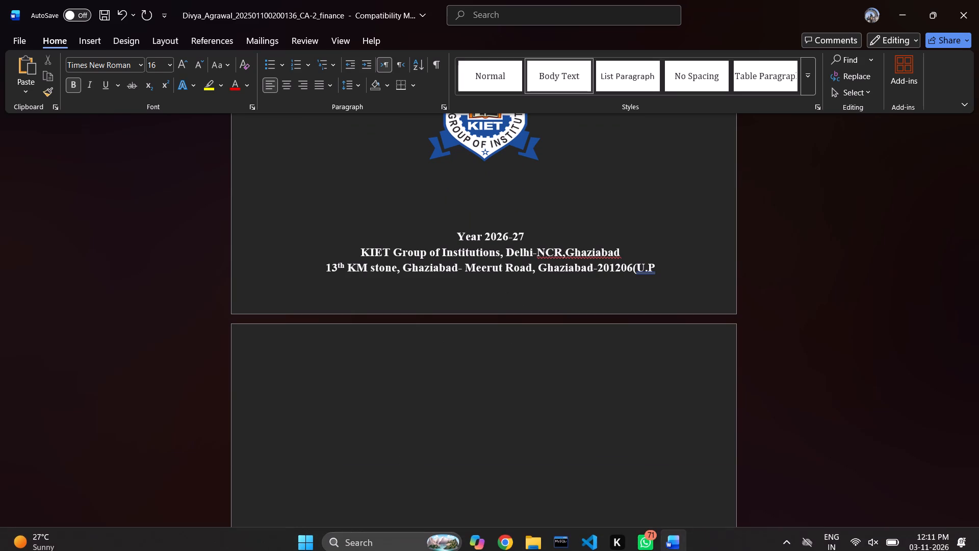
Switch to Chrome and reread the Go To method for deleting a page in Word.
{"action": "left_click", "coordinate": [522, 549]}
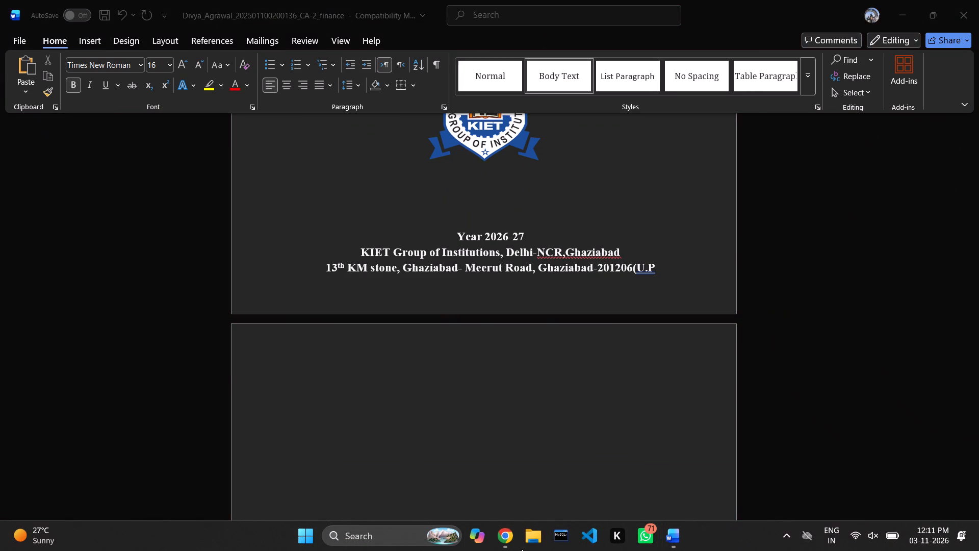
{"action": "left_click", "coordinate": [501, 539]}
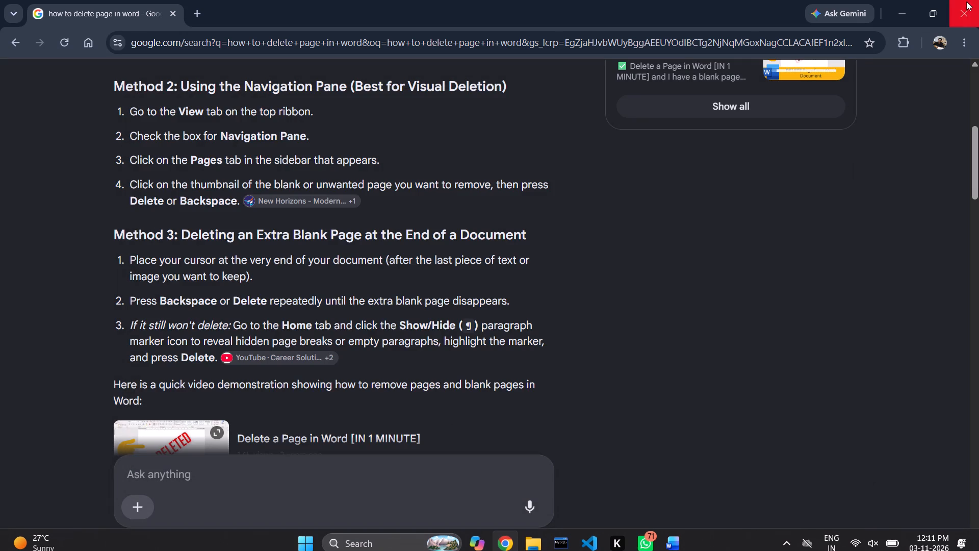
{"action": "scroll", "coordinate": [356, 287], "scroll_direction": "up", "scroll_amount": 1}
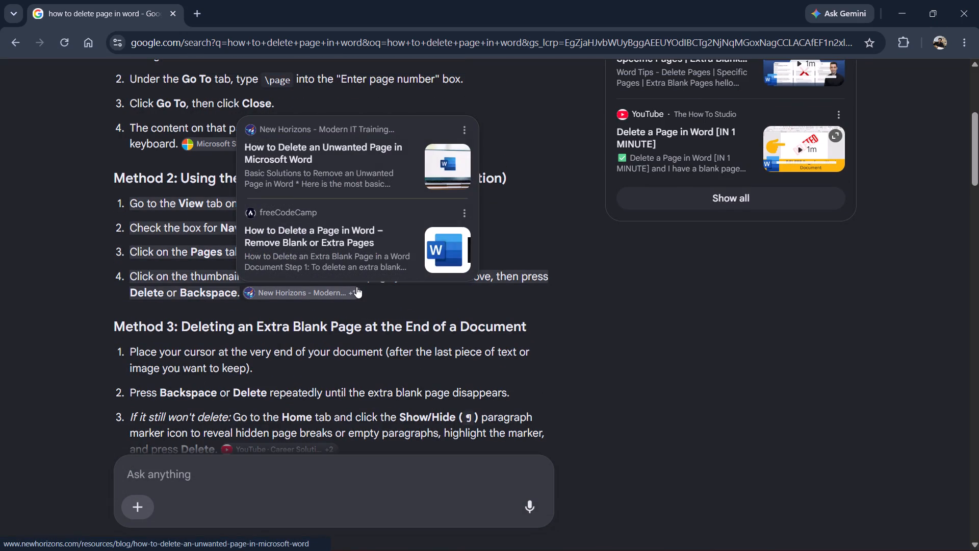
{"action": "scroll", "coordinate": [302, 203], "scroll_direction": "up", "scroll_amount": 2}
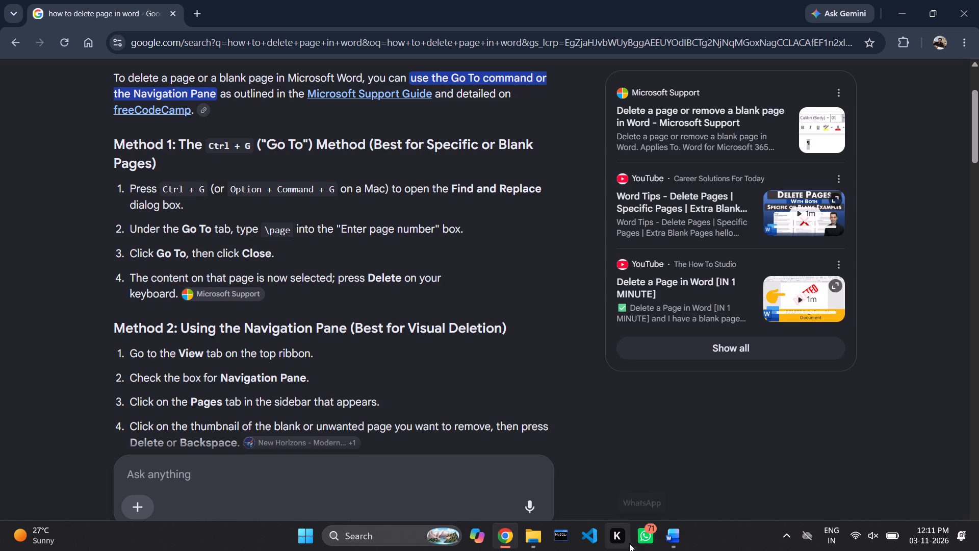
Switch to Word, place the cursor on the blank page after the cover, and open Go To for pages.
{"action": "left_click", "coordinate": [674, 536]}
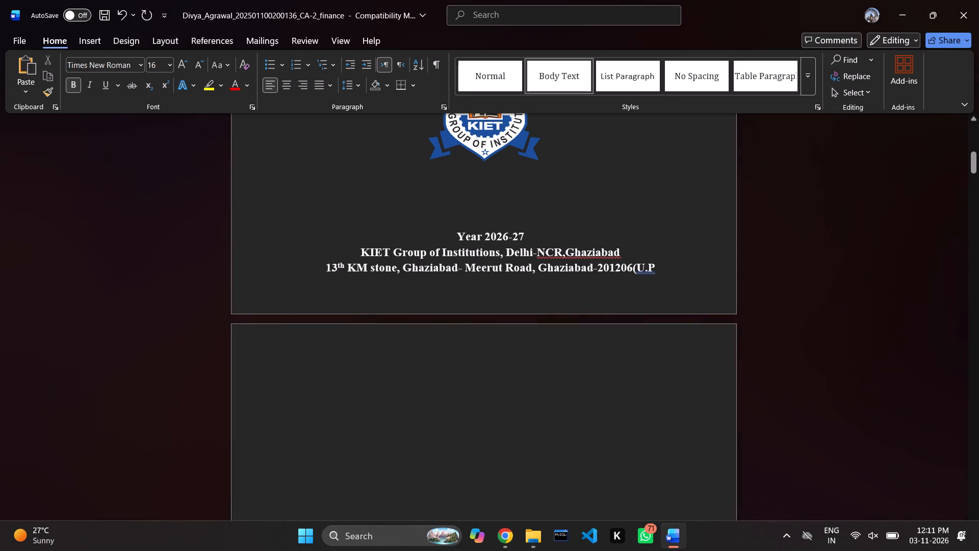
{"action": "left_click", "coordinate": [549, 387]}
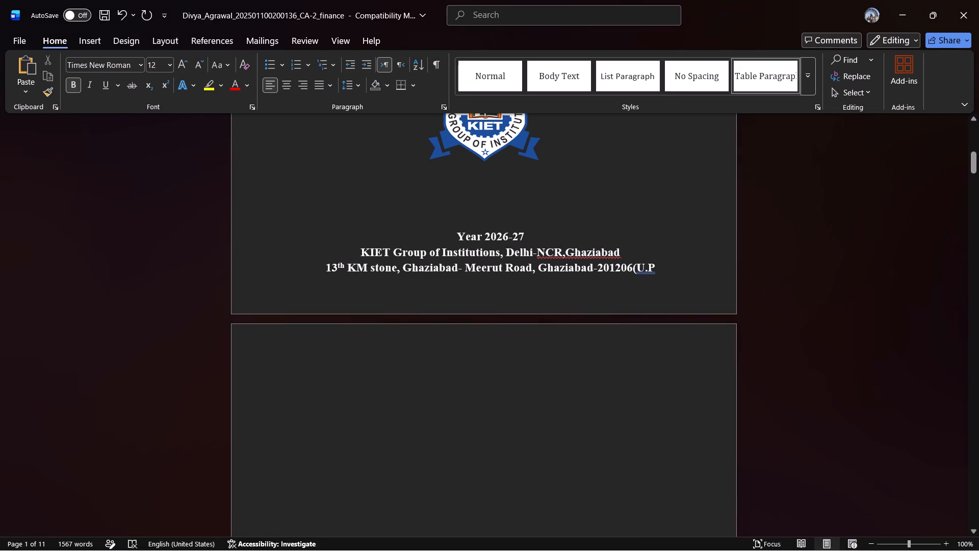
{"action": "key", "text": "ctrl+g"}
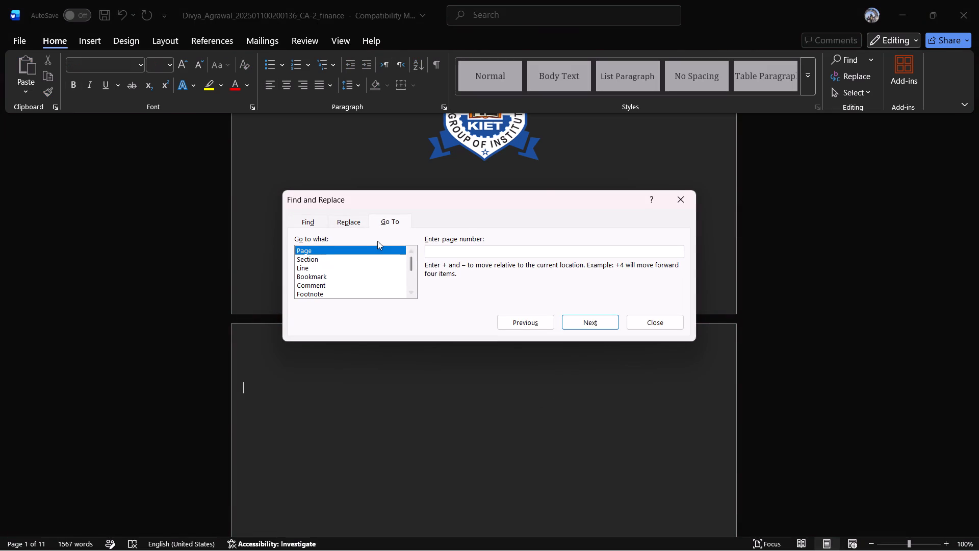
{"action": "left_click", "coordinate": [387, 217]}
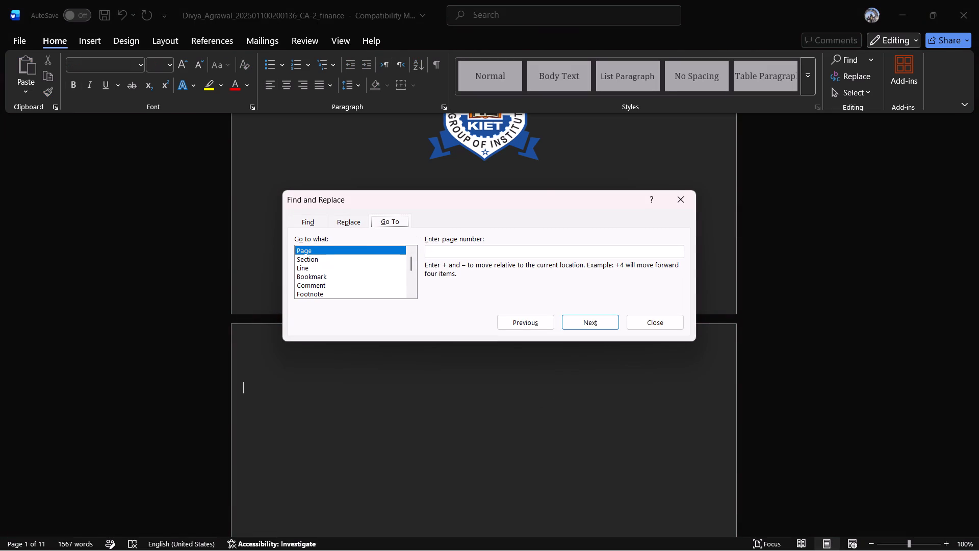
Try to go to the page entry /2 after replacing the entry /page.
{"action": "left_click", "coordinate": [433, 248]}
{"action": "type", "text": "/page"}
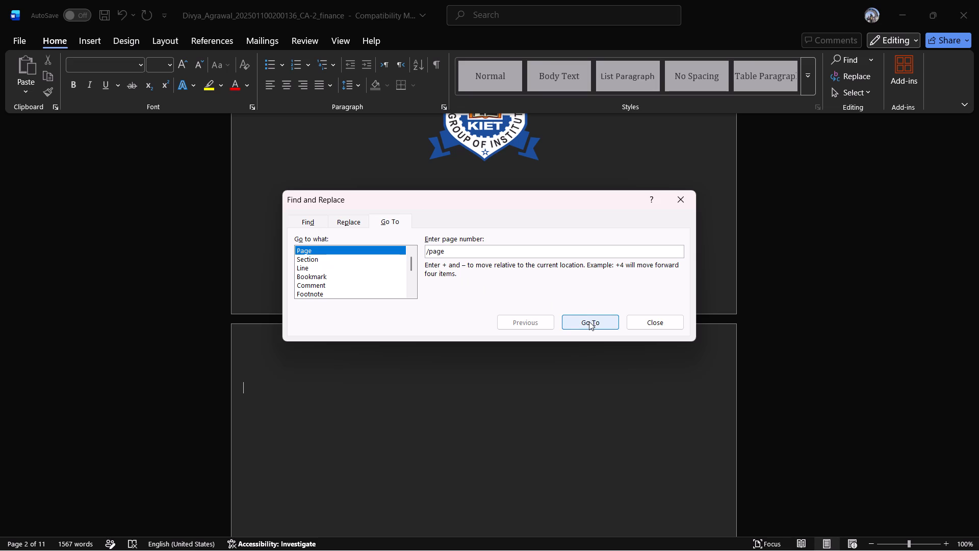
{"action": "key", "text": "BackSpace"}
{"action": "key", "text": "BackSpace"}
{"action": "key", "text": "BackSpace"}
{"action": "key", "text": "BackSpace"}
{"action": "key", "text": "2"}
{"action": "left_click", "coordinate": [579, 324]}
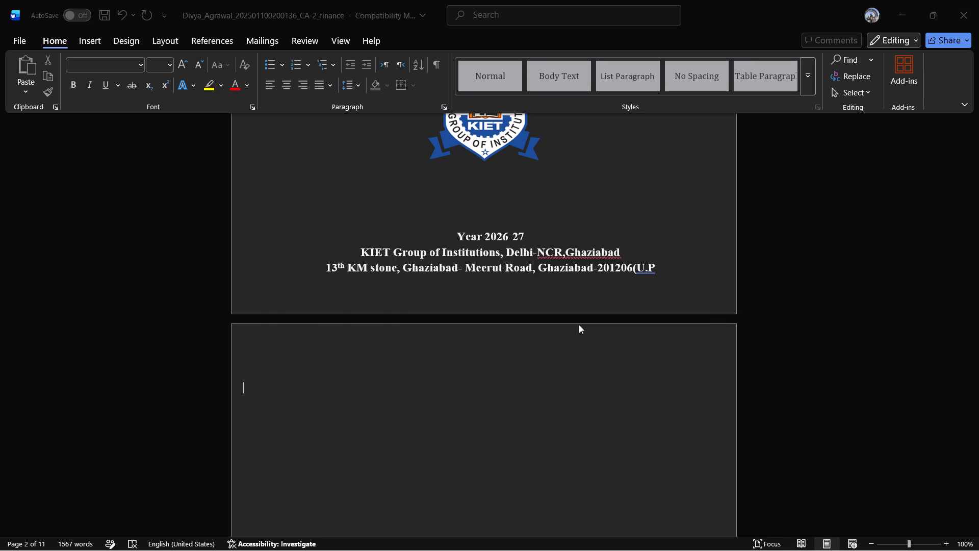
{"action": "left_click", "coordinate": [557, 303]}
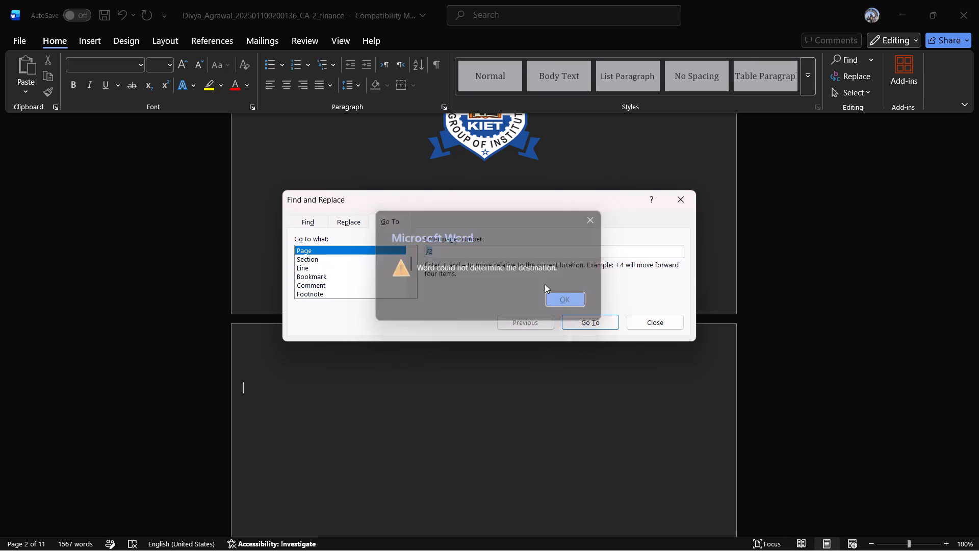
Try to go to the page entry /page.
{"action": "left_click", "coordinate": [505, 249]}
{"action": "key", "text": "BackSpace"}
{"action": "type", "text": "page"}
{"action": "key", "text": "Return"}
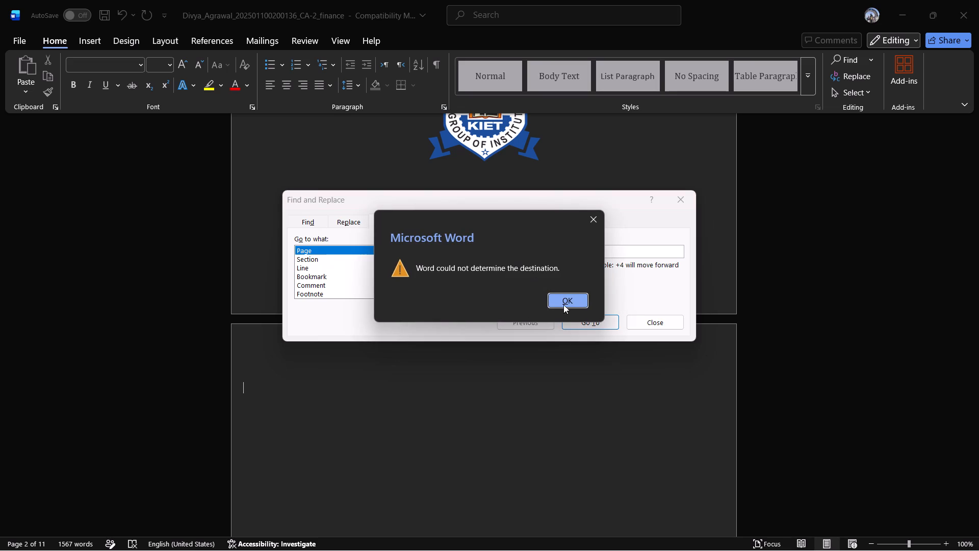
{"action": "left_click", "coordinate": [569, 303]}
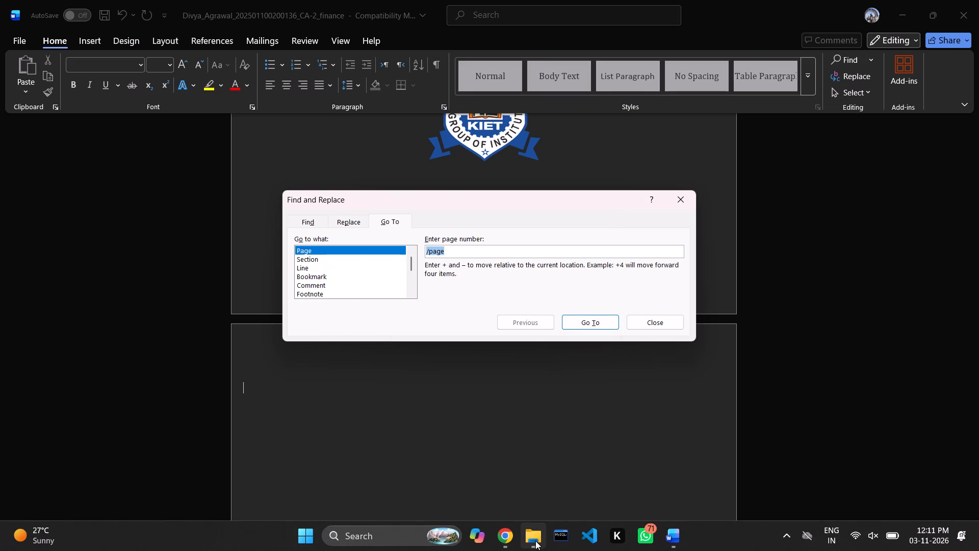
Switch to Chrome to recheck the exact page entry in the Go To method, and return to Word.
{"action": "left_click", "coordinate": [516, 542]}
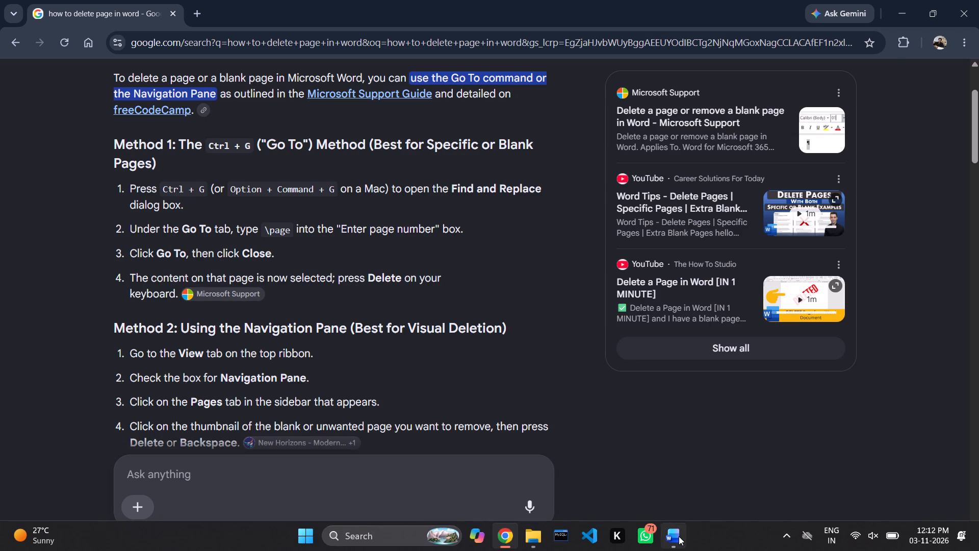
{"action": "left_click", "coordinate": [679, 536]}
Select the blank page after the cover by going to the page entry \page, and delete its contents.
{"action": "left_click", "coordinate": [517, 252]}
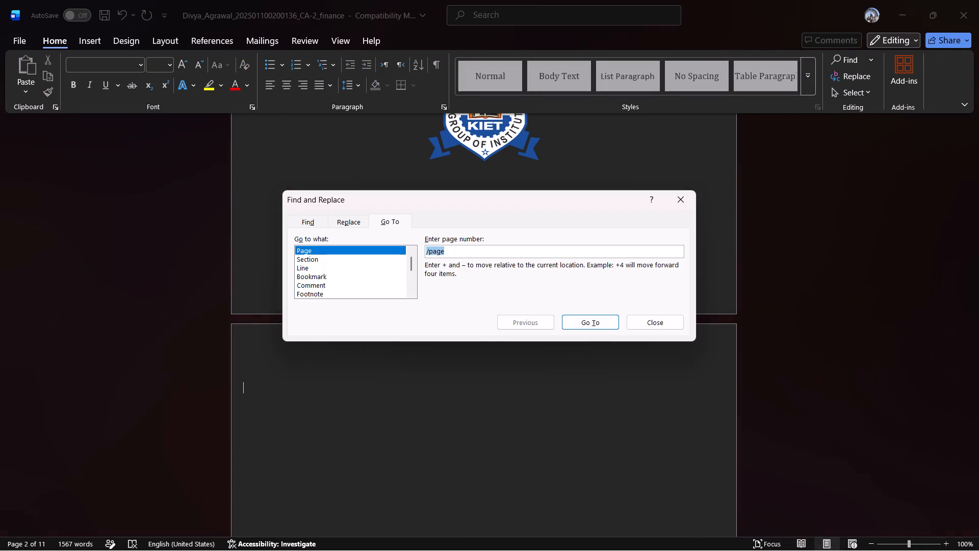
{"action": "key", "text": "Left"}
{"action": "key", "text": "Right"}
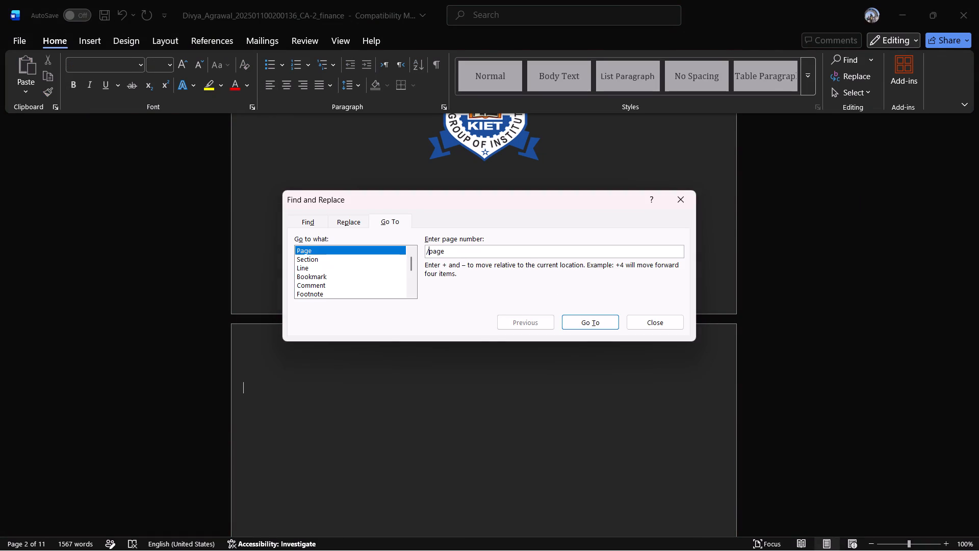
{"action": "key", "text": "BackSpace"}
{"action": "key", "text": "backslash"}
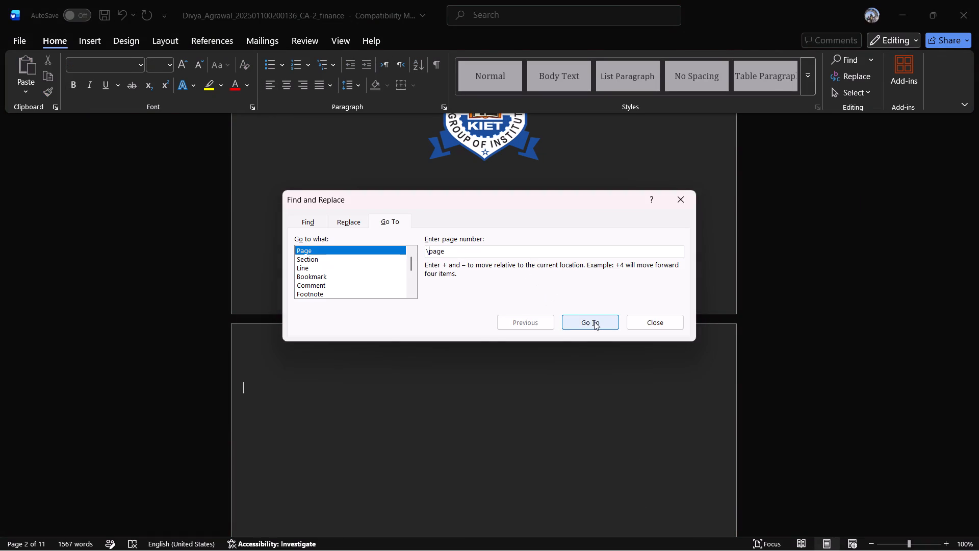
{"action": "left_click", "coordinate": [596, 321]}
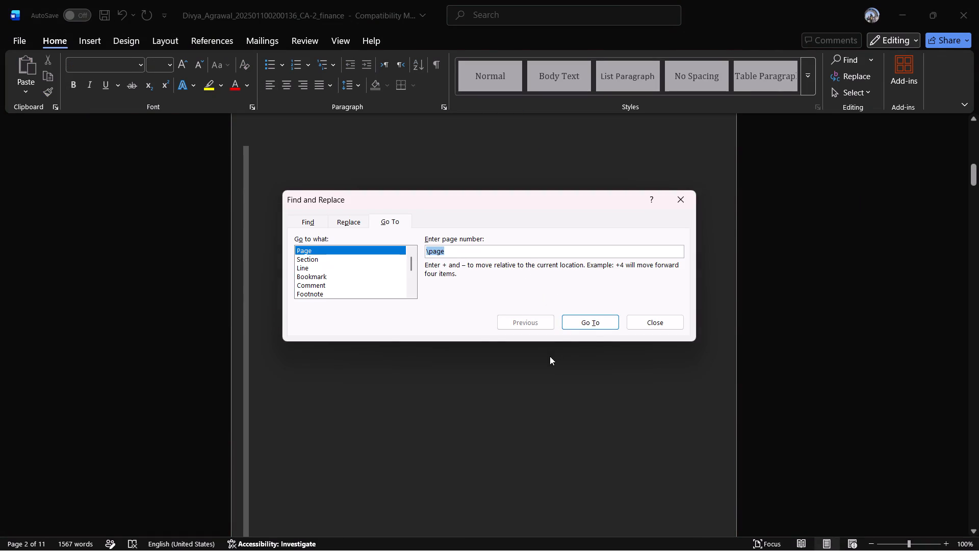
{"action": "key", "text": "Delete"}
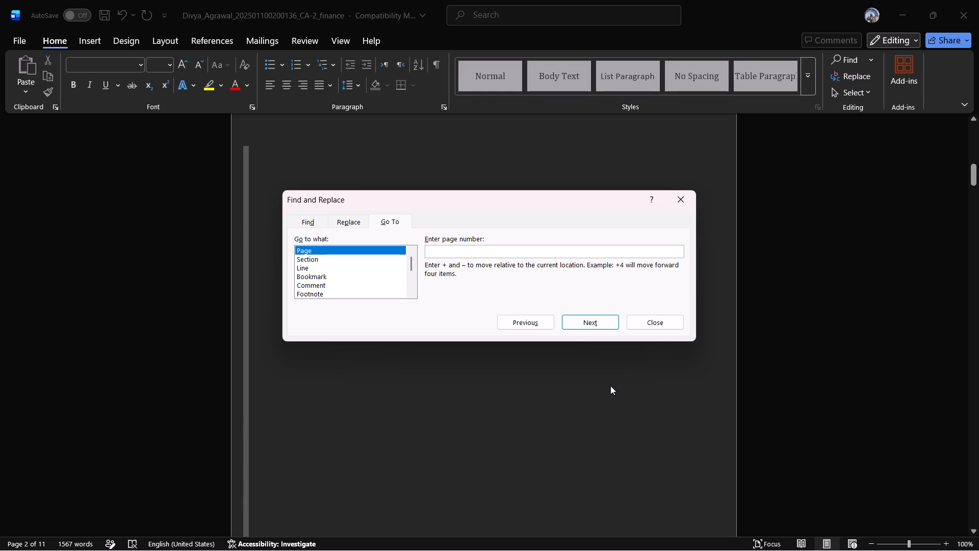
{"action": "left_click", "coordinate": [642, 323]}
{"action": "key", "text": "Delete"}
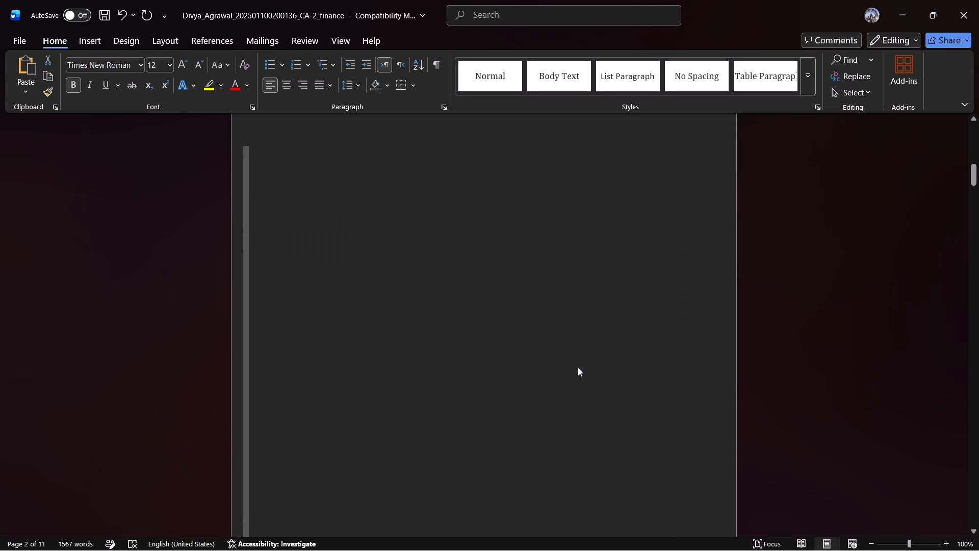
{"action": "scroll", "coordinate": [578, 367], "scroll_direction": "down", "scroll_amount": 2}
{"action": "scroll", "coordinate": [578, 367], "scroll_direction": "up", "scroll_amount": 6}
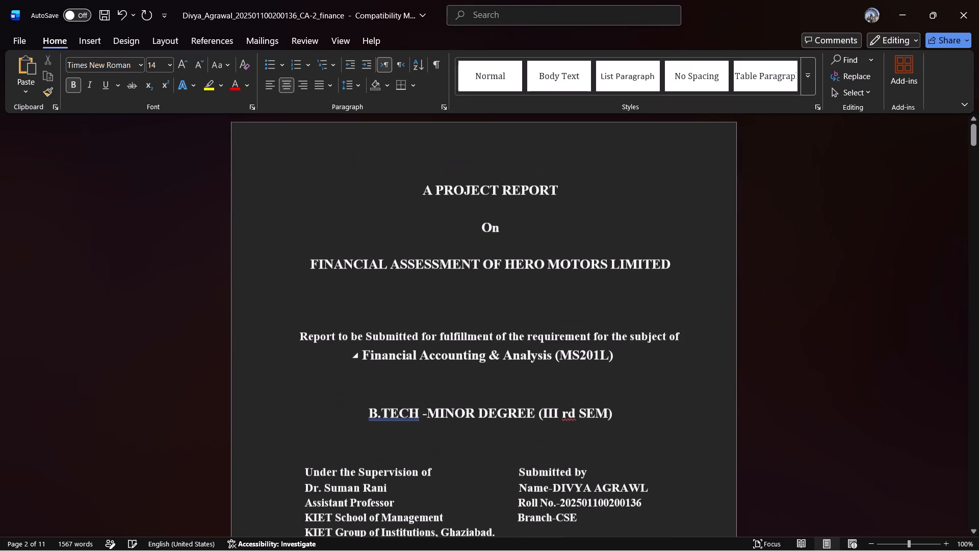
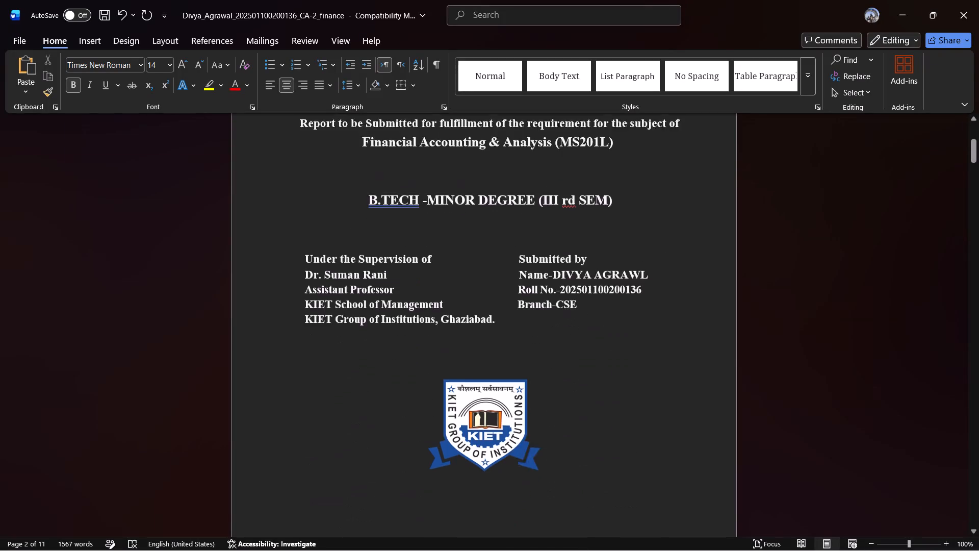
Delete two empty lines between the TABLE OF CONTENTS heading and the contents table.
{"action": "scroll", "coordinate": [526, 488], "scroll_direction": "down", "scroll_amount": 4}
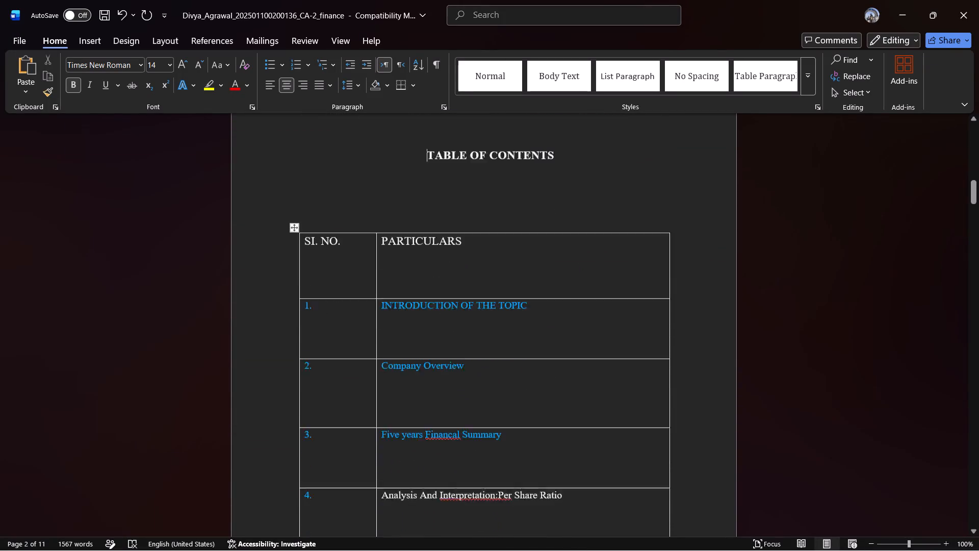
{"action": "scroll", "coordinate": [526, 488], "scroll_direction": "down", "scroll_amount": 2}
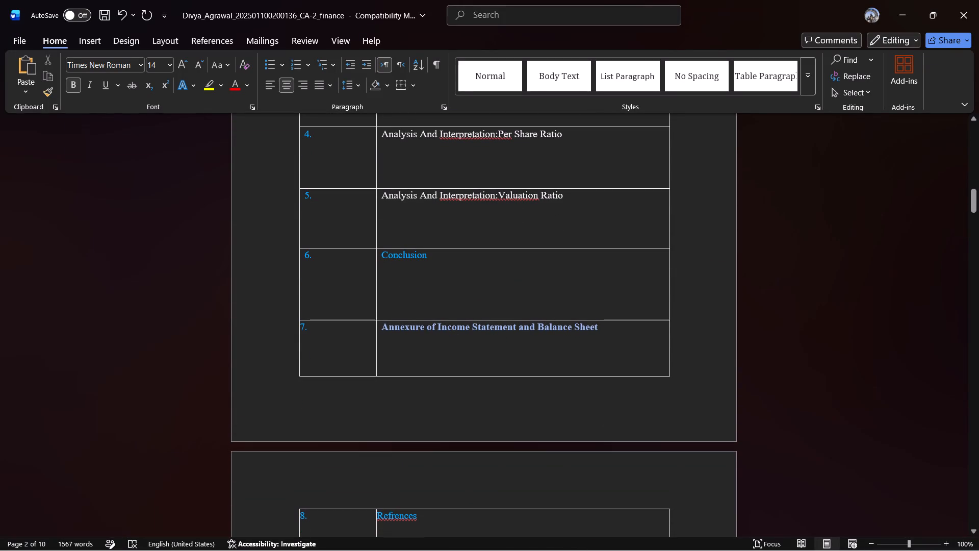
{"action": "scroll", "coordinate": [595, 438], "scroll_direction": "down", "scroll_amount": 1}
{"action": "scroll", "coordinate": [595, 438], "scroll_direction": "up", "scroll_amount": 1}
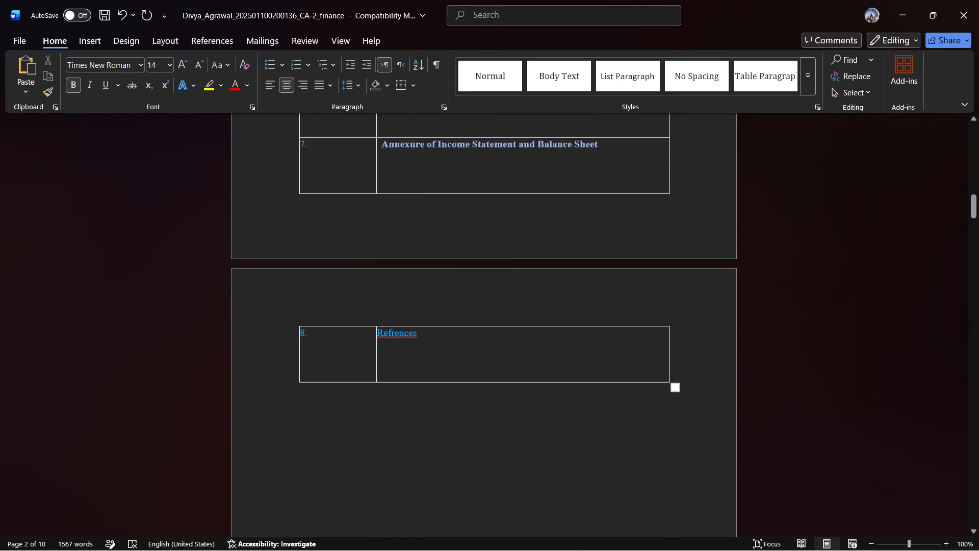
{"action": "scroll", "coordinate": [595, 438], "scroll_direction": "up", "scroll_amount": 4}
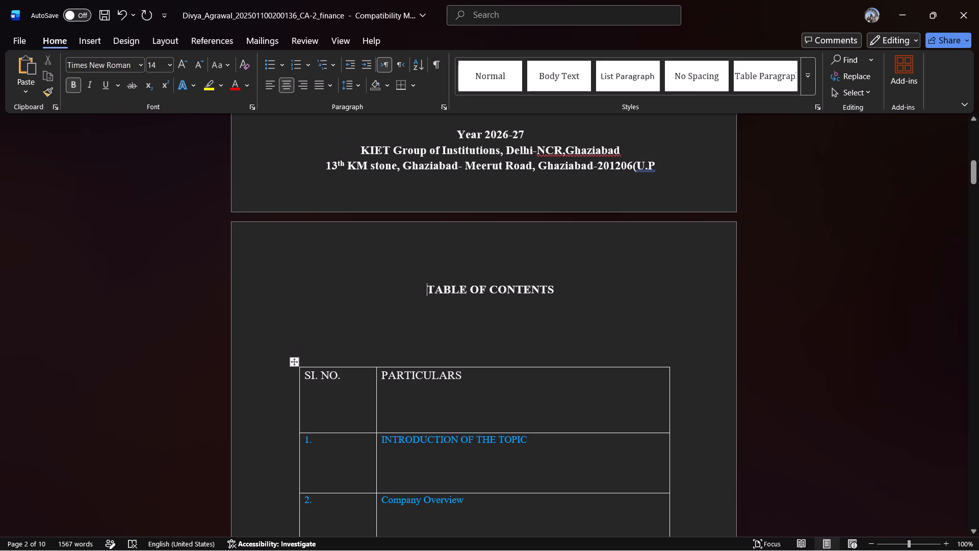
{"action": "left_click", "coordinate": [452, 336]}
{"action": "key", "text": "BackSpace"}
{"action": "key", "text": "BackSpace"}
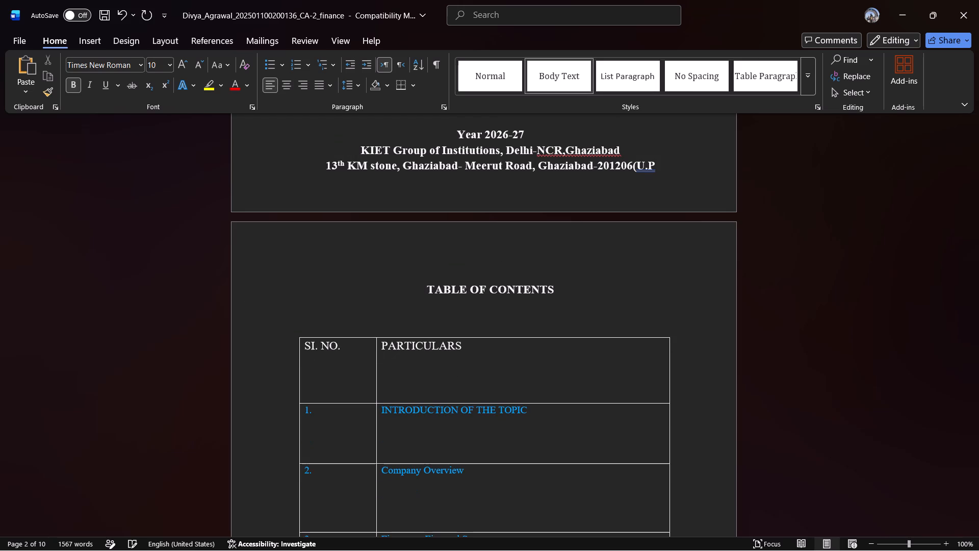
Review the page layout from the contents table through the Earnings Per Share section, rechecking the Introduction and Company Overview page.
{"action": "scroll", "coordinate": [533, 397], "scroll_direction": "down", "scroll_amount": 2}
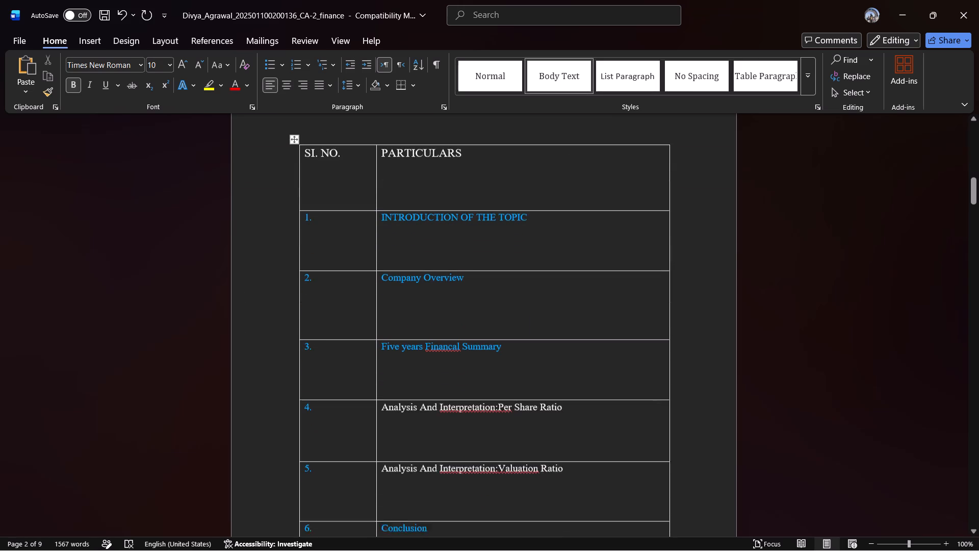
{"action": "scroll", "coordinate": [557, 440], "scroll_direction": "down", "scroll_amount": 4}
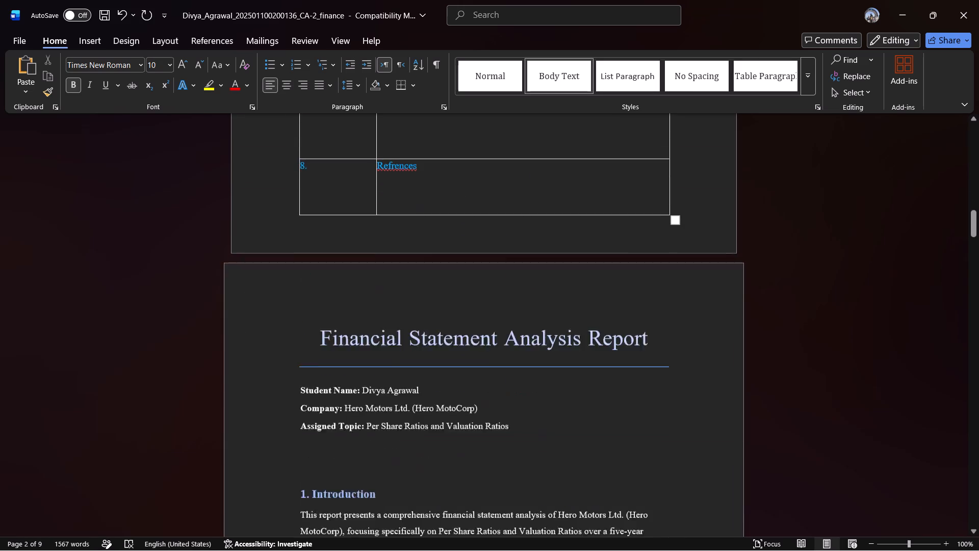
{"action": "scroll", "coordinate": [557, 440], "scroll_direction": "down", "scroll_amount": 1}
{"action": "scroll", "coordinate": [557, 440], "scroll_direction": "up", "scroll_amount": 4}
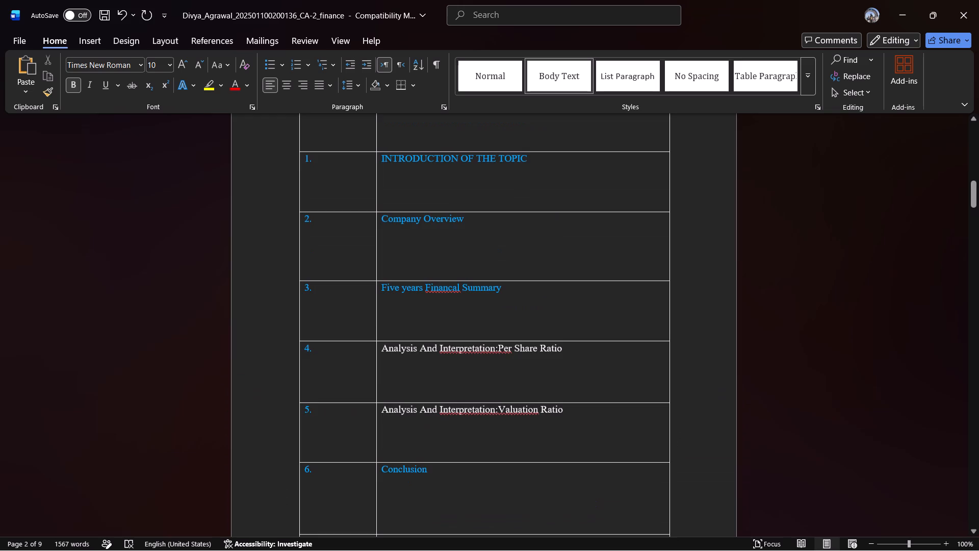
{"action": "scroll", "coordinate": [557, 440], "scroll_direction": "down", "scroll_amount": 5}
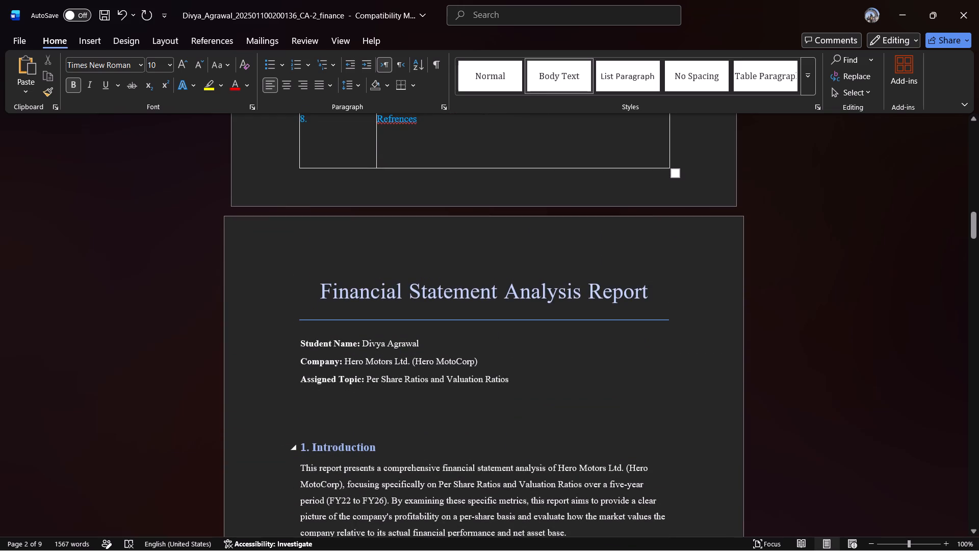
{"action": "scroll", "coordinate": [557, 440], "scroll_direction": "down", "scroll_amount": 6}
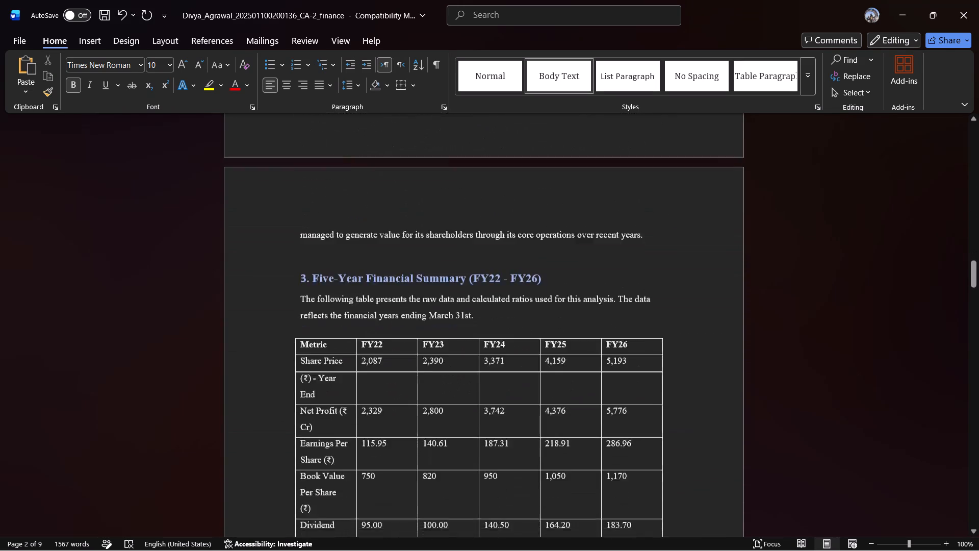
{"action": "scroll", "coordinate": [557, 440], "scroll_direction": "down", "scroll_amount": 3}
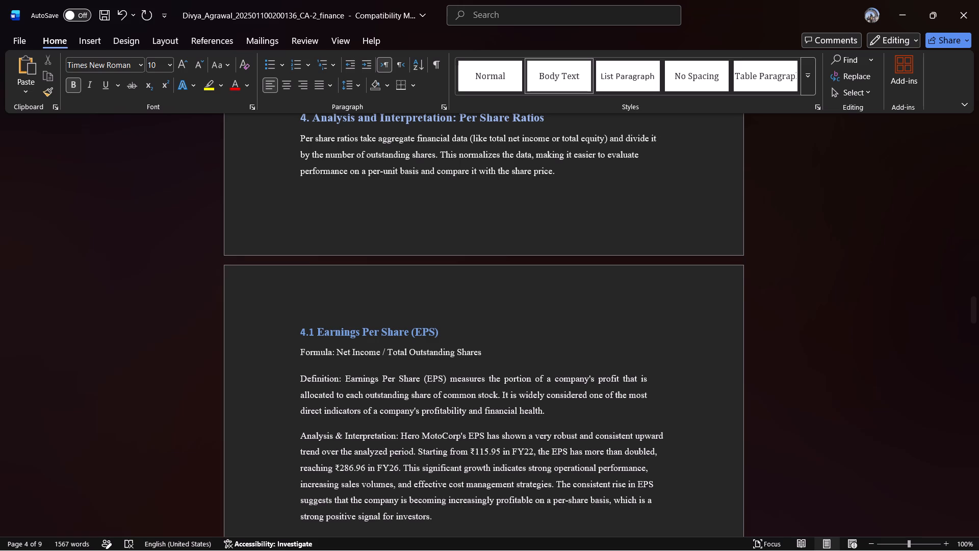
{"action": "scroll", "coordinate": [571, 344], "scroll_direction": "up", "scroll_amount": 6}
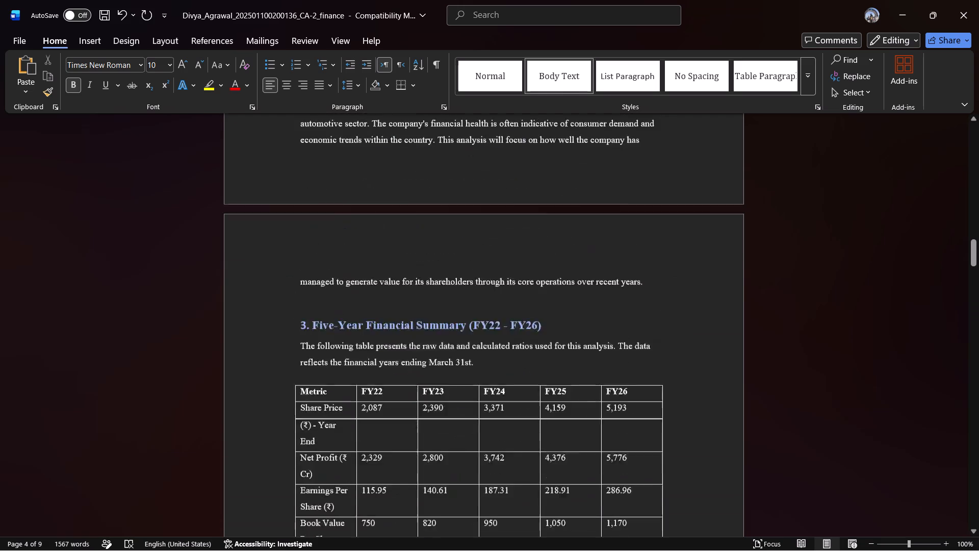
{"action": "scroll", "coordinate": [571, 344], "scroll_direction": "up", "scroll_amount": 1}
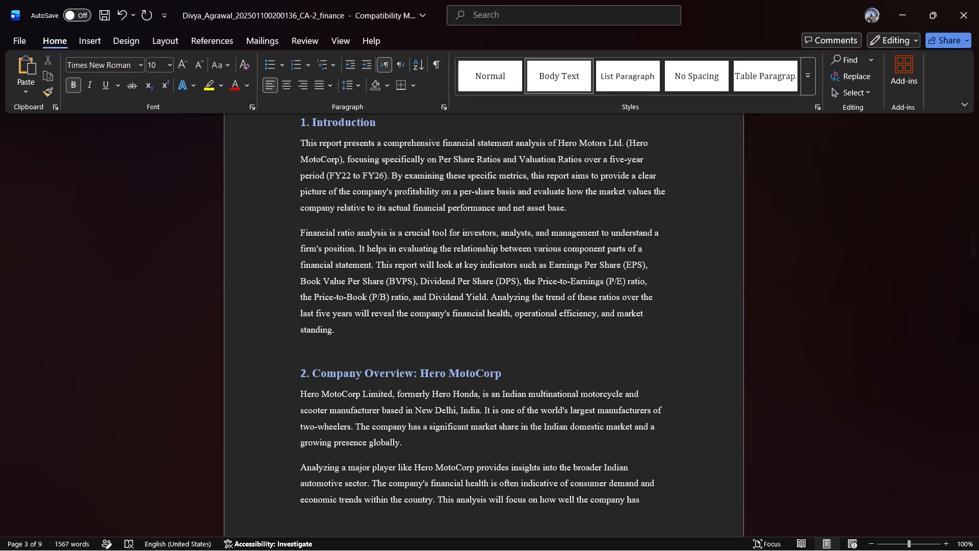
{"action": "scroll", "coordinate": [562, 398], "scroll_direction": "up", "scroll_amount": 1}
{"action": "scroll", "coordinate": [562, 398], "scroll_direction": "down", "scroll_amount": 1}
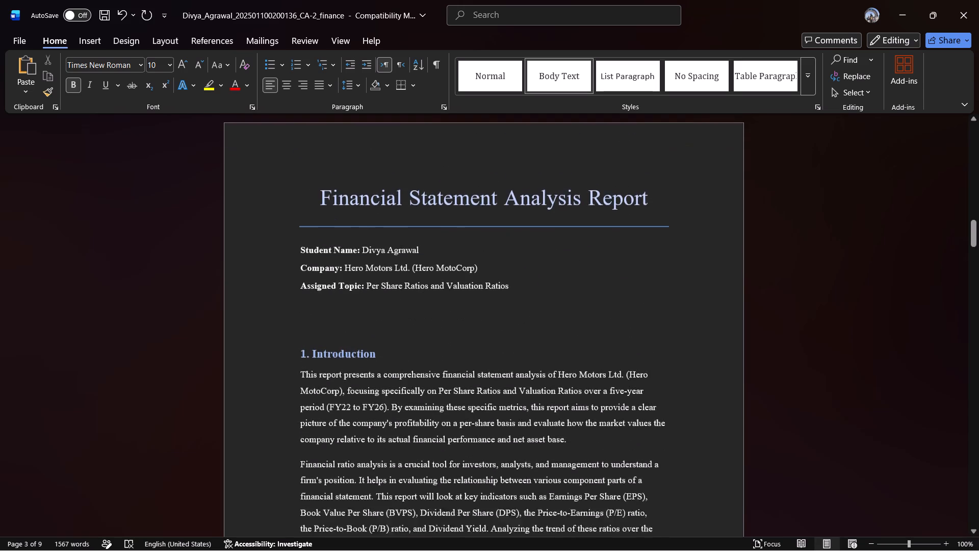
{"action": "scroll", "coordinate": [562, 398], "scroll_direction": "down", "scroll_amount": 1}
{"action": "scroll", "coordinate": [362, 339], "scroll_direction": "down", "scroll_amount": 1}
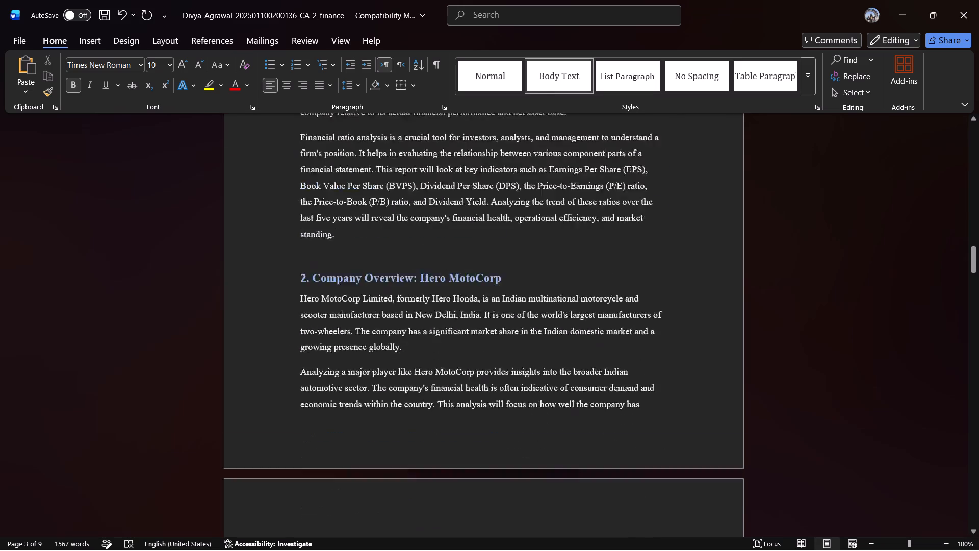
{"action": "scroll", "coordinate": [362, 339], "scroll_direction": "down", "scroll_amount": 1}
{"action": "scroll", "coordinate": [362, 339], "scroll_direction": "up", "scroll_amount": 2}
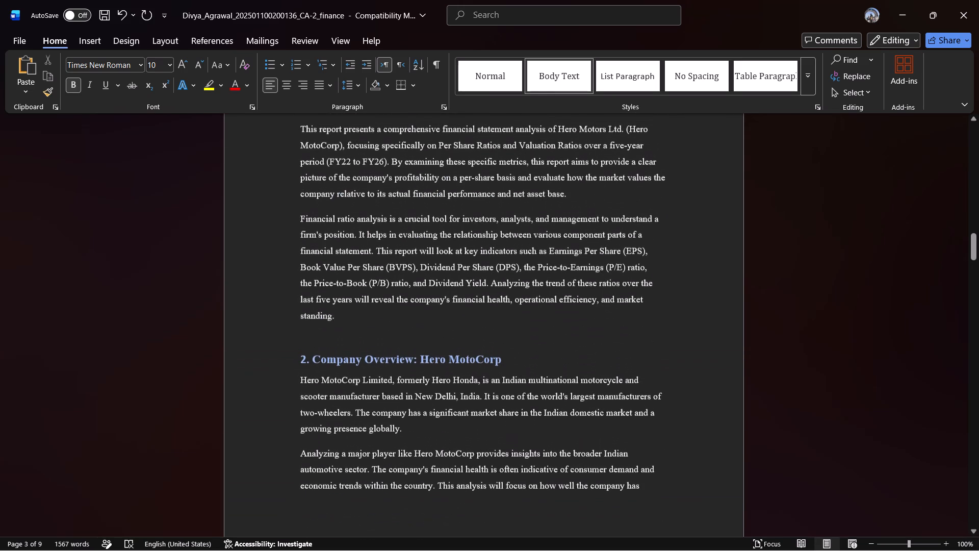
{"action": "scroll", "coordinate": [362, 339], "scroll_direction": "up", "scroll_amount": 1}
{"action": "scroll", "coordinate": [353, 393], "scroll_direction": "down", "scroll_amount": 1}
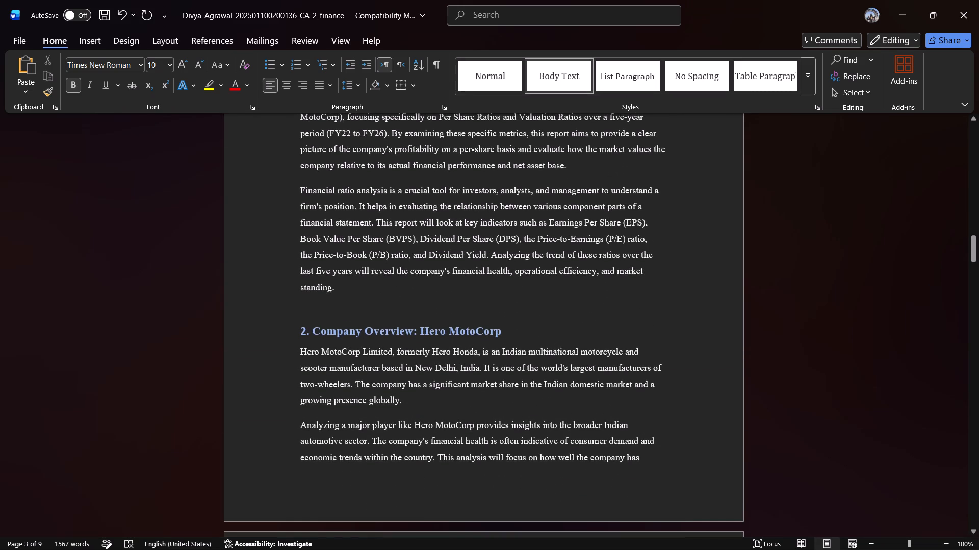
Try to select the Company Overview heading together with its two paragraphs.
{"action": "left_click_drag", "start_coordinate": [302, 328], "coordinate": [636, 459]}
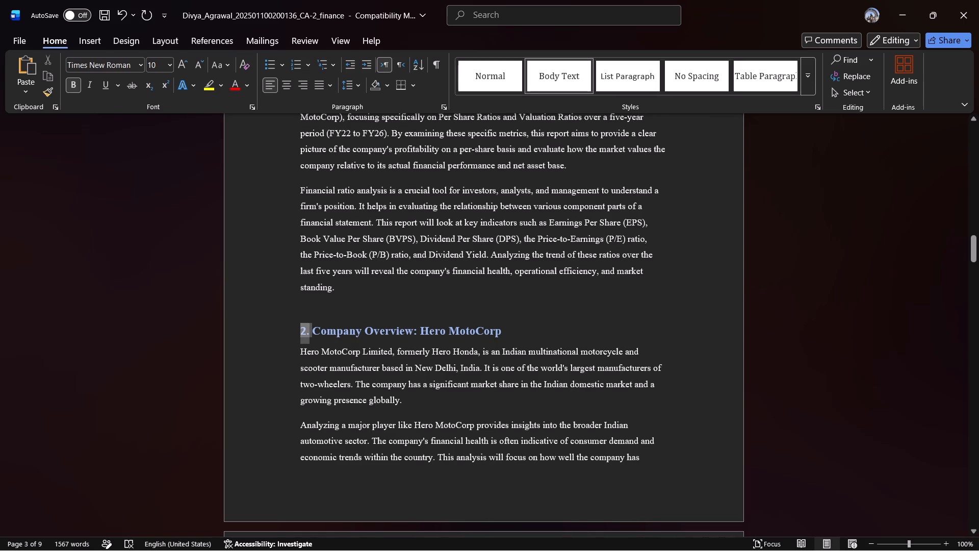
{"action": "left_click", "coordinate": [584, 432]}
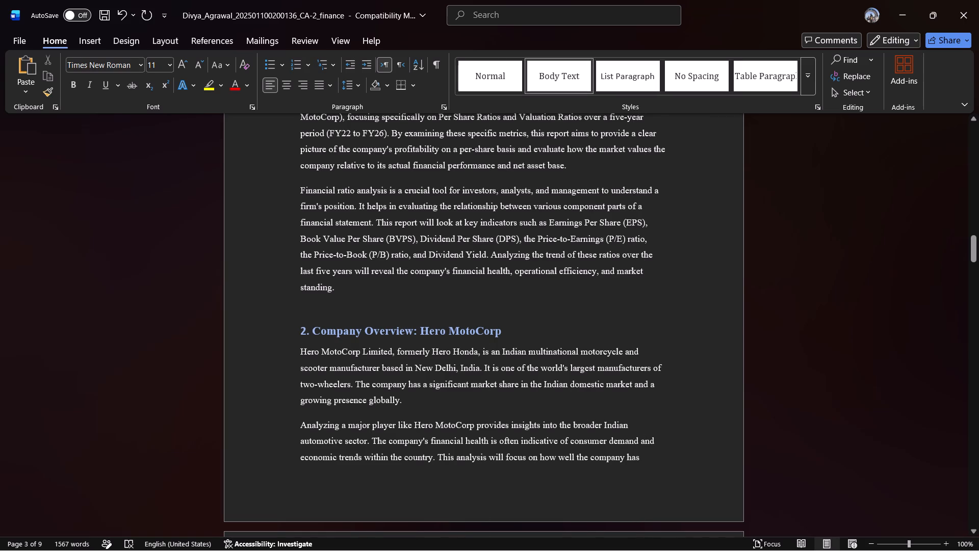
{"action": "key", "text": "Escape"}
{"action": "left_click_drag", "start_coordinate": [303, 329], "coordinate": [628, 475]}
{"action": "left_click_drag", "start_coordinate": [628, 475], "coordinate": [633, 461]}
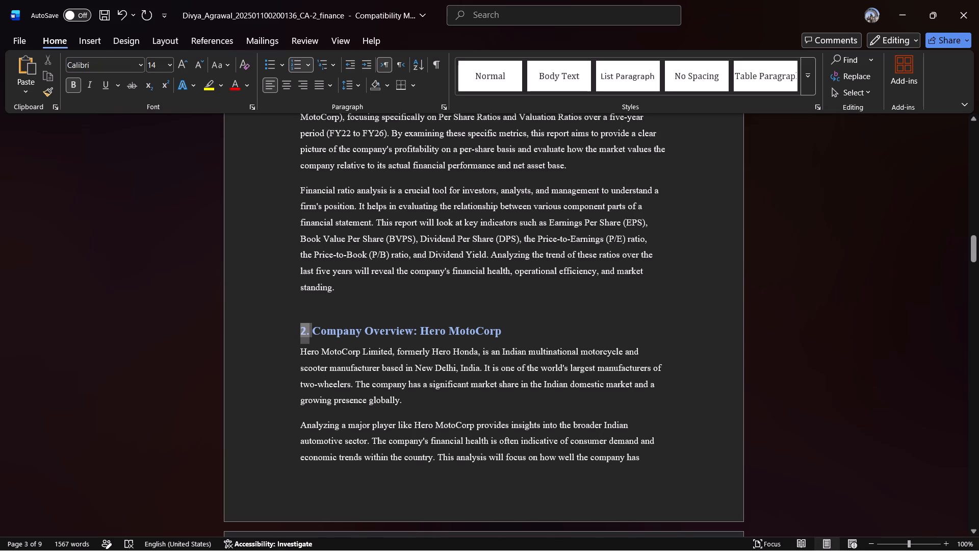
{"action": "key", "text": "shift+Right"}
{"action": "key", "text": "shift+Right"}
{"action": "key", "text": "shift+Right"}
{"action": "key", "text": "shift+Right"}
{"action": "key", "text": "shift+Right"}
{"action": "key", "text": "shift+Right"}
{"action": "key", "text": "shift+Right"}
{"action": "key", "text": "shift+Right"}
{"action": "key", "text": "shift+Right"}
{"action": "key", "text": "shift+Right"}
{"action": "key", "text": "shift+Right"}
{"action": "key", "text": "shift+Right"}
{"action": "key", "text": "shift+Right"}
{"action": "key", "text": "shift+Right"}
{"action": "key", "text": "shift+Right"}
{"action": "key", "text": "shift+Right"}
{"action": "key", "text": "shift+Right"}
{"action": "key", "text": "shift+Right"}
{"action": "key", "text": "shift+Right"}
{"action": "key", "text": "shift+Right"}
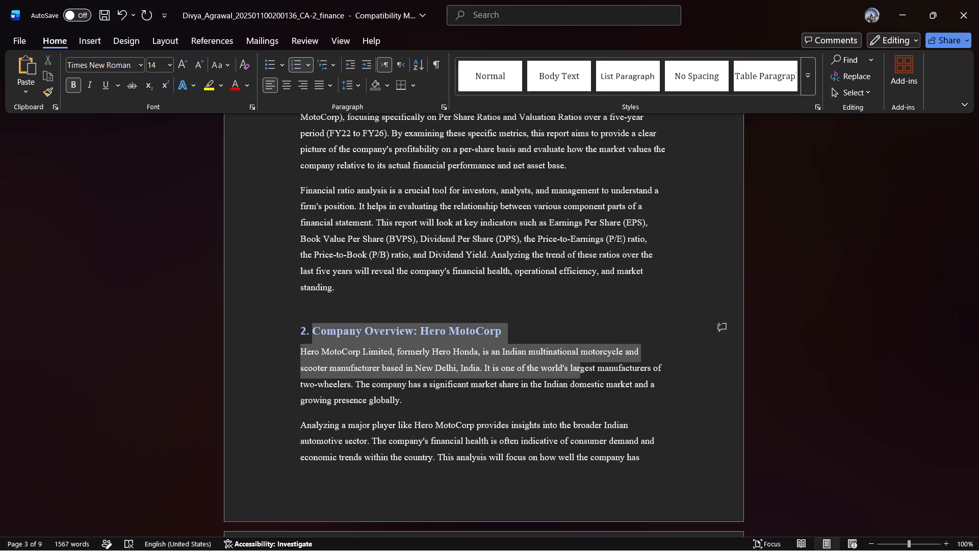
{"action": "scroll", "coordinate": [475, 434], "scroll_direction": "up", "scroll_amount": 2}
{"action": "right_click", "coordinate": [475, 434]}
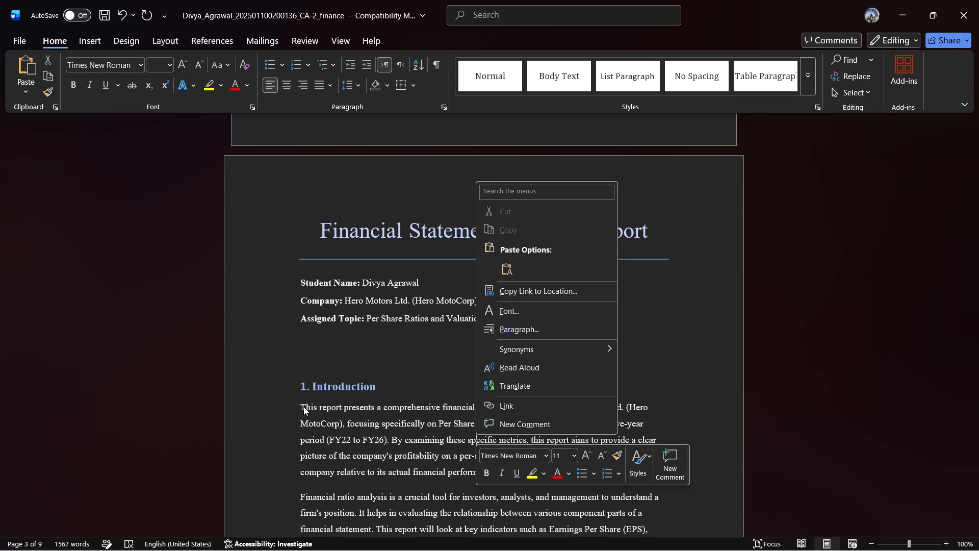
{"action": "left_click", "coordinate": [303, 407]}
Copy the Introduction and Company Overview text, from "This report presents" through "over recent years", and clear the selection.
{"action": "left_click_drag", "start_coordinate": [302, 408], "coordinate": [557, 536]}
{"action": "left_click_drag", "start_coordinate": [557, 536], "coordinate": [708, 550]}
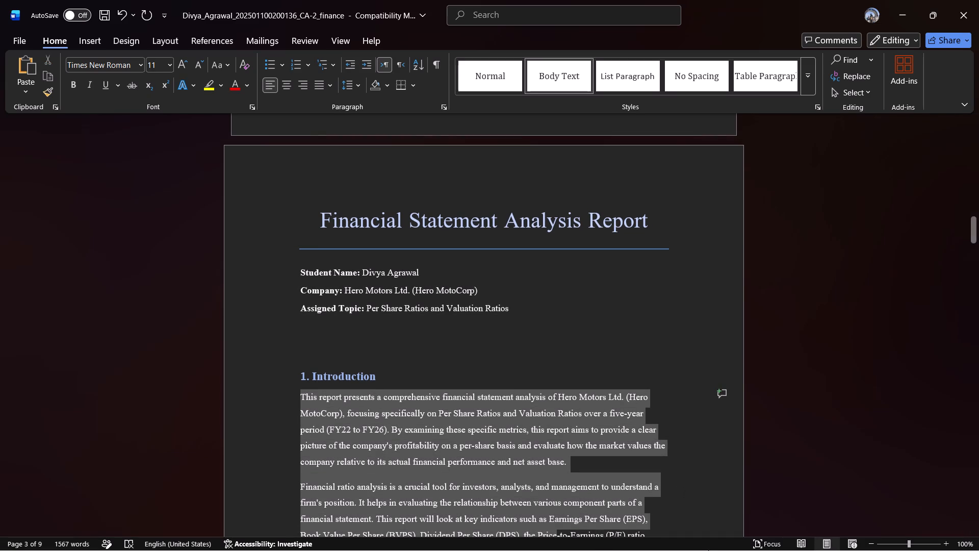
{"action": "left_click_drag", "start_coordinate": [708, 550], "coordinate": [623, 514]}
{"action": "scroll", "coordinate": [623, 514], "scroll_direction": "down", "scroll_amount": 2}
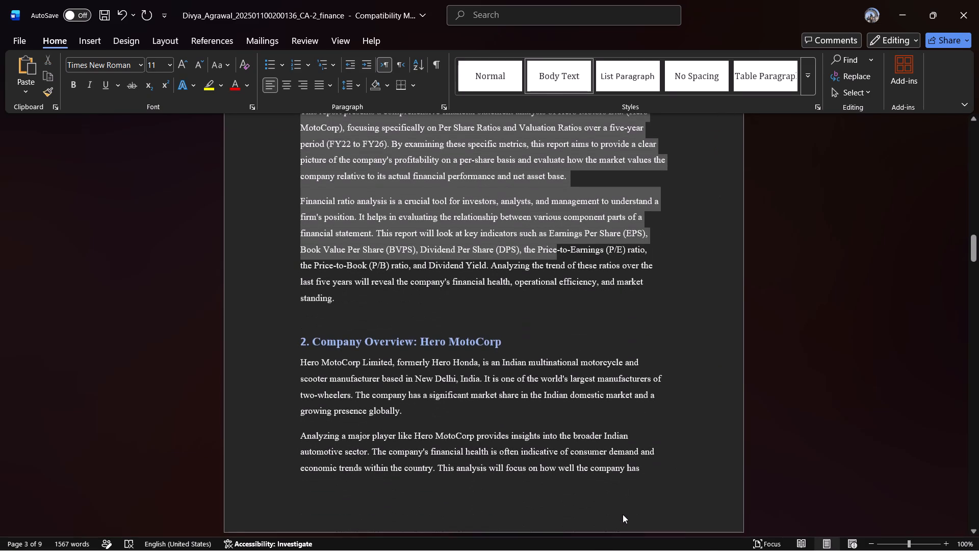
{"action": "key", "text": "shift+Right"}
{"action": "key", "text": "shift+Right"}
{"action": "key", "text": "shift+Right"}
{"action": "key", "text": "shift+Right"}
{"action": "key", "text": "shift+Right"}
{"action": "key", "text": "shift+Right"}
{"action": "key", "text": "shift+Right"}
{"action": "key", "text": "shift+Right"}
{"action": "key", "text": "shift+Right"}
{"action": "key", "text": "shift+Right"}
{"action": "key", "text": "shift+Right"}
{"action": "key", "text": "shift+Right"}
{"action": "key", "text": "shift+Right"}
{"action": "key", "text": "shift+Right"}
{"action": "key", "text": "shift+Right"}
{"action": "key", "text": "shift+Right"}
{"action": "key", "text": "shift+Right"}
{"action": "key", "text": "shift+Right"}
{"action": "key", "text": "shift+Right"}
{"action": "key", "text": "shift+Right"}
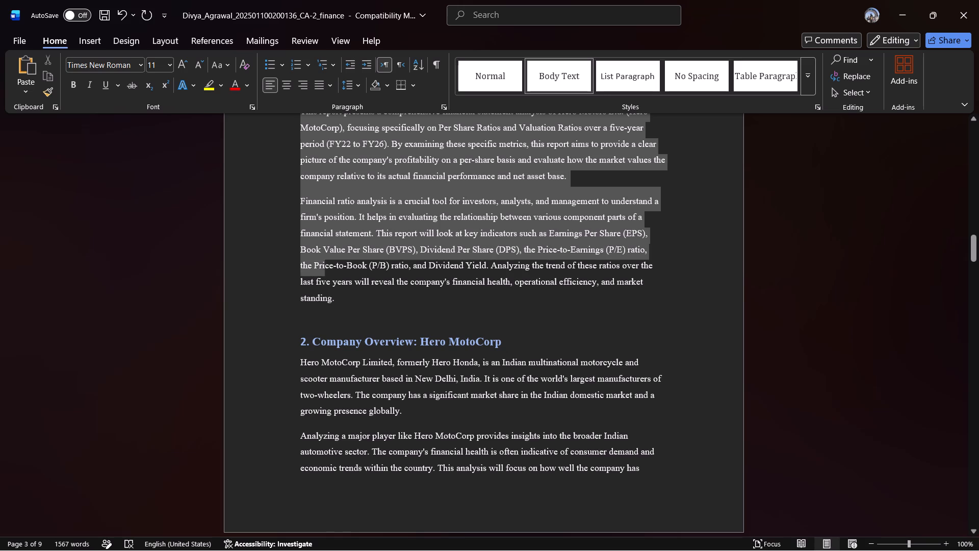
{"action": "key", "text": "shift+Down"}
{"action": "key", "text": "shift+Down"}
{"action": "key", "text": "shift+Down"}
{"action": "key", "text": "shift+Down"}
{"action": "key", "text": "shift+Down"}
{"action": "key", "text": "shift+Down"}
{"action": "key", "text": "shift+Down"}
{"action": "key", "text": "shift+Down"}
{"action": "key", "text": "shift+Down"}
{"action": "key", "text": "shift+Up"}
{"action": "key", "text": "shift+Down"}
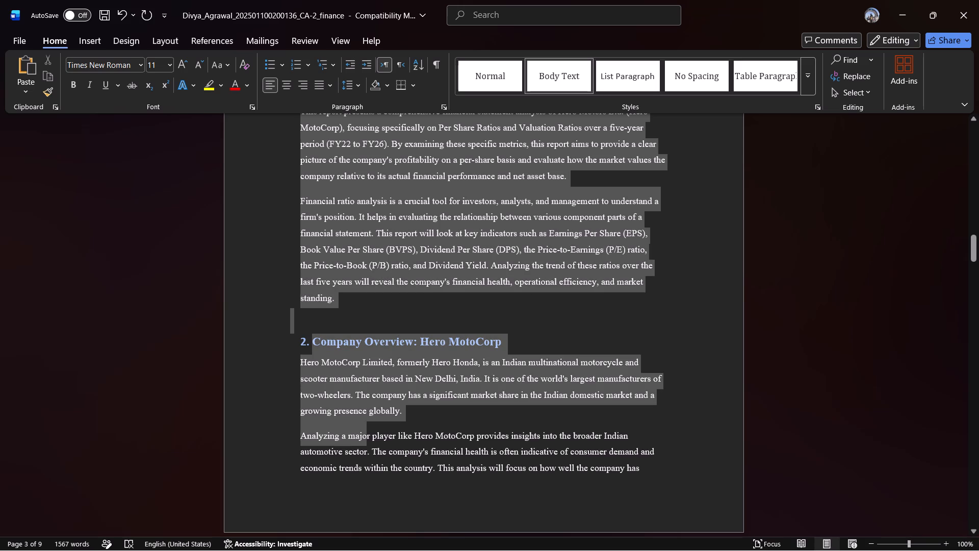
{"action": "key", "text": "shift+Down"}
{"action": "key", "text": "shift+Down"}
{"action": "key", "text": "shift+Down"}
{"action": "key", "text": "shift+Up"}
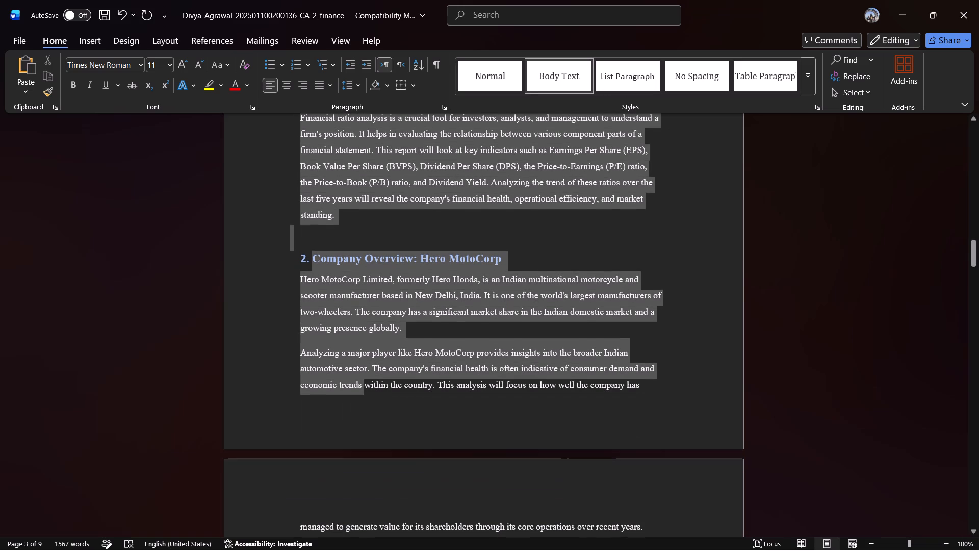
{"action": "key", "text": "shift+Right"}
{"action": "key", "text": "shift+Left"}
{"action": "key", "text": "shift+Right"}
{"action": "key", "text": "shift+Right"}
{"action": "key", "text": "shift+Right"}
{"action": "key", "text": "shift+Right"}
{"action": "key", "text": "shift+Right"}
{"action": "key", "text": "shift+Right"}
{"action": "key", "text": "shift+Right"}
{"action": "key", "text": "shift+Right"}
{"action": "key", "text": "shift+Right"}
{"action": "key", "text": "shift+Right"}
{"action": "key", "text": "shift+Right"}
{"action": "key", "text": "shift+Right"}
{"action": "key", "text": "shift+Right"}
{"action": "key", "text": "shift+Right"}
{"action": "key", "text": "shift+Right"}
{"action": "key", "text": "shift+Right"}
{"action": "key", "text": "shift+Right"}
{"action": "key", "text": "shift+Right"}
{"action": "key", "text": "shift+Right"}
{"action": "key", "text": "shift+Right"}
{"action": "key", "text": "shift+Right"}
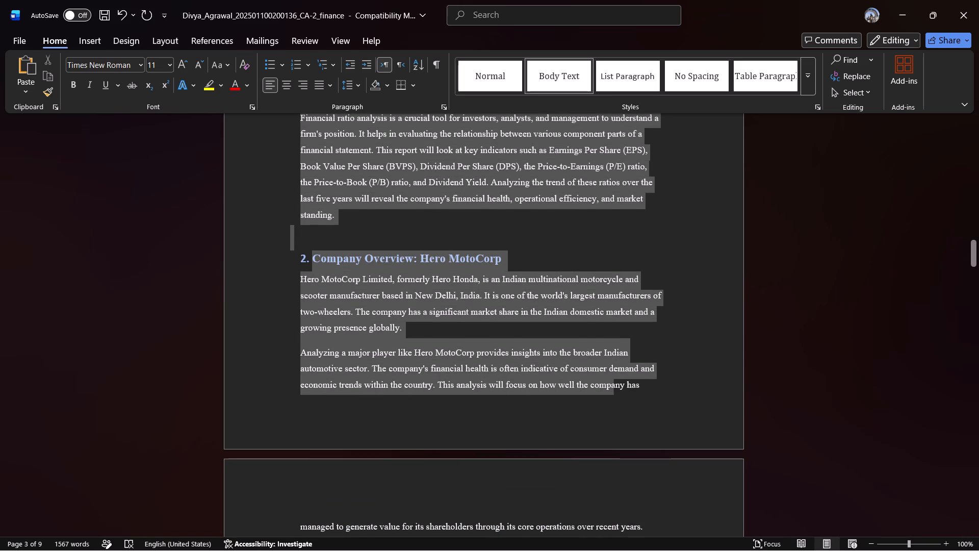
{"action": "key", "text": "shift+Down"}
{"action": "key", "text": "shift+Down"}
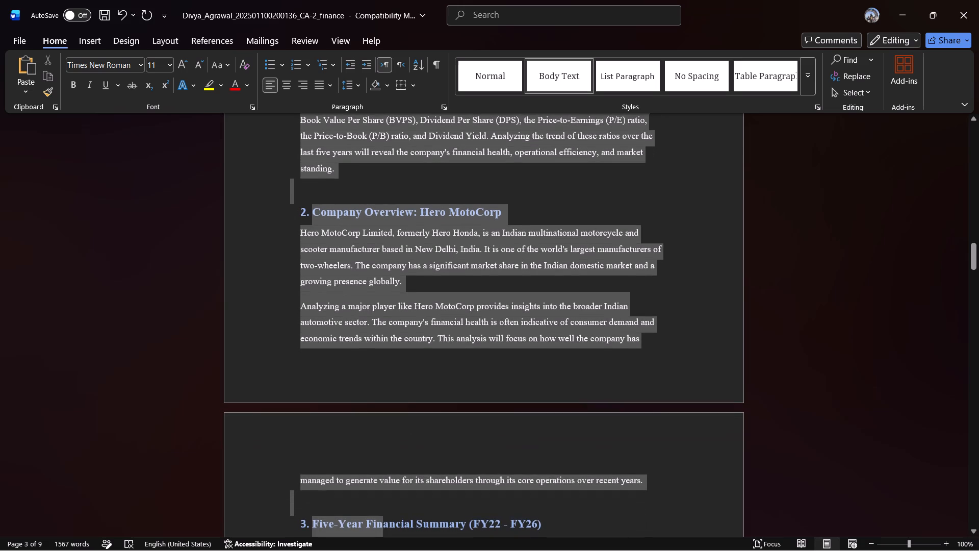
{"action": "key", "text": "shift+Up"}
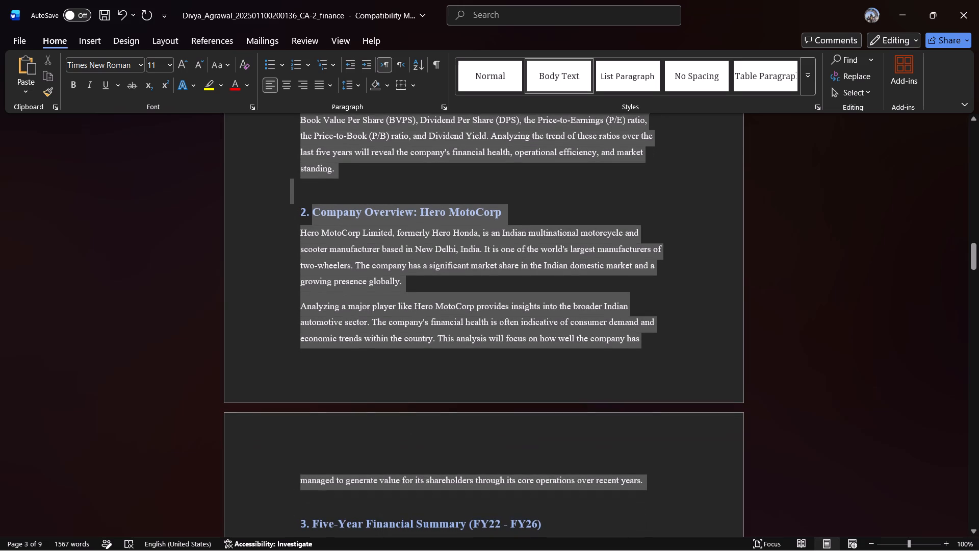
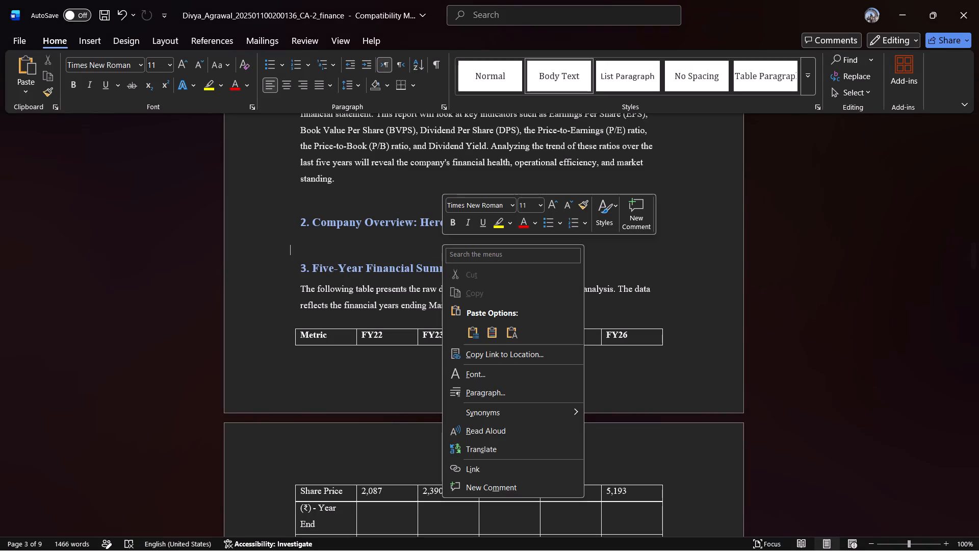
{"action": "left_click", "coordinate": [511, 333]}
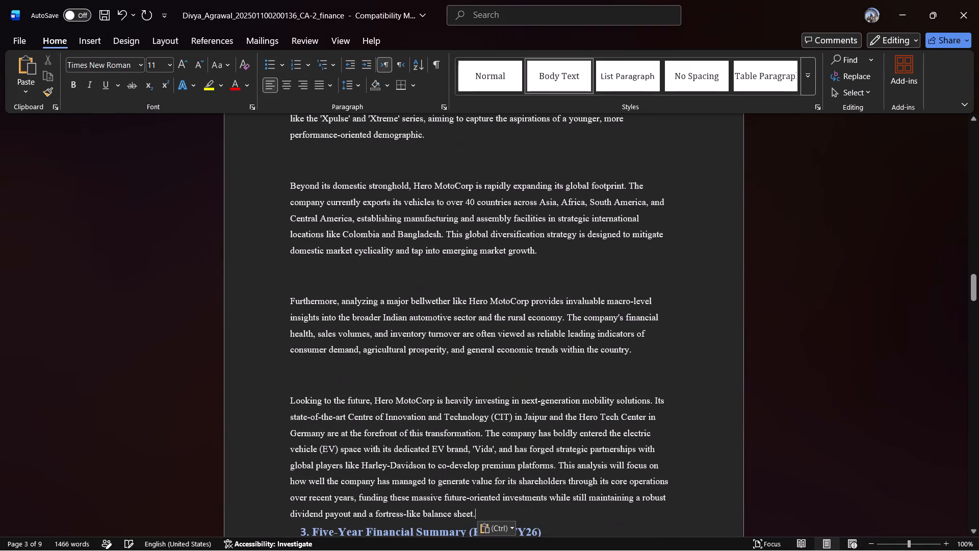
Insert a blank line between the pasted Company Overview text and the 3. Five-Year Financial Summary heading.
{"action": "scroll", "coordinate": [391, 339], "scroll_direction": "up", "scroll_amount": 4}
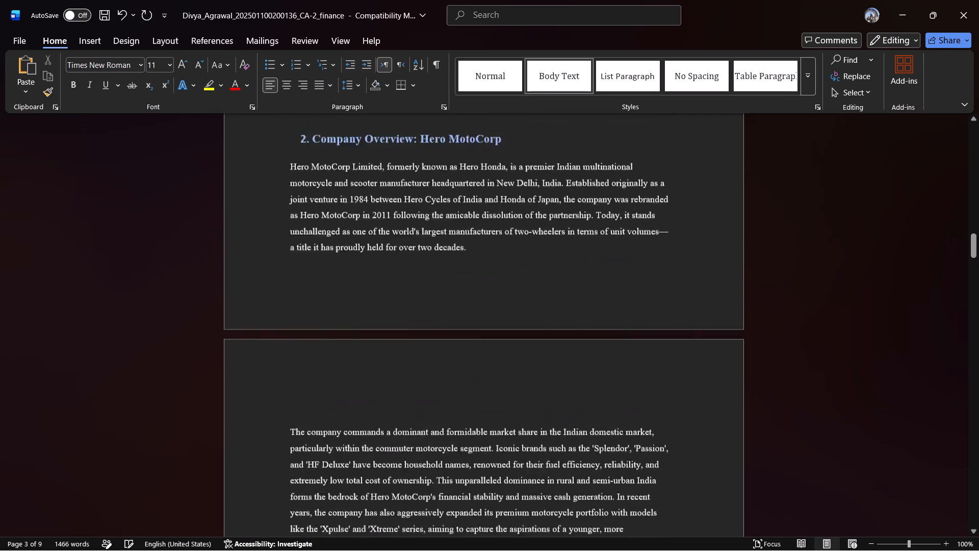
{"action": "scroll", "coordinate": [391, 339], "scroll_direction": "up", "scroll_amount": 1}
{"action": "scroll", "coordinate": [391, 339], "scroll_direction": "down", "scroll_amount": 6}
{"action": "scroll", "coordinate": [391, 339], "scroll_direction": "up", "scroll_amount": 1}
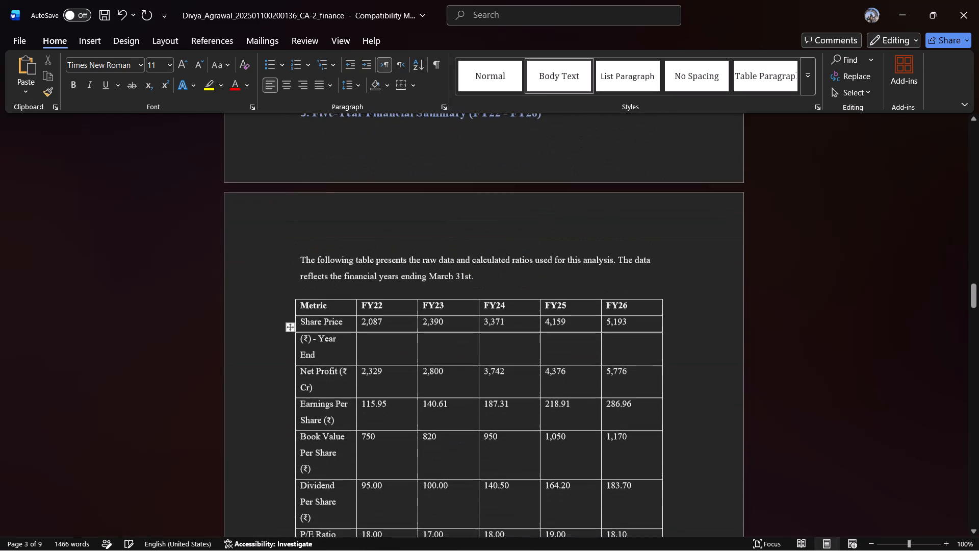
{"action": "scroll", "coordinate": [391, 339], "scroll_direction": "up", "scroll_amount": 5}
{"action": "scroll", "coordinate": [391, 339], "scroll_direction": "down", "scroll_amount": 1}
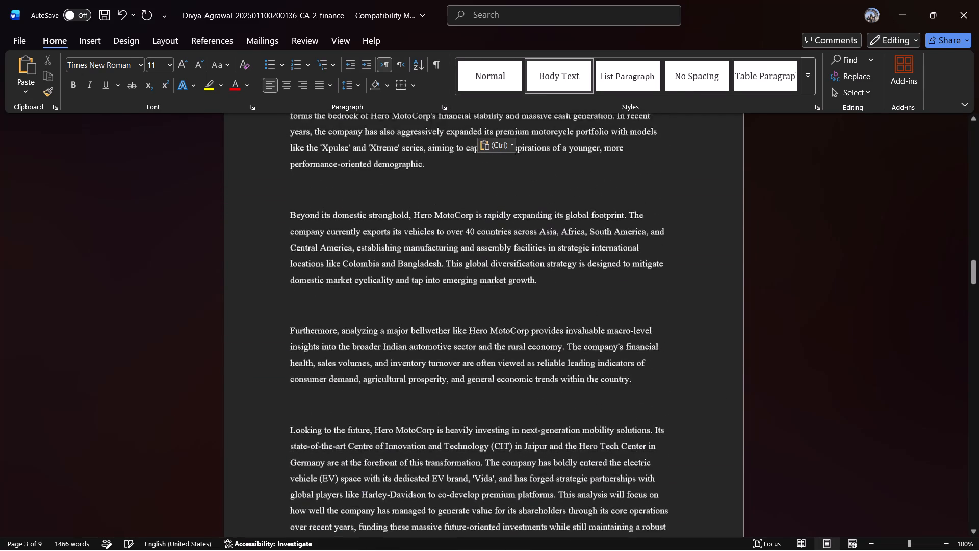
{"action": "scroll", "coordinate": [391, 339], "scroll_direction": "down", "scroll_amount": 1}
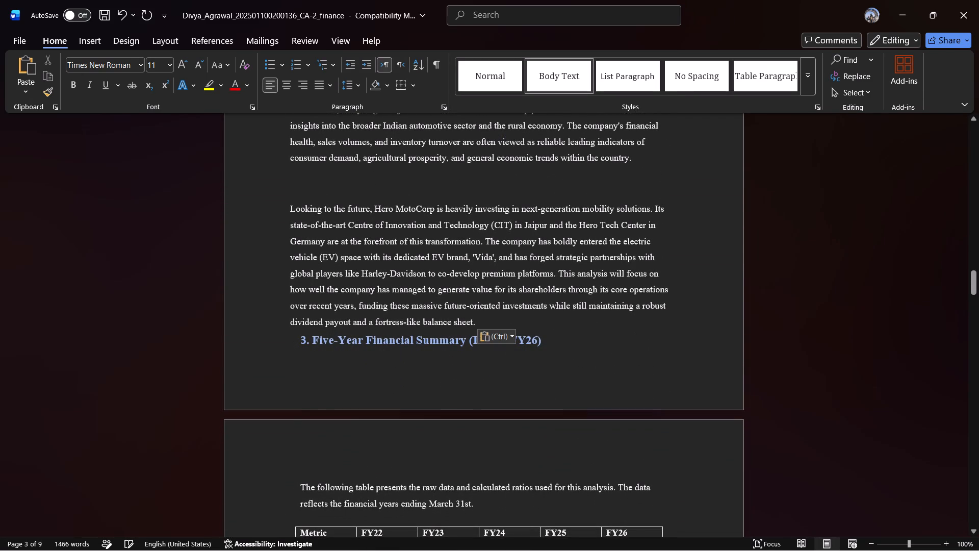
{"action": "key", "text": "Return"}
Examine the layout of the pasted Company Overview text, from its heading down to the Five-Year Financial Summary section.
{"action": "scroll", "coordinate": [481, 322], "scroll_direction": "down", "scroll_amount": 1}
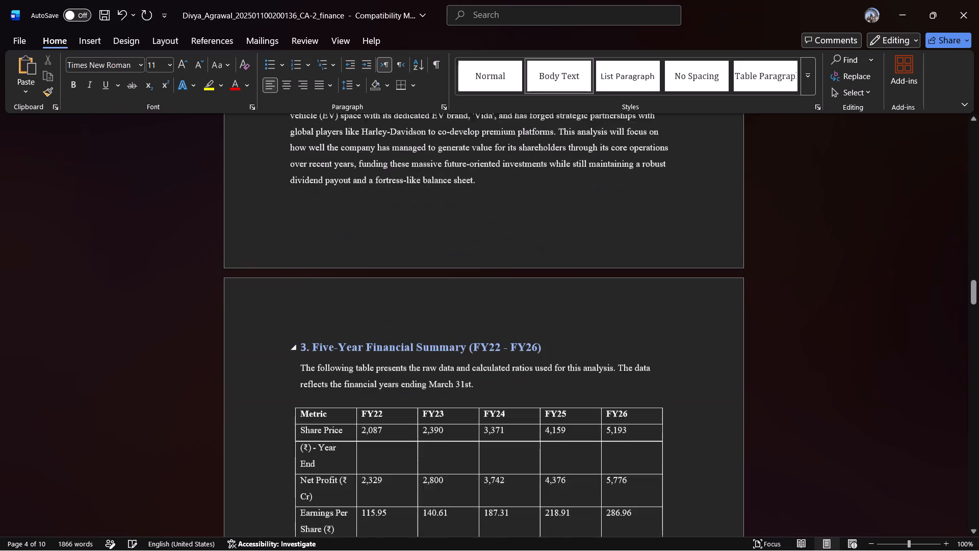
{"action": "scroll", "coordinate": [481, 322], "scroll_direction": "down", "scroll_amount": 1}
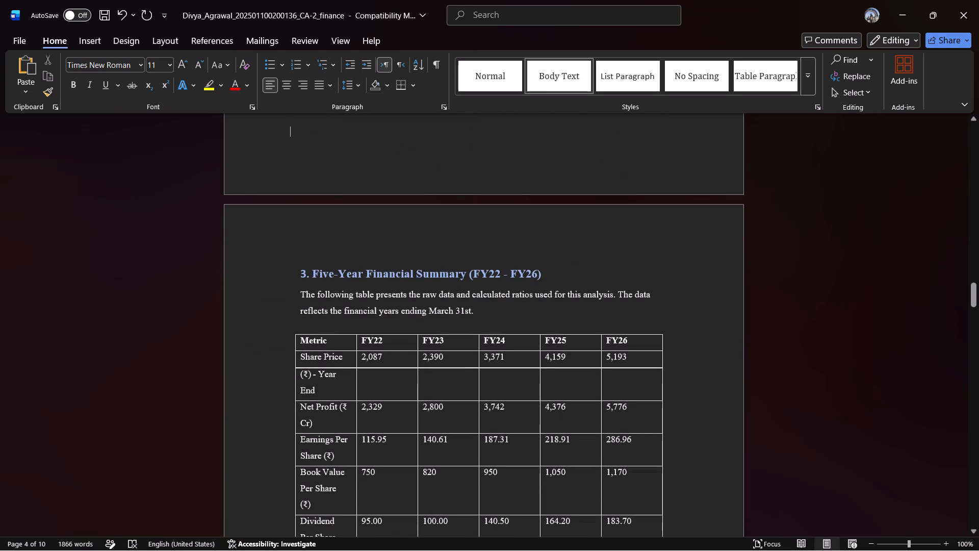
{"action": "scroll", "coordinate": [481, 322], "scroll_direction": "up", "scroll_amount": 5}
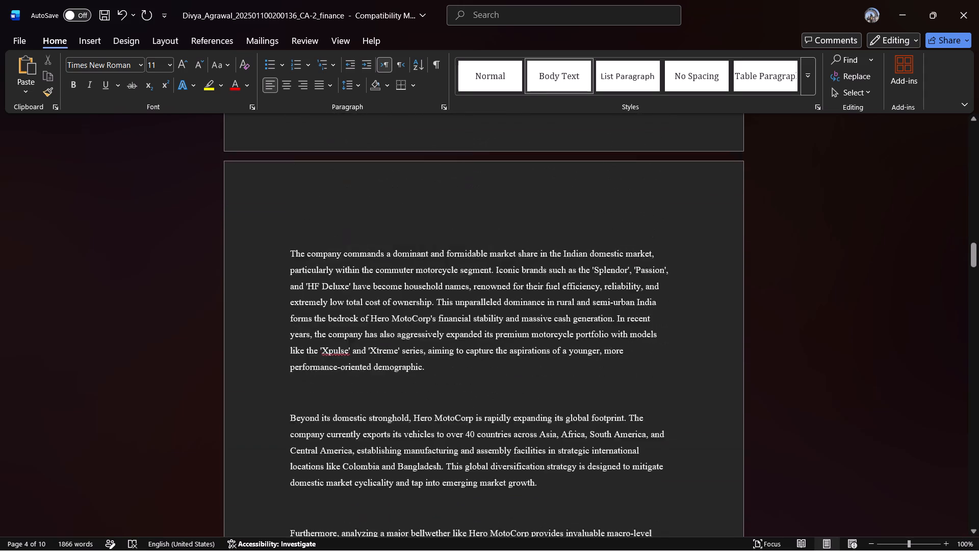
{"action": "scroll", "coordinate": [481, 322], "scroll_direction": "up", "scroll_amount": 3}
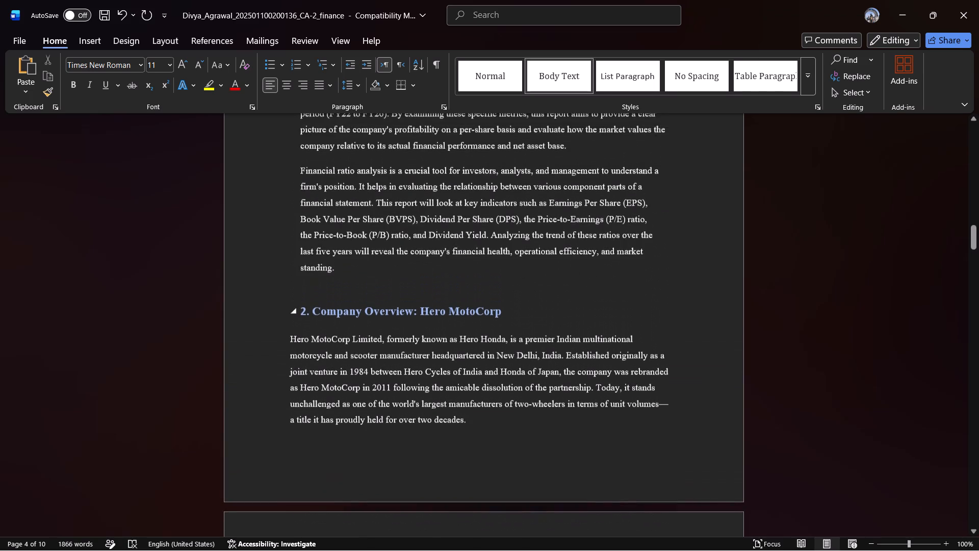
{"action": "scroll", "coordinate": [481, 322], "scroll_direction": "down", "scroll_amount": 5}
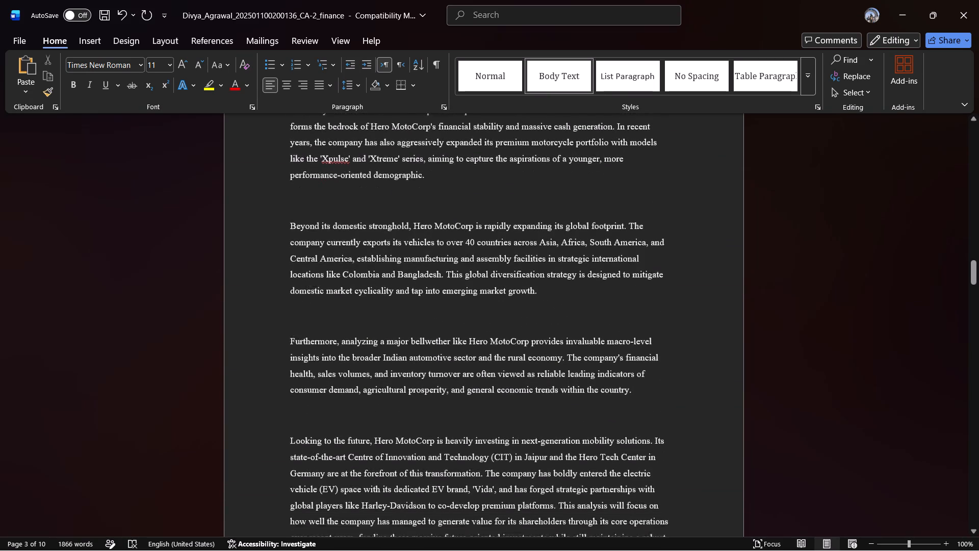
{"action": "scroll", "coordinate": [481, 322], "scroll_direction": "down", "scroll_amount": 3}
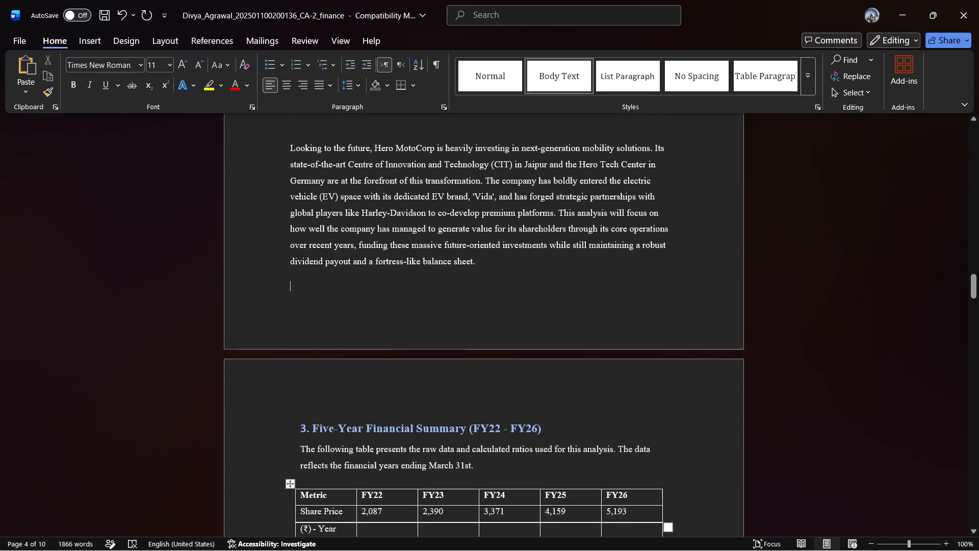
{"action": "scroll", "coordinate": [426, 277], "scroll_direction": "up", "scroll_amount": 4}
Set the font size of the entire report to 12.
{"action": "left_click", "coordinate": [441, 360]}
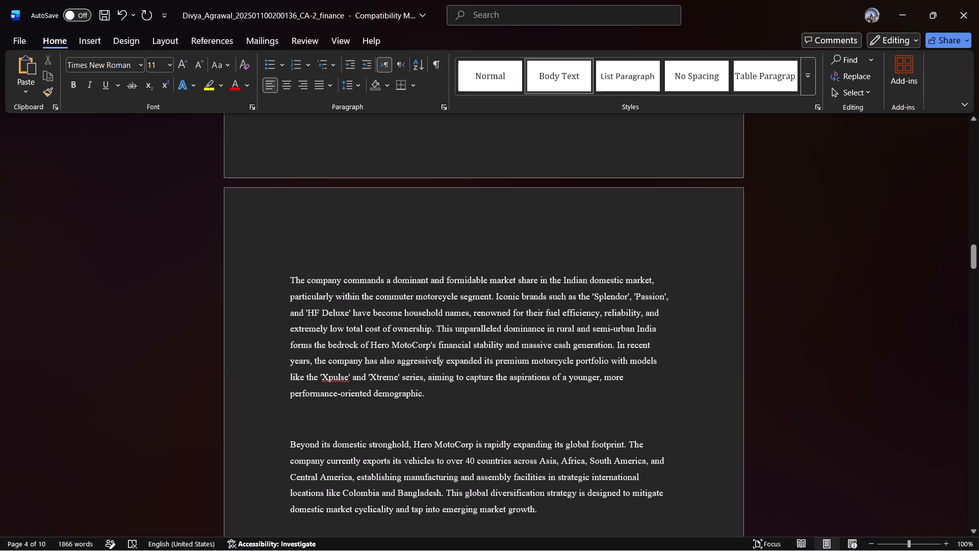
{"action": "key", "text": "ctrl+a"}
{"action": "scroll", "coordinate": [365, 207], "scroll_direction": "up", "scroll_amount": 2}
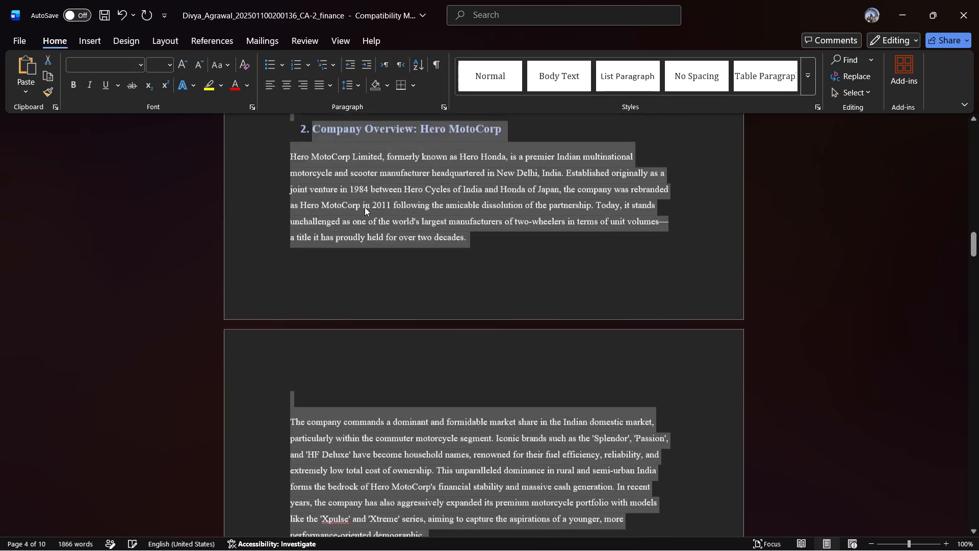
{"action": "scroll", "coordinate": [365, 207], "scroll_direction": "up", "scroll_amount": 4}
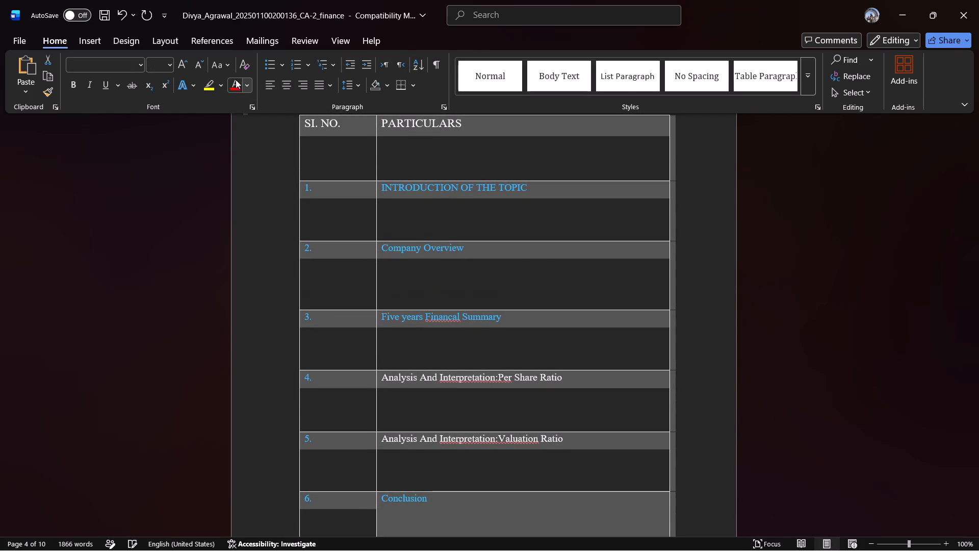
{"action": "left_click", "coordinate": [198, 62]}
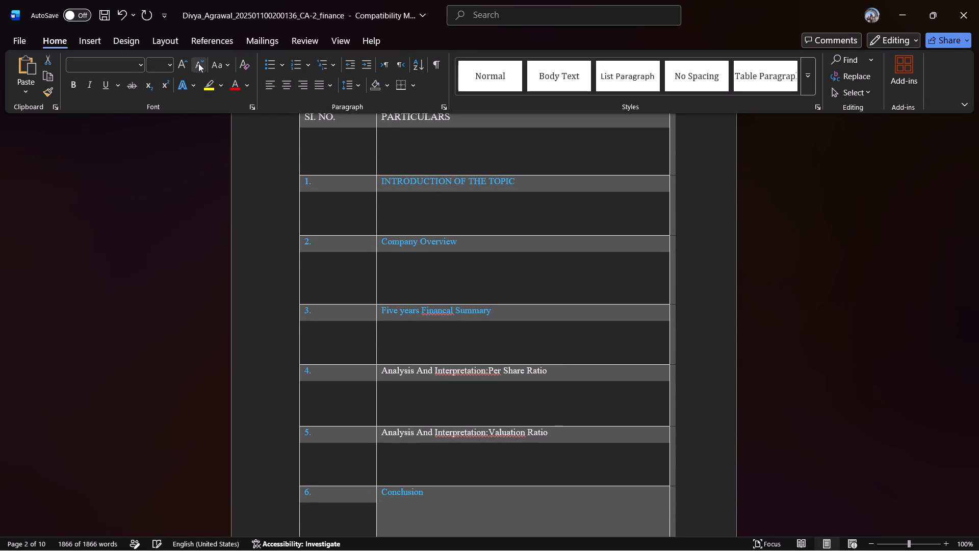
{"action": "left_click", "coordinate": [181, 63]}
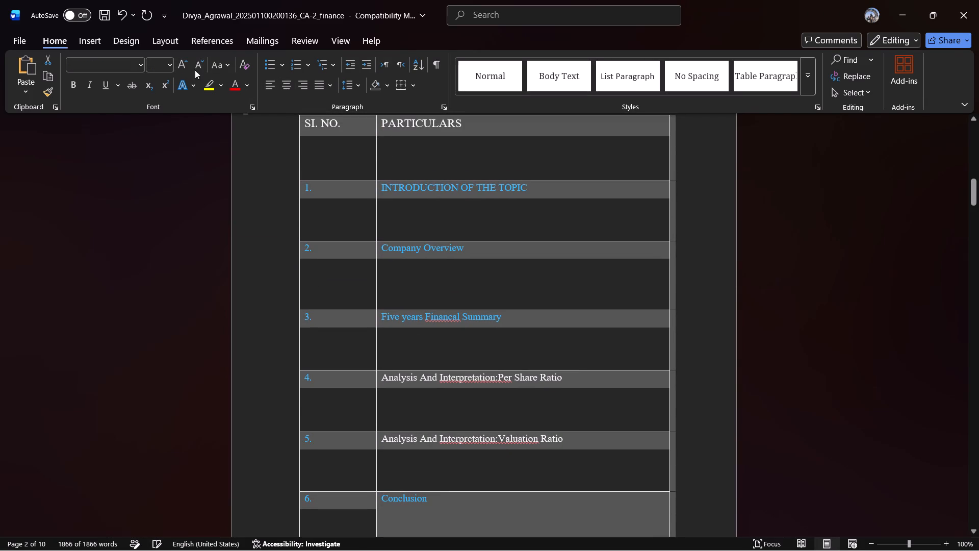
{"action": "left_click", "coordinate": [173, 67]}
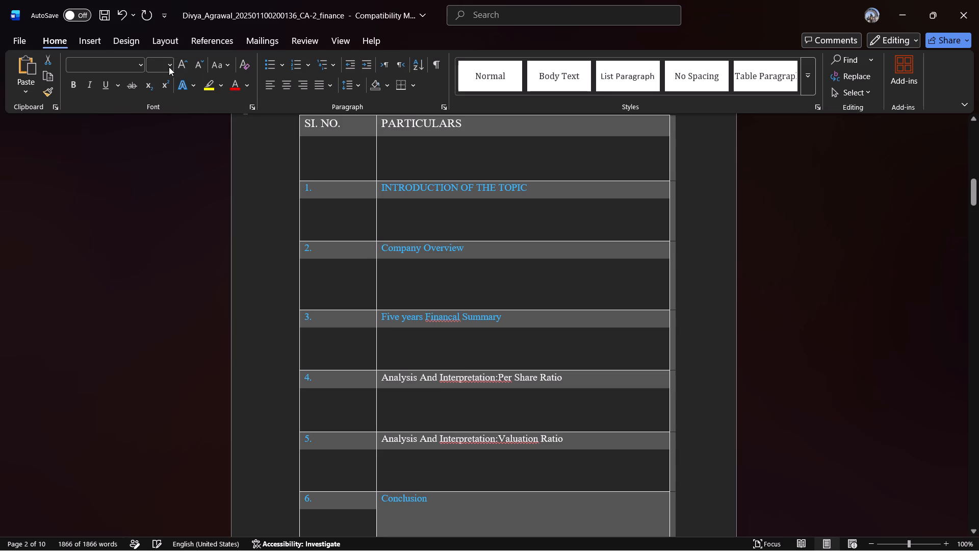
{"action": "left_click", "coordinate": [169, 67]}
{"action": "left_click", "coordinate": [164, 138]}
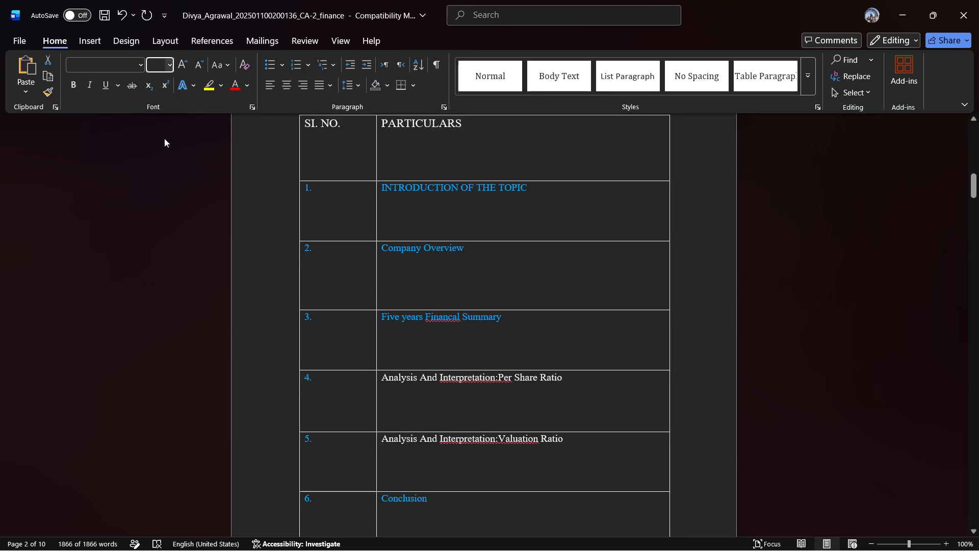
{"action": "left_click", "coordinate": [738, 315]}
Enlarge the 1. Introduction heading to font size 14.
{"action": "scroll", "coordinate": [603, 372], "scroll_direction": "down", "scroll_amount": 3}
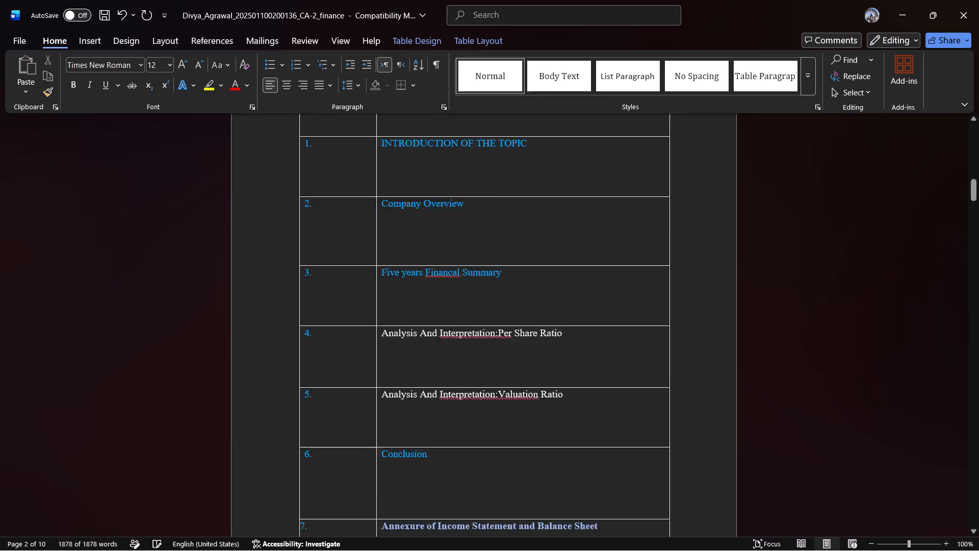
{"action": "scroll", "coordinate": [603, 372], "scroll_direction": "down", "scroll_amount": 1}
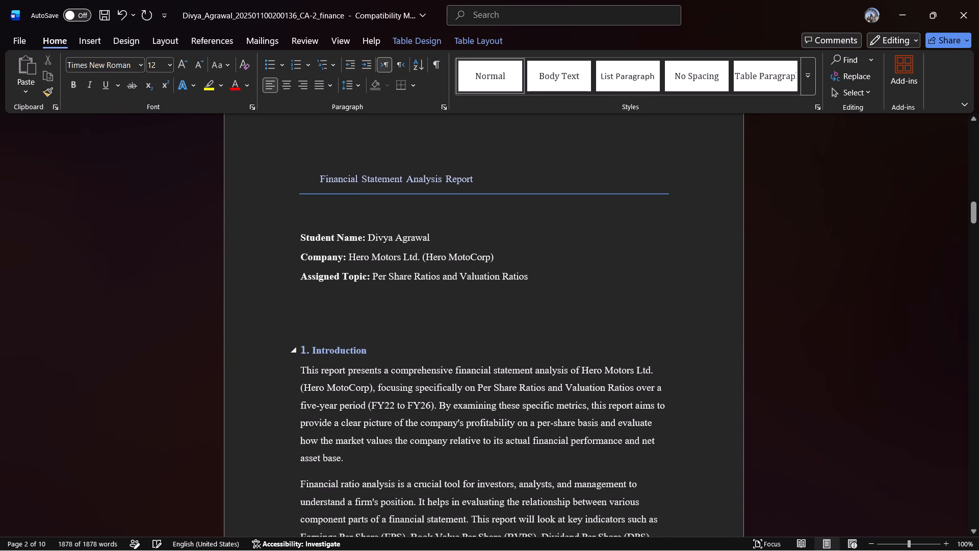
{"action": "left_click_drag", "start_coordinate": [372, 355], "coordinate": [268, 348]}
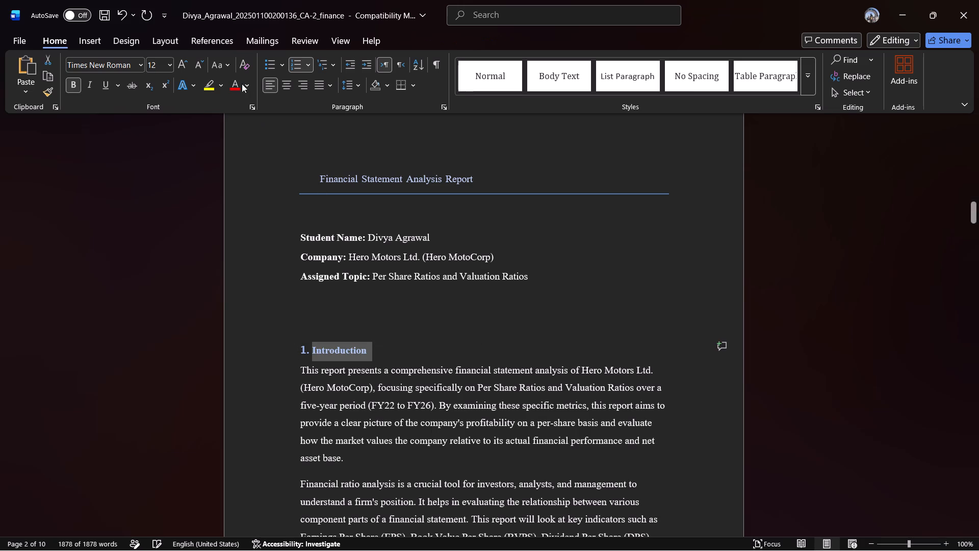
{"action": "left_click", "coordinate": [183, 61]}
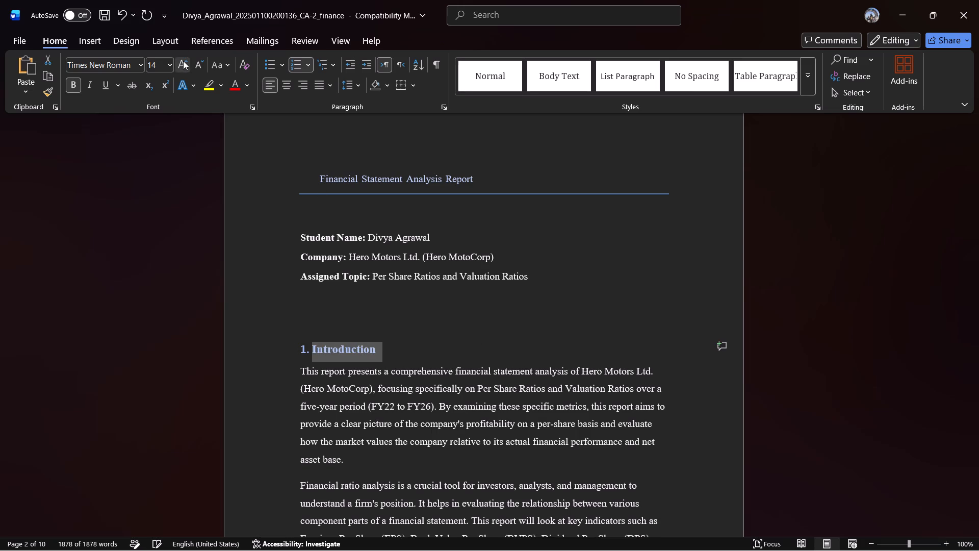
Enlarge the 2. Company Overview: Hero MotoCorp heading to font size 14.
{"action": "scroll", "coordinate": [453, 252], "scroll_direction": "down", "scroll_amount": 2}
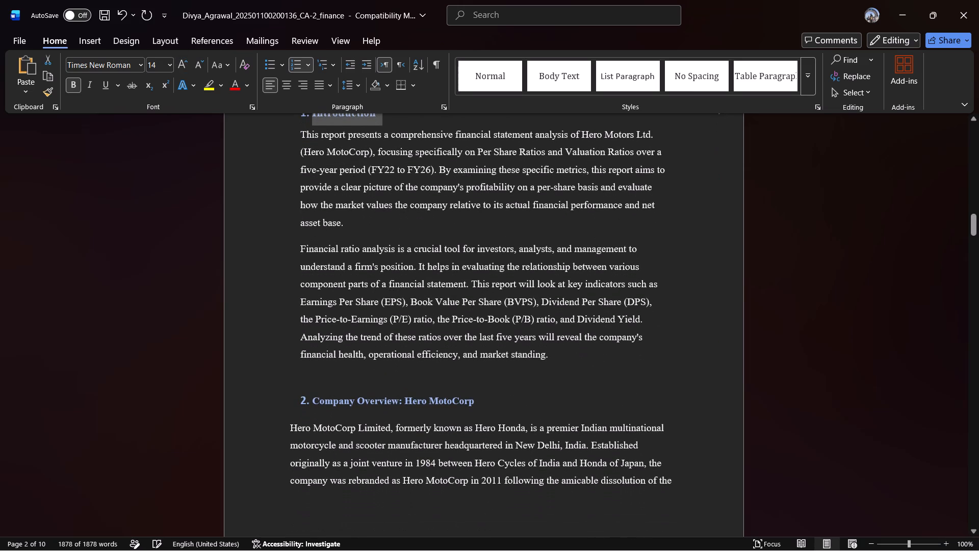
{"action": "left_click_drag", "start_coordinate": [494, 400], "coordinate": [296, 382]}
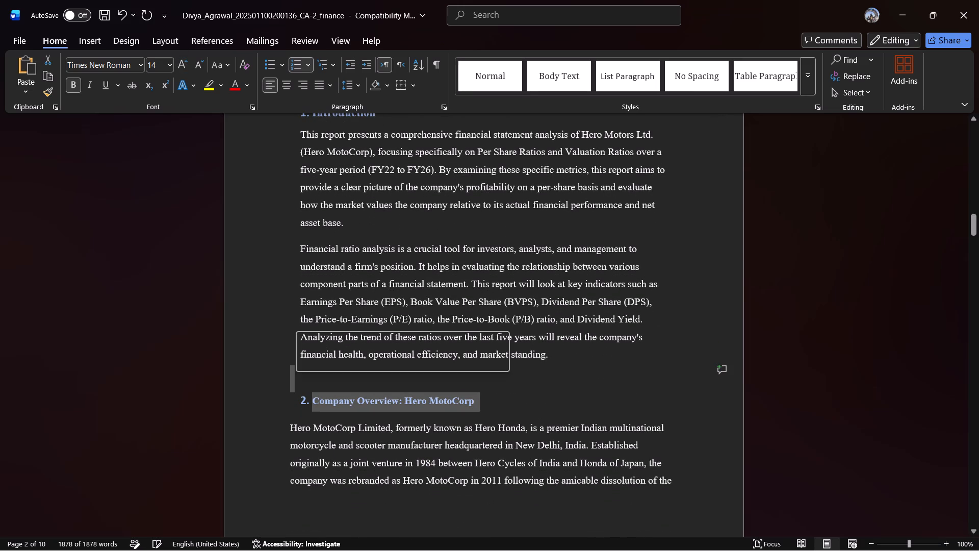
{"action": "left_click_drag", "start_coordinate": [183, 56], "coordinate": [183, 64]}
{"action": "left_click", "coordinate": [183, 64]}
{"action": "scroll", "coordinate": [430, 372], "scroll_direction": "down", "scroll_amount": 2}
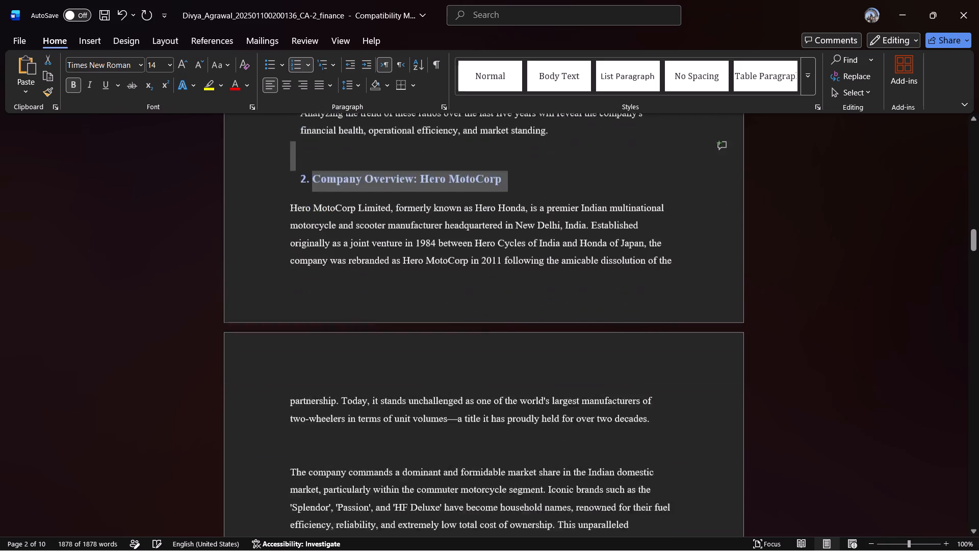
Enlarge the 3. Five-Year Financial Summary (FY22 - FY26) heading to font size 14.
{"action": "scroll", "coordinate": [430, 372], "scroll_direction": "down", "scroll_amount": 5}
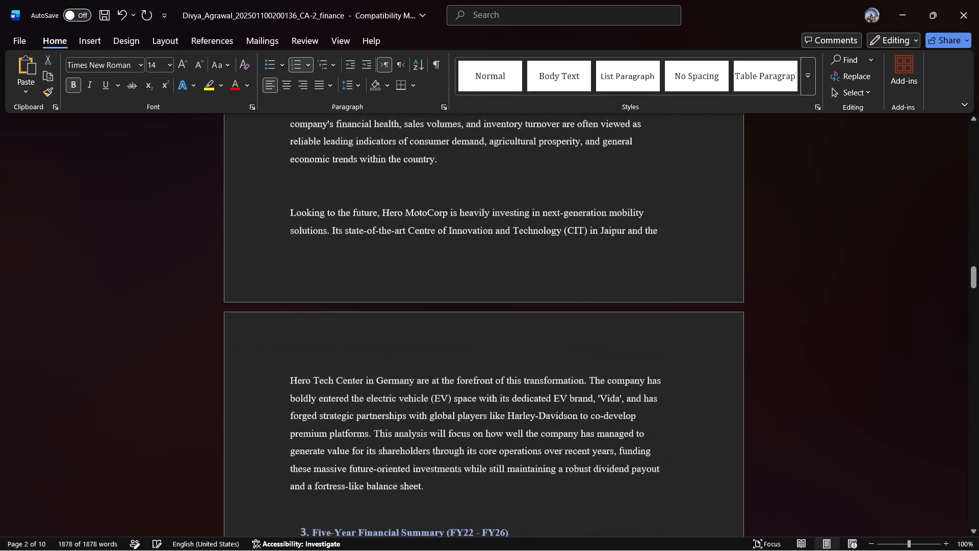
{"action": "scroll", "coordinate": [430, 372], "scroll_direction": "down", "scroll_amount": 1}
{"action": "left_click_drag", "start_coordinate": [537, 301], "coordinate": [321, 293]}
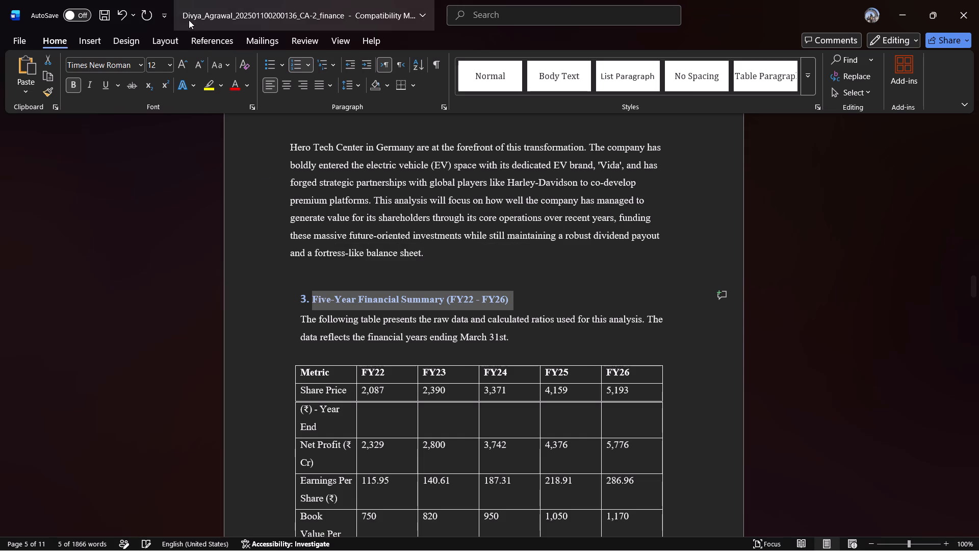
{"action": "left_click", "coordinate": [184, 58]}
Enlarge the 4. Analysis and Interpretation: Per Share Ratios heading to font size 14.
{"action": "scroll", "coordinate": [261, 179], "scroll_direction": "down", "scroll_amount": 1}
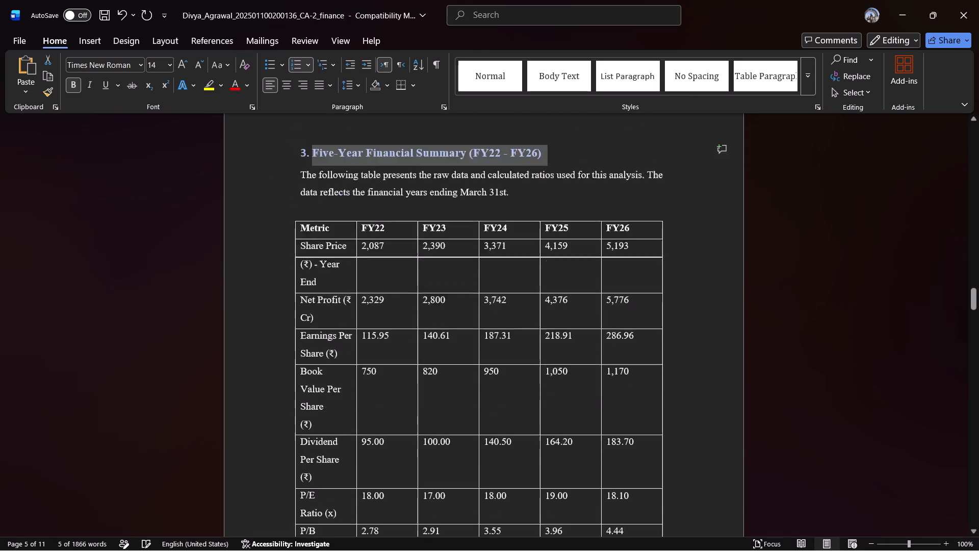
{"action": "scroll", "coordinate": [261, 179], "scroll_direction": "down", "scroll_amount": 1}
{"action": "scroll", "coordinate": [304, 239], "scroll_direction": "down", "scroll_amount": 3}
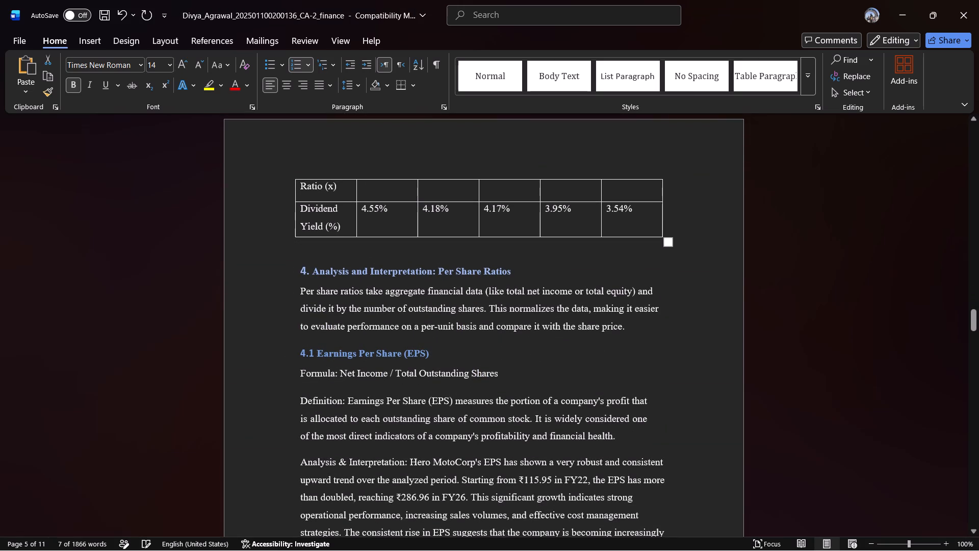
{"action": "left_click_drag", "start_coordinate": [531, 267], "coordinate": [348, 268]}
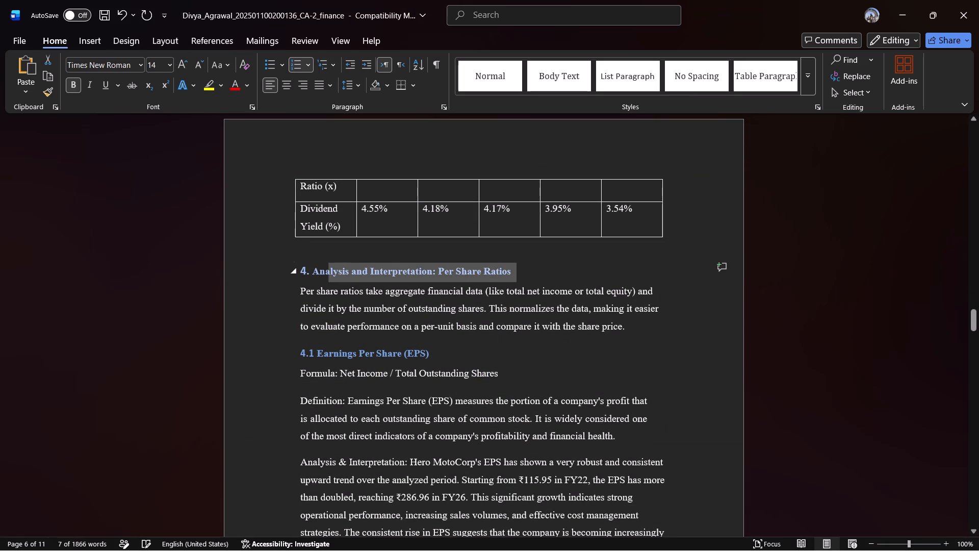
{"action": "left_click_drag", "start_coordinate": [348, 268], "coordinate": [342, 270]}
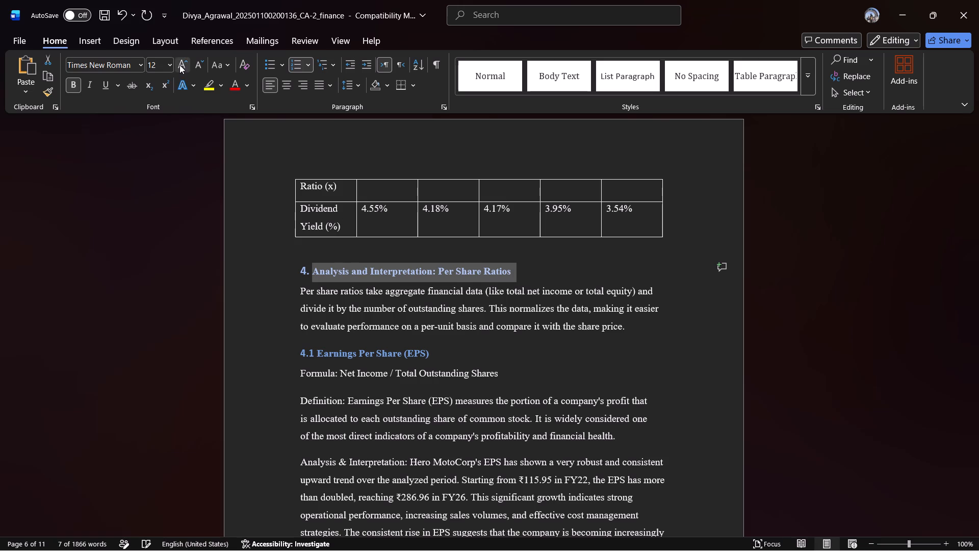
{"action": "left_click", "coordinate": [179, 65]}
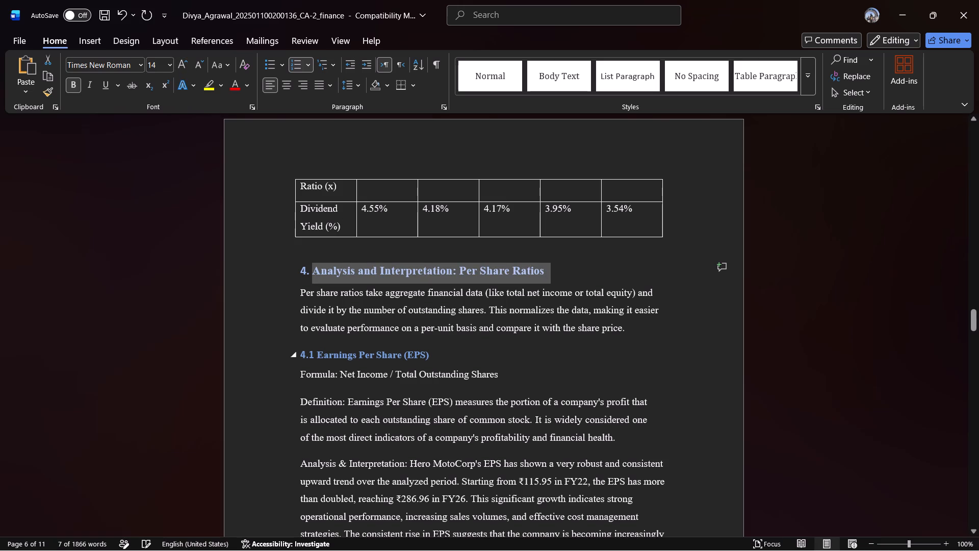
Enlarge the 4.1 Earnings, 4.2 Book Value and 4.3 Dividend Per Share subheadings to font size 14.
{"action": "left_click_drag", "start_coordinate": [436, 359], "coordinate": [326, 362]}
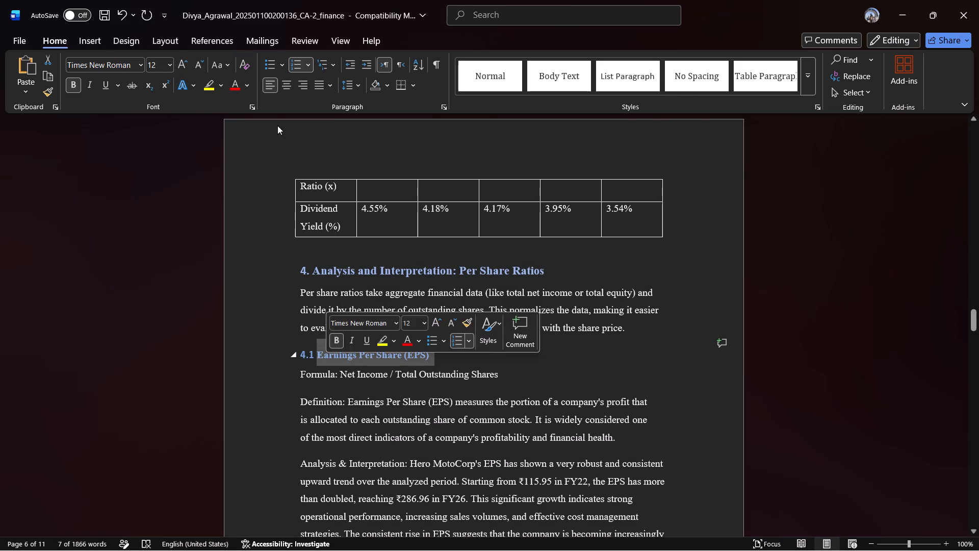
{"action": "left_click", "coordinate": [180, 66]}
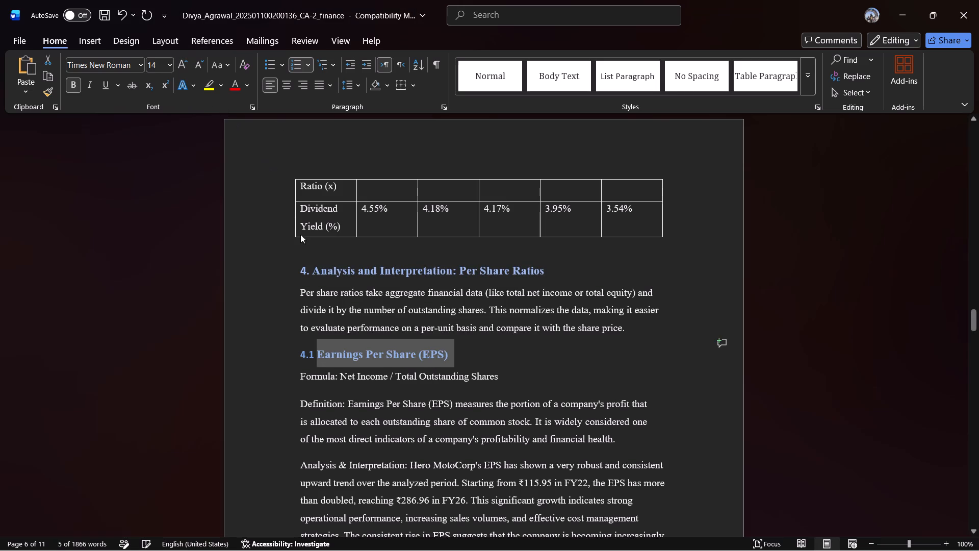
{"action": "scroll", "coordinate": [300, 234], "scroll_direction": "down", "scroll_amount": 2}
{"action": "left_click_drag", "start_coordinate": [457, 263], "coordinate": [319, 274]}
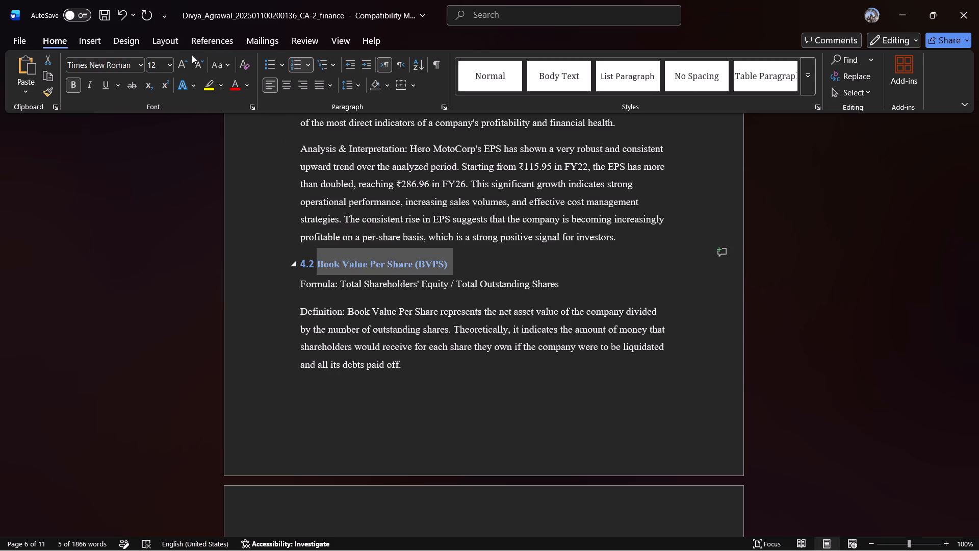
{"action": "left_click", "coordinate": [182, 69]}
{"action": "scroll", "coordinate": [337, 314], "scroll_direction": "down", "scroll_amount": 2}
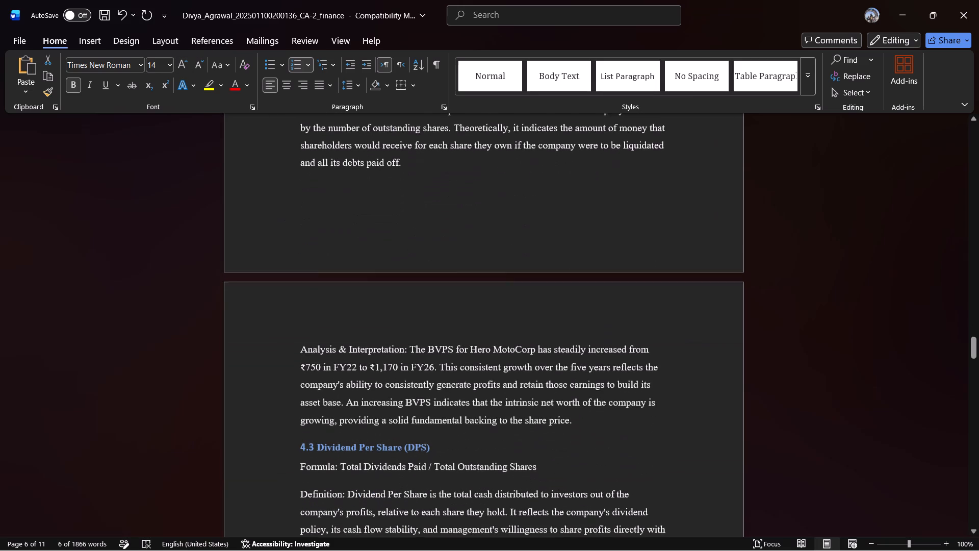
{"action": "left_click_drag", "start_coordinate": [453, 453], "coordinate": [383, 429]}
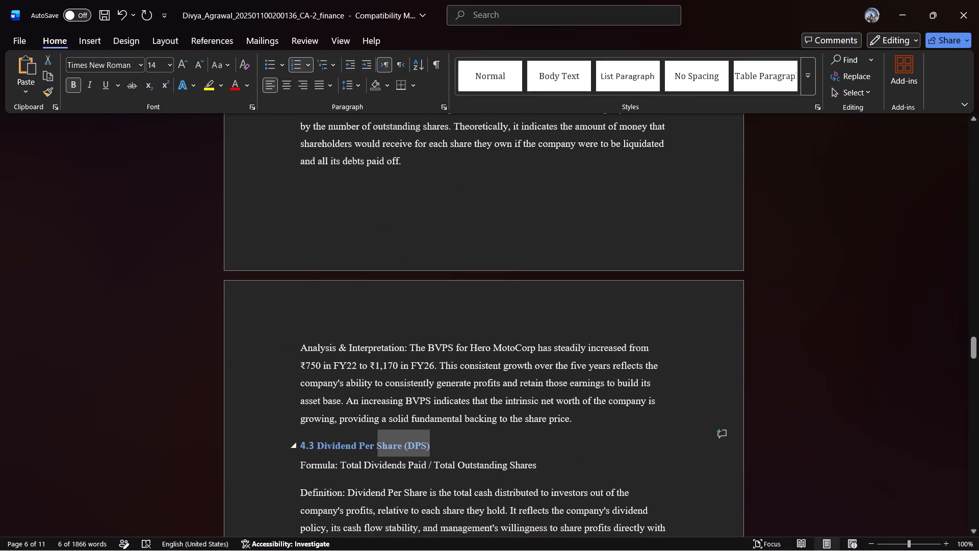
{"action": "left_click_drag", "start_coordinate": [383, 429], "coordinate": [322, 448]}
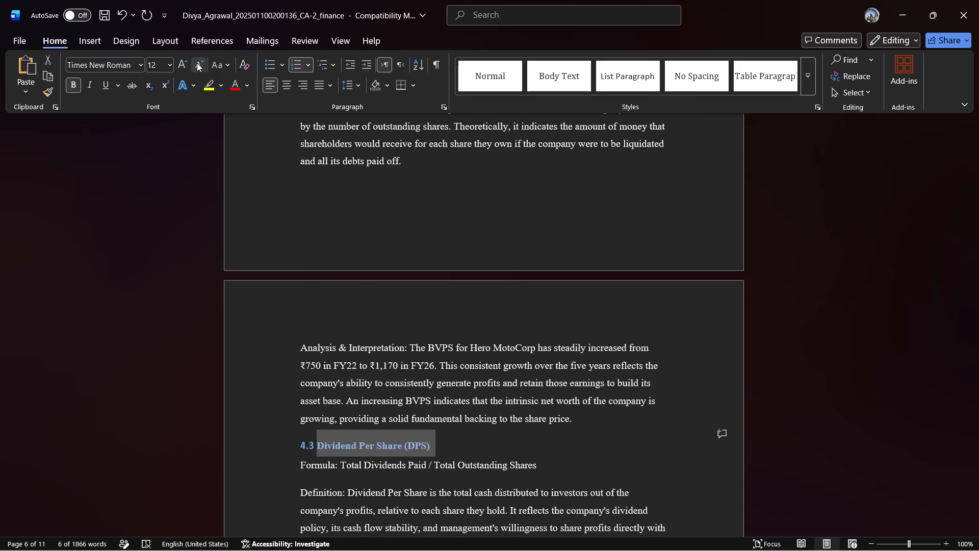
{"action": "left_click", "coordinate": [178, 68]}
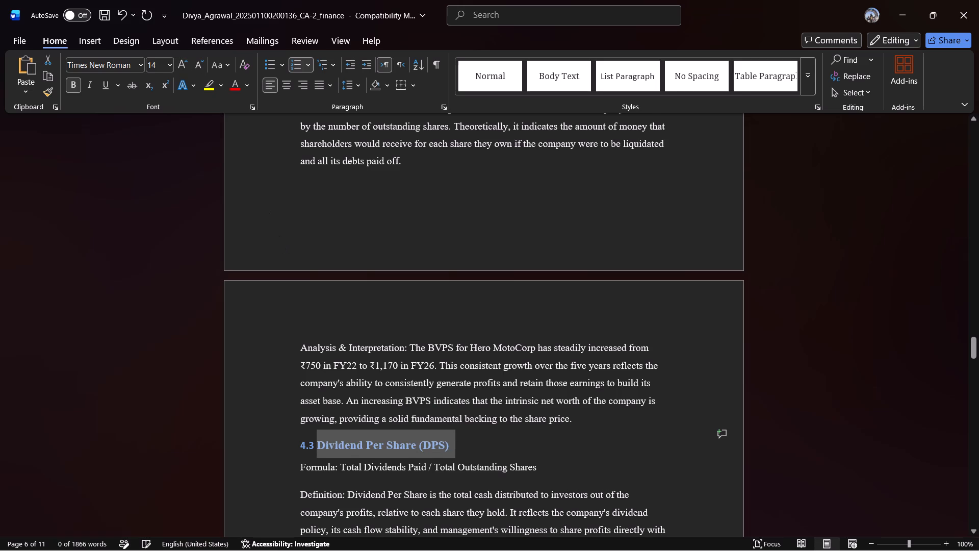
Enlarge the section 5 Valuation Ratios heading and its 5.1 and 5.2 subheadings to font size 14.
{"action": "scroll", "coordinate": [316, 306], "scroll_direction": "down", "scroll_amount": 2}
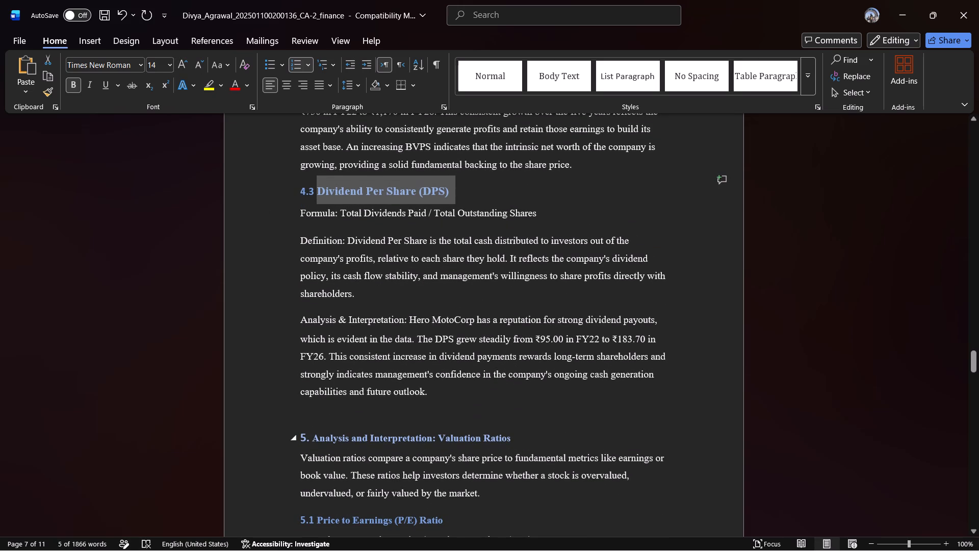
{"action": "left_click_drag", "start_coordinate": [513, 436], "coordinate": [379, 423]}
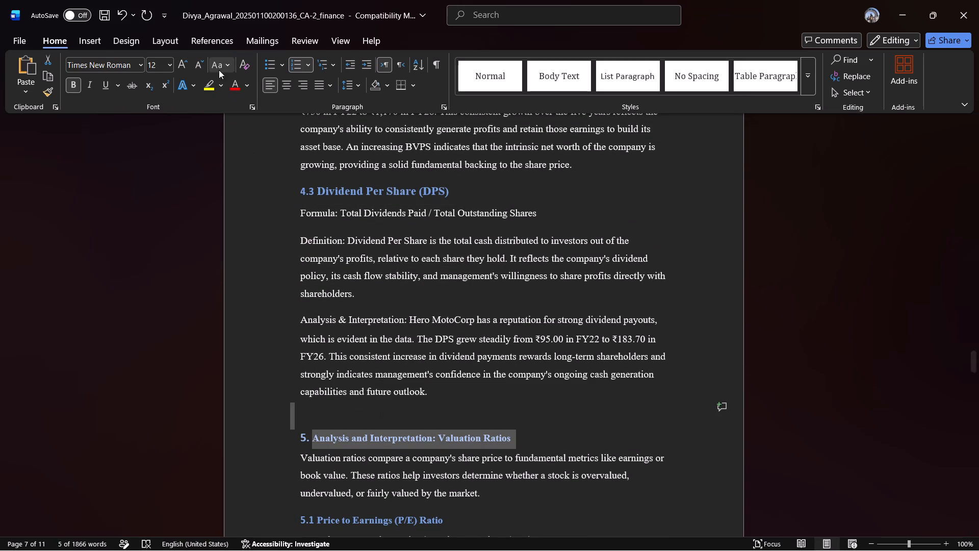
{"action": "left_click", "coordinate": [183, 66]}
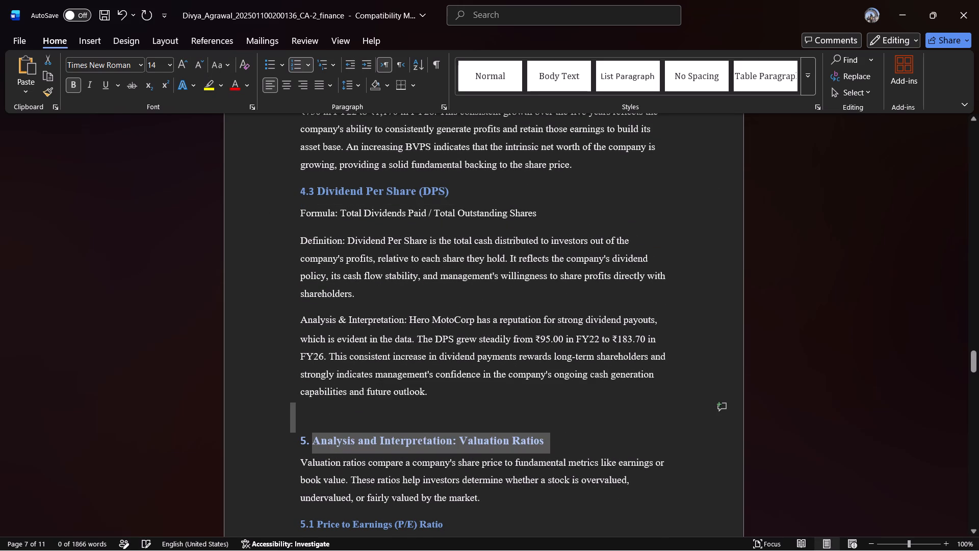
{"action": "scroll", "coordinate": [340, 212], "scroll_direction": "down", "scroll_amount": 3}
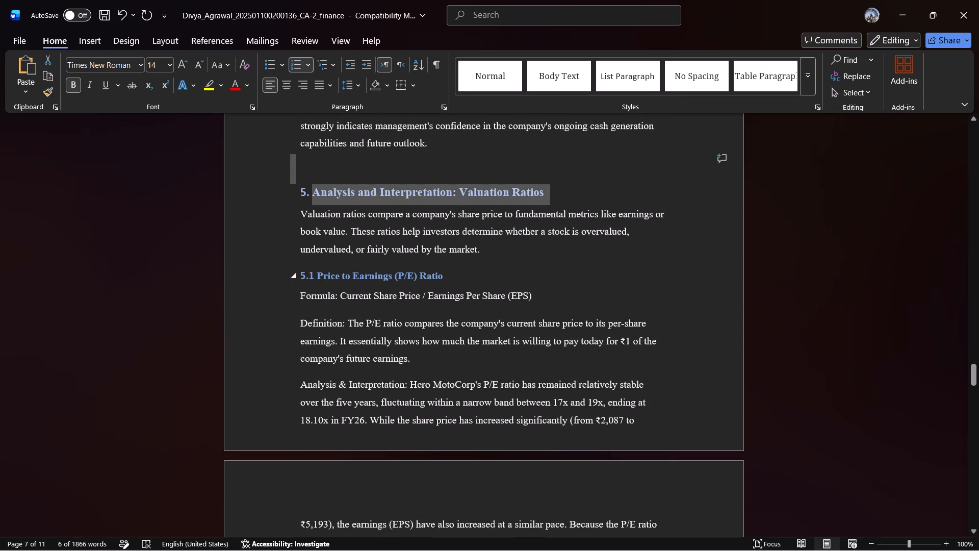
{"action": "left_click_drag", "start_coordinate": [453, 280], "coordinate": [326, 275]}
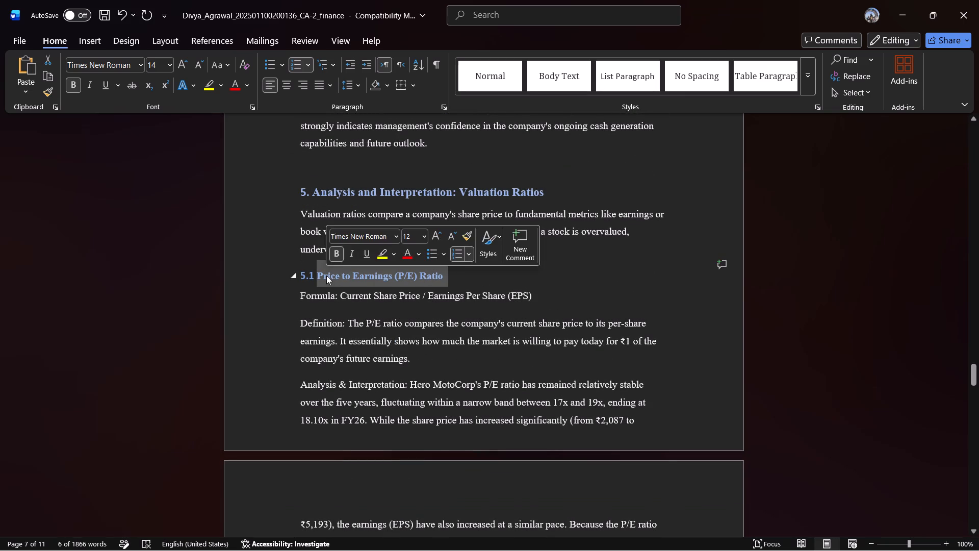
{"action": "left_click", "coordinate": [179, 59]}
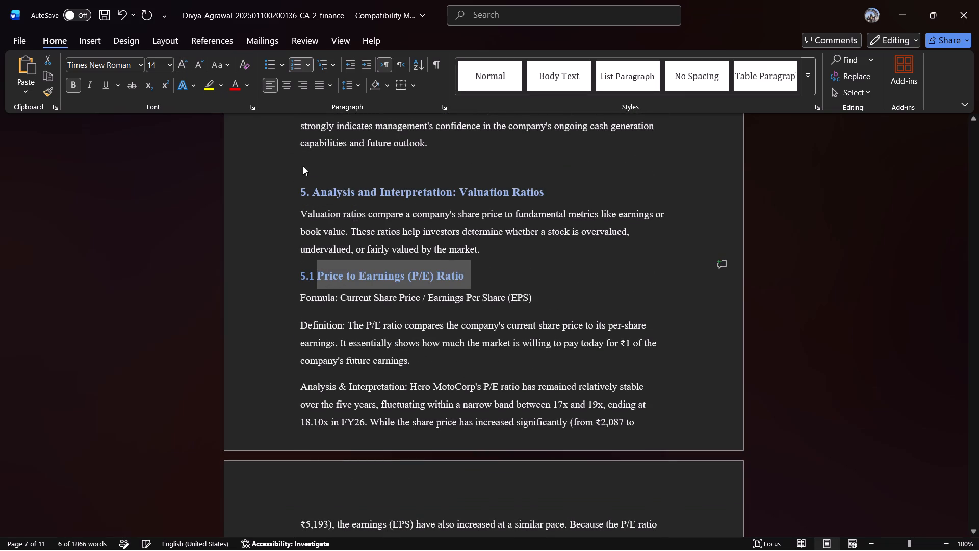
{"action": "scroll", "coordinate": [426, 289], "scroll_direction": "down", "scroll_amount": 2}
{"action": "left_click_drag", "start_coordinate": [443, 405], "coordinate": [293, 400]}
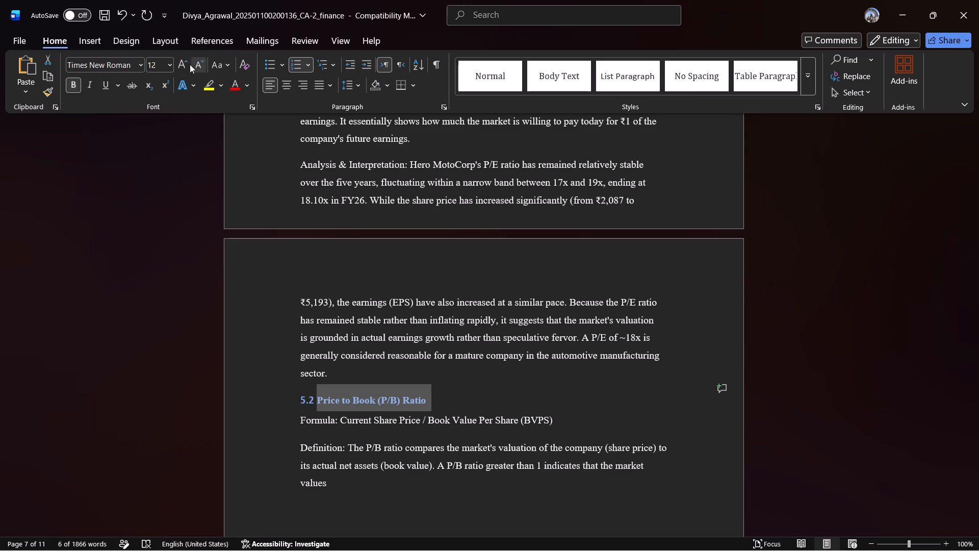
{"action": "left_click", "coordinate": [182, 65]}
Try to close the page gap in the 5.2 definition by deleting backwards from just before "the company for more than".
{"action": "scroll", "coordinate": [293, 285], "scroll_direction": "down", "scroll_amount": 3}
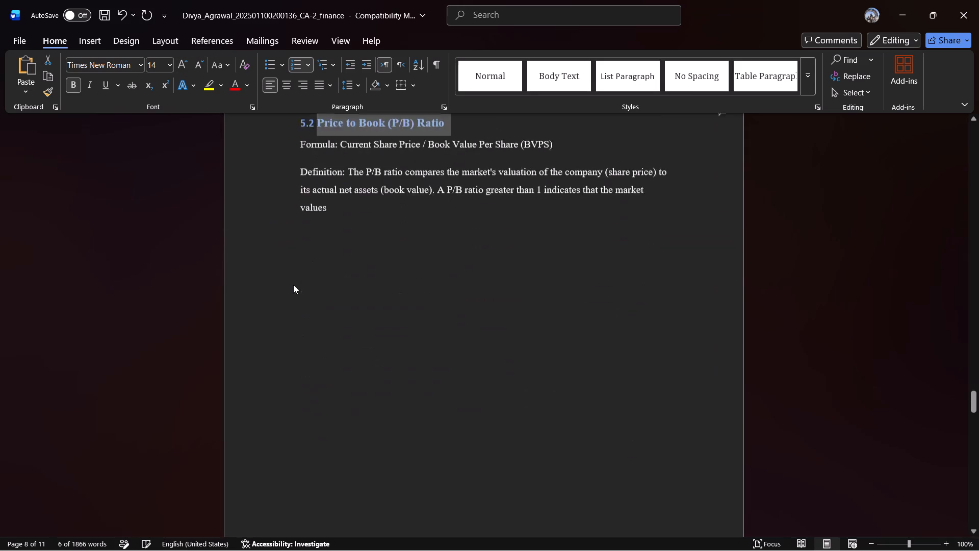
{"action": "left_click", "coordinate": [351, 339]}
{"action": "scroll", "coordinate": [351, 339], "scroll_direction": "down", "scroll_amount": 6}
{"action": "scroll", "coordinate": [351, 339], "scroll_direction": "up", "scroll_amount": 2}
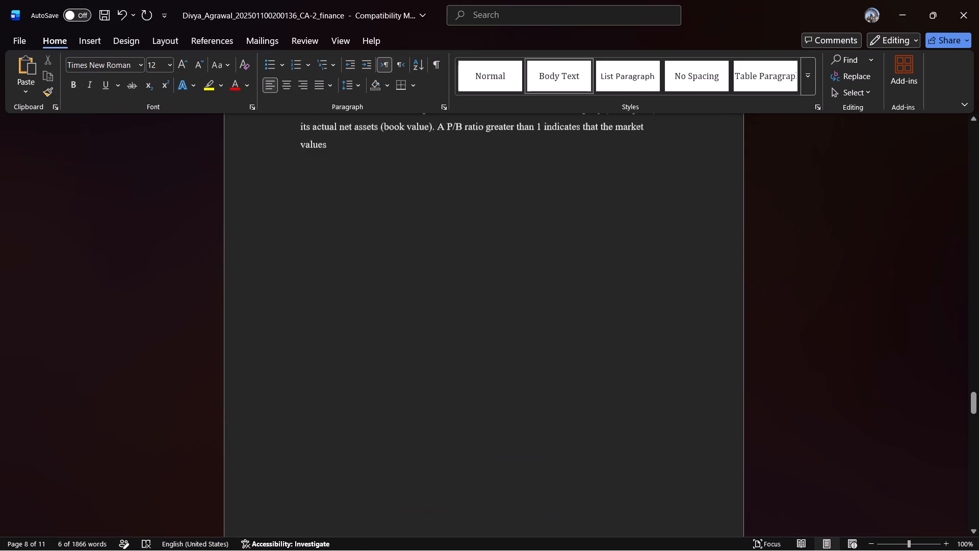
{"action": "scroll", "coordinate": [351, 339], "scroll_direction": "up", "scroll_amount": 1}
{"action": "scroll", "coordinate": [351, 339], "scroll_direction": "down", "scroll_amount": 4}
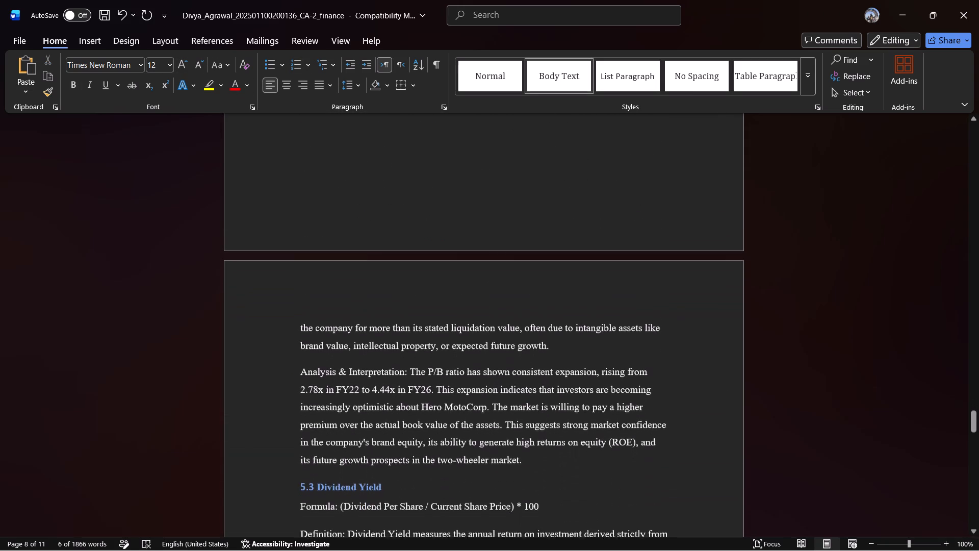
{"action": "scroll", "coordinate": [351, 339], "scroll_direction": "down", "scroll_amount": 1}
{"action": "left_click", "coordinate": [303, 311]}
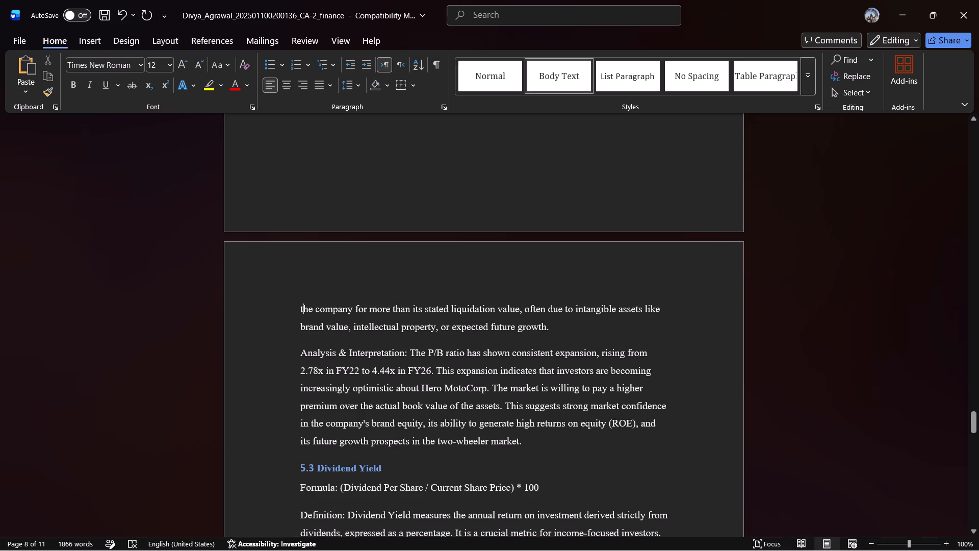
{"action": "key", "text": "Left"}
{"action": "key", "text": "BackSpace"}
{"action": "key", "text": "BackSpace"}
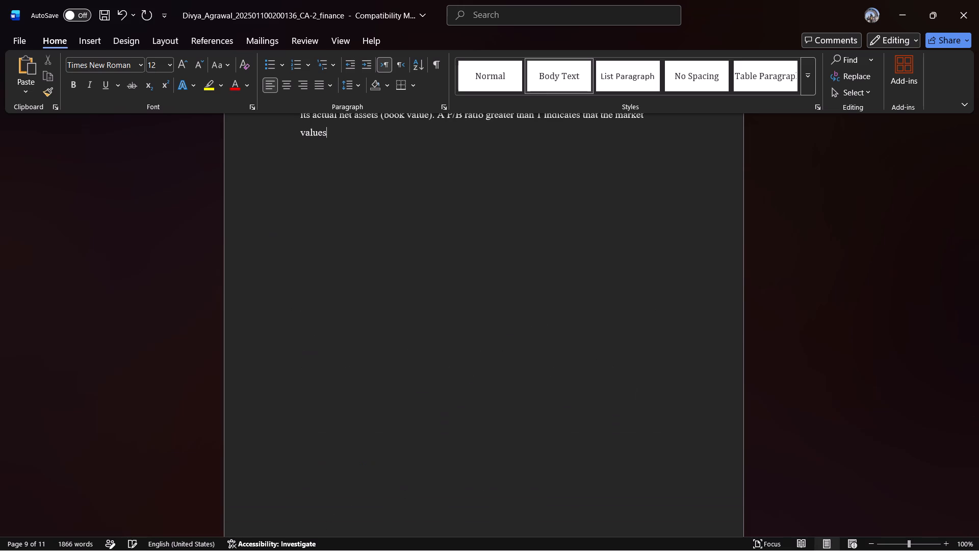
{"action": "key", "text": "BackSpace"}
Examine the page gap in section 5.2 and the layout of the remaining sections through 8. References.
{"action": "scroll", "coordinate": [303, 311], "scroll_direction": "down", "scroll_amount": 2}
{"action": "scroll", "coordinate": [303, 311], "scroll_direction": "up", "scroll_amount": 5}
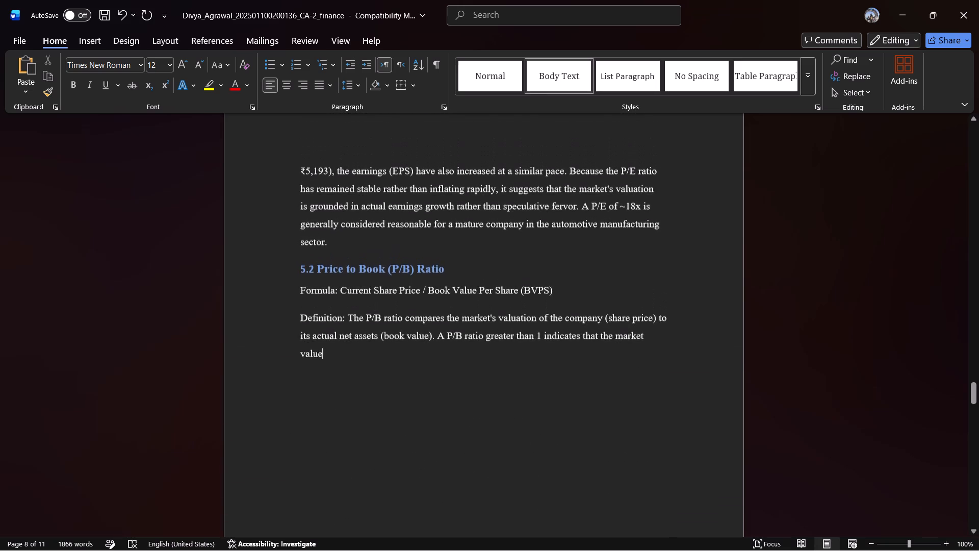
{"action": "scroll", "coordinate": [303, 311], "scroll_direction": "down", "scroll_amount": 5}
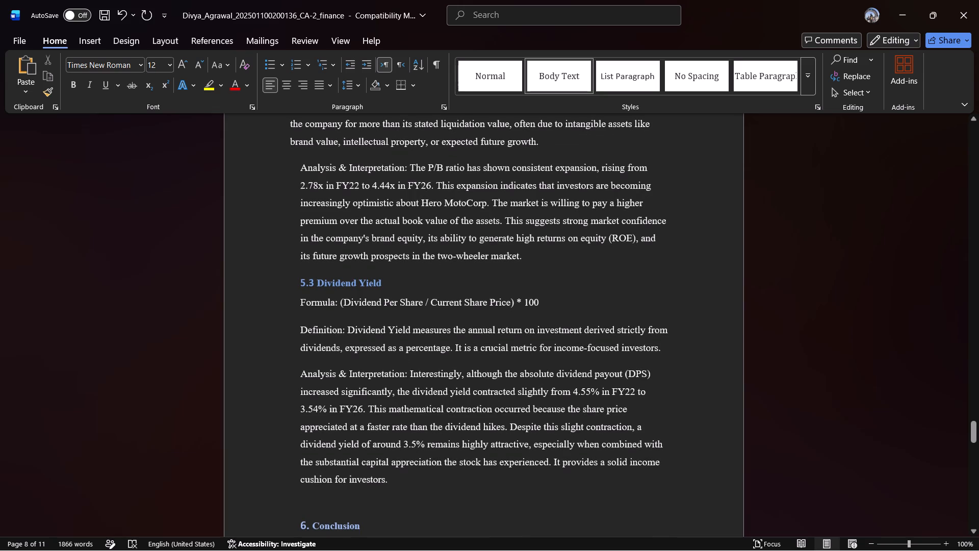
{"action": "scroll", "coordinate": [303, 311], "scroll_direction": "up", "scroll_amount": 4}
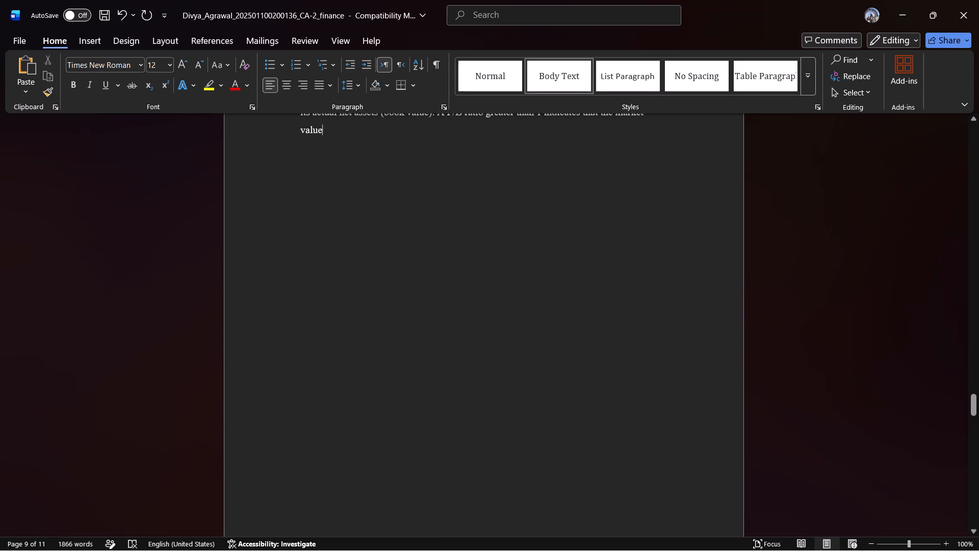
{"action": "left_click", "coordinate": [346, 237]}
{"action": "scroll", "coordinate": [346, 237], "scroll_direction": "down", "scroll_amount": 10}
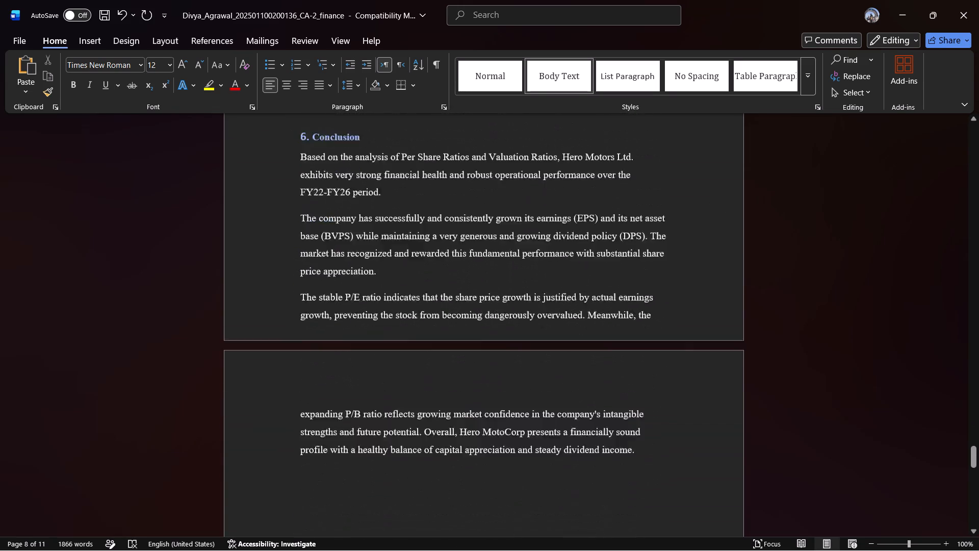
{"action": "scroll", "coordinate": [346, 237], "scroll_direction": "down", "scroll_amount": 10}
{"action": "scroll", "coordinate": [346, 237], "scroll_direction": "up", "scroll_amount": 2}
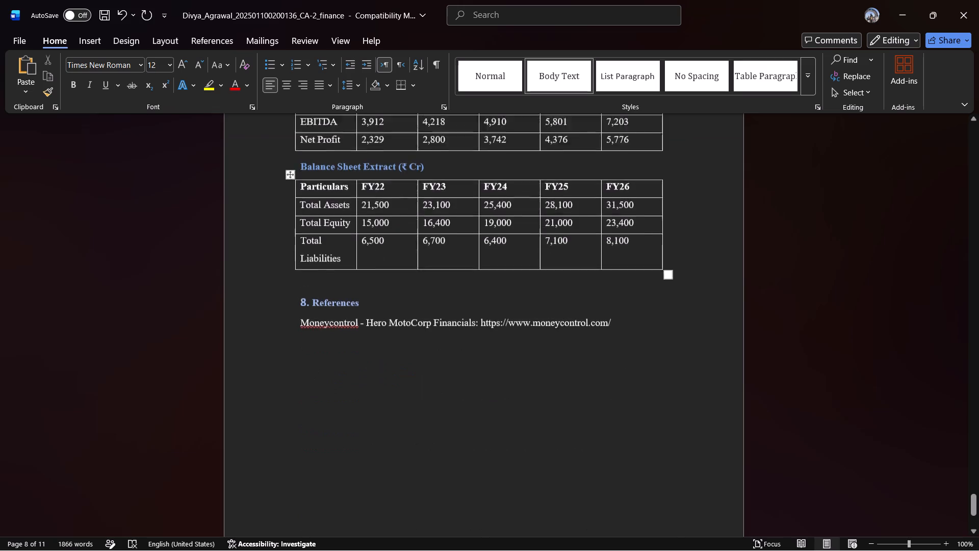
{"action": "scroll", "coordinate": [346, 237], "scroll_direction": "up", "scroll_amount": 7}
{"action": "scroll", "coordinate": [346, 237], "scroll_direction": "down", "scroll_amount": 2}
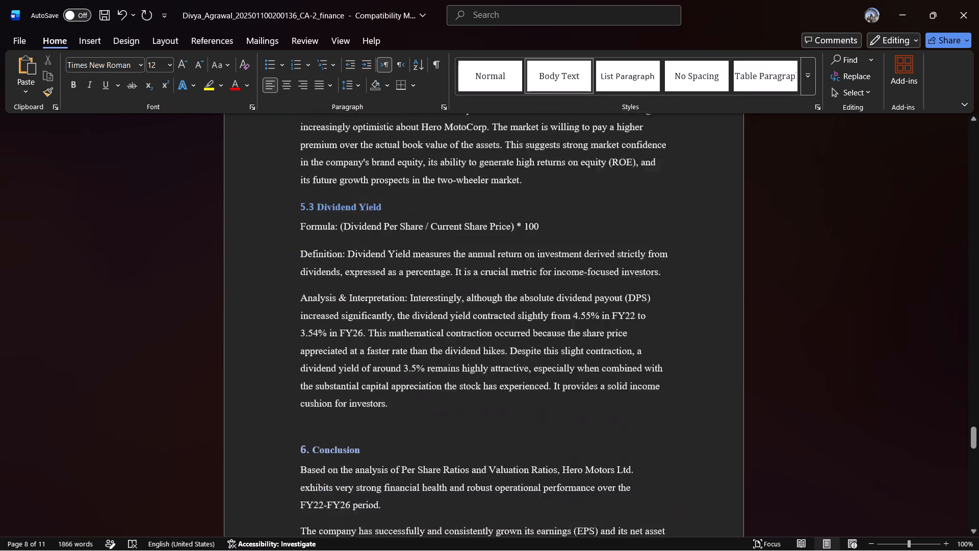
{"action": "scroll", "coordinate": [346, 237], "scroll_direction": "down", "scroll_amount": 4}
{"action": "scroll", "coordinate": [346, 237], "scroll_direction": "up", "scroll_amount": 2}
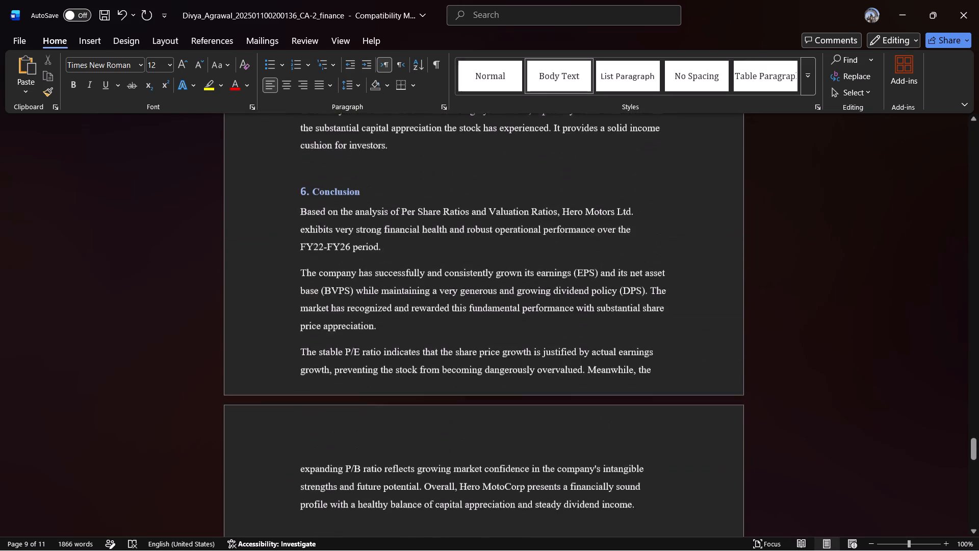
Review the layout from section 6 Conclusion through 8. References, and from the cover page to the 2. Company Overview section.
{"action": "scroll", "coordinate": [346, 237], "scroll_direction": "up", "scroll_amount": 1}
{"action": "scroll", "coordinate": [346, 237], "scroll_direction": "down", "scroll_amount": 4}
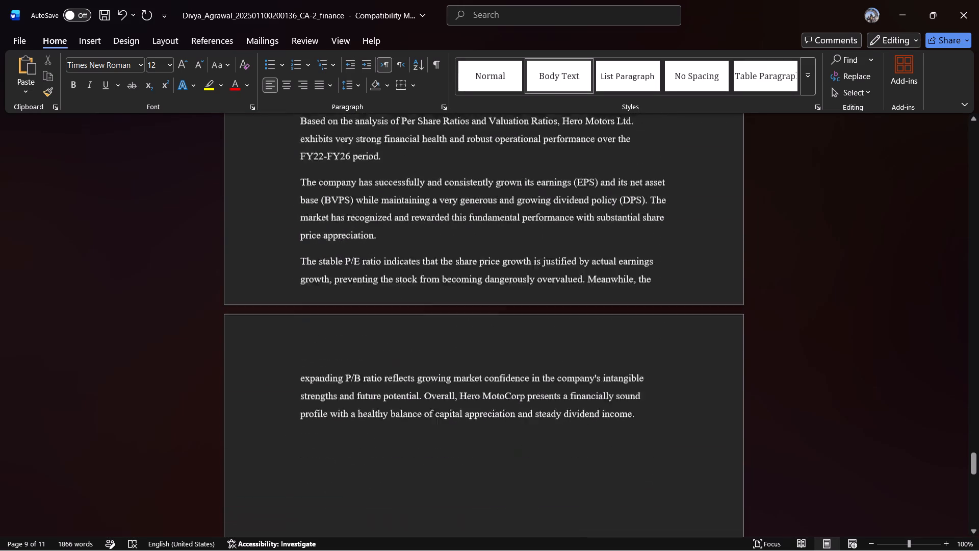
{"action": "scroll", "coordinate": [346, 237], "scroll_direction": "down", "scroll_amount": 5}
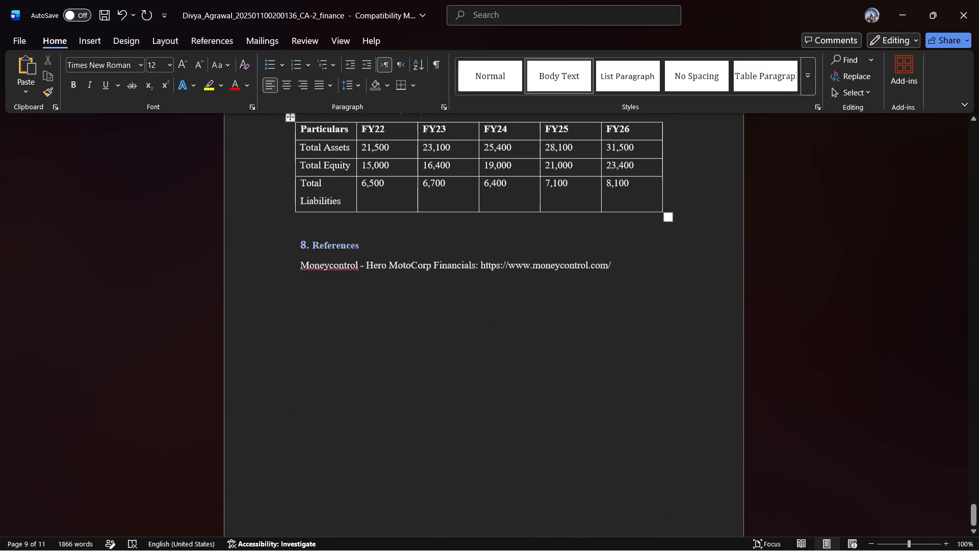
{"action": "scroll", "coordinate": [346, 237], "scroll_direction": "down", "scroll_amount": 3}
{"action": "scroll", "coordinate": [346, 237], "scroll_direction": "up", "scroll_amount": 15}
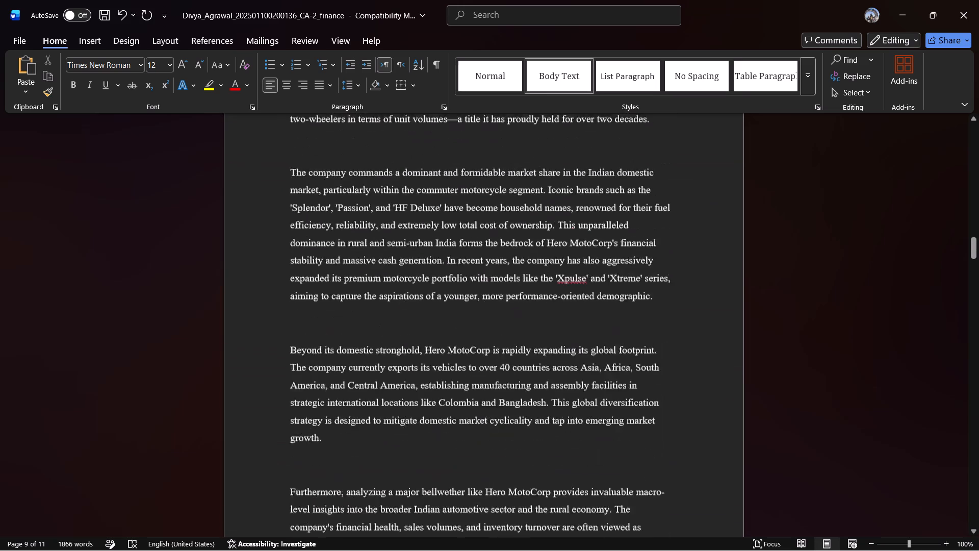
{"action": "scroll", "coordinate": [346, 237], "scroll_direction": "up", "scroll_amount": 11}
{"action": "scroll", "coordinate": [346, 237], "scroll_direction": "down", "scroll_amount": 4}
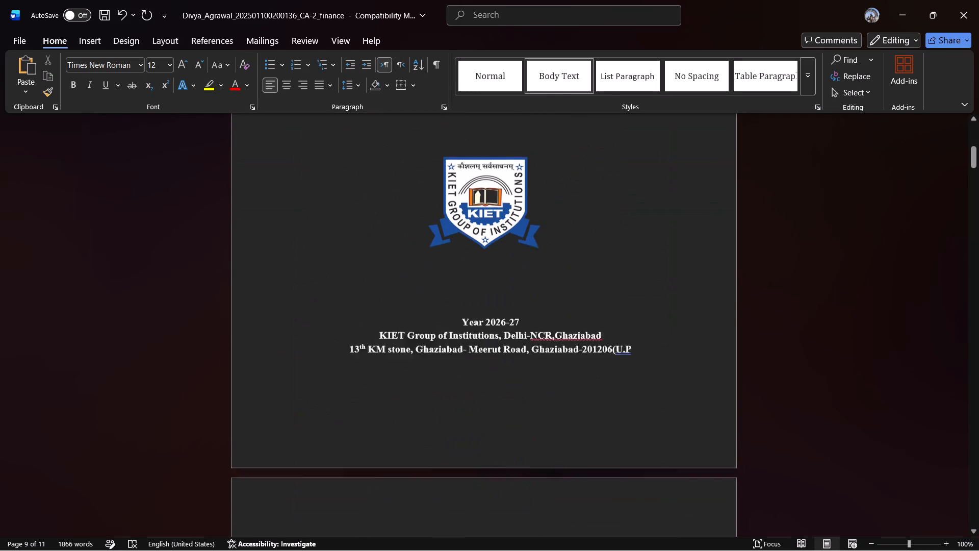
{"action": "scroll", "coordinate": [346, 237], "scroll_direction": "down", "scroll_amount": 5}
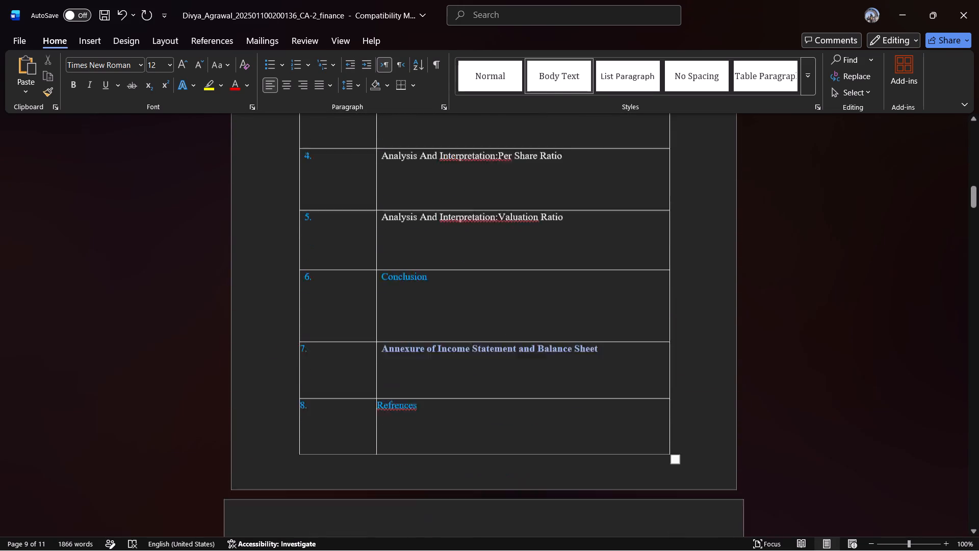
{"action": "scroll", "coordinate": [346, 237], "scroll_direction": "down", "scroll_amount": 1}
{"action": "scroll", "coordinate": [346, 237], "scroll_direction": "up", "scroll_amount": 3}
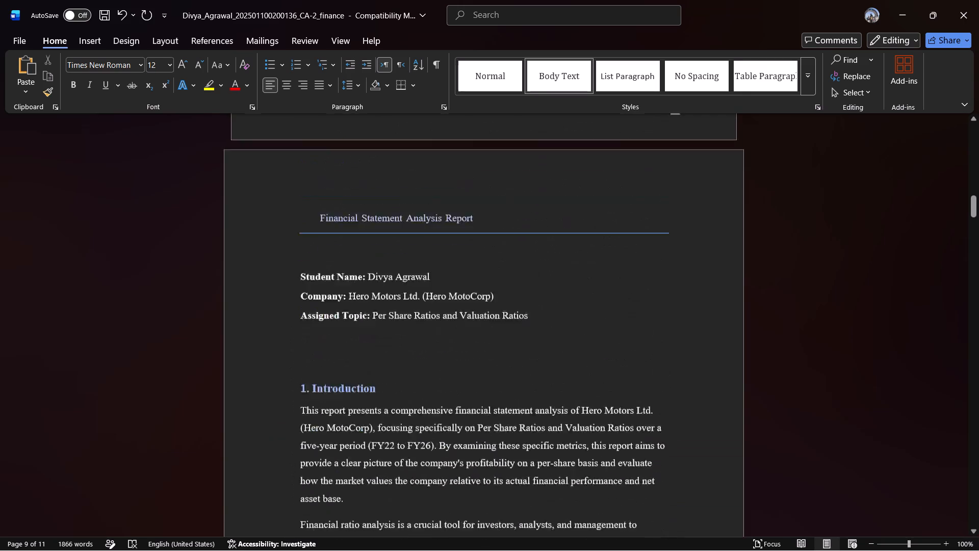
{"action": "scroll", "coordinate": [346, 237], "scroll_direction": "up", "scroll_amount": 1}
{"action": "scroll", "coordinate": [346, 237], "scroll_direction": "down", "scroll_amount": 3}
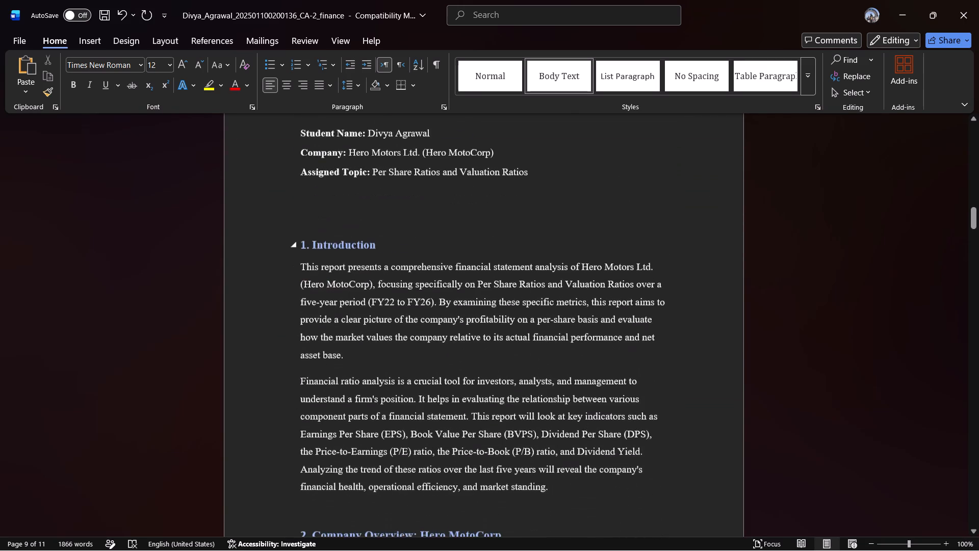
{"action": "scroll", "coordinate": [346, 237], "scroll_direction": "down", "scroll_amount": 2}
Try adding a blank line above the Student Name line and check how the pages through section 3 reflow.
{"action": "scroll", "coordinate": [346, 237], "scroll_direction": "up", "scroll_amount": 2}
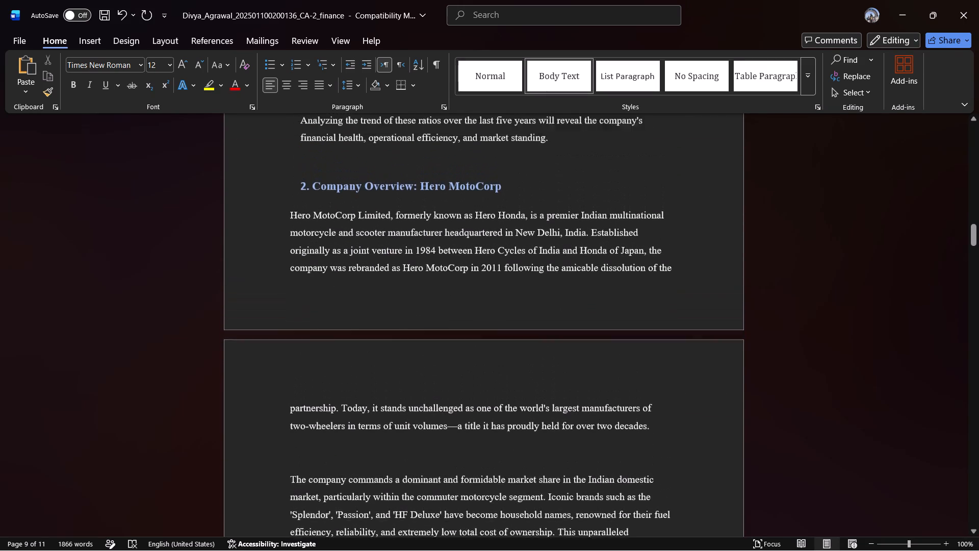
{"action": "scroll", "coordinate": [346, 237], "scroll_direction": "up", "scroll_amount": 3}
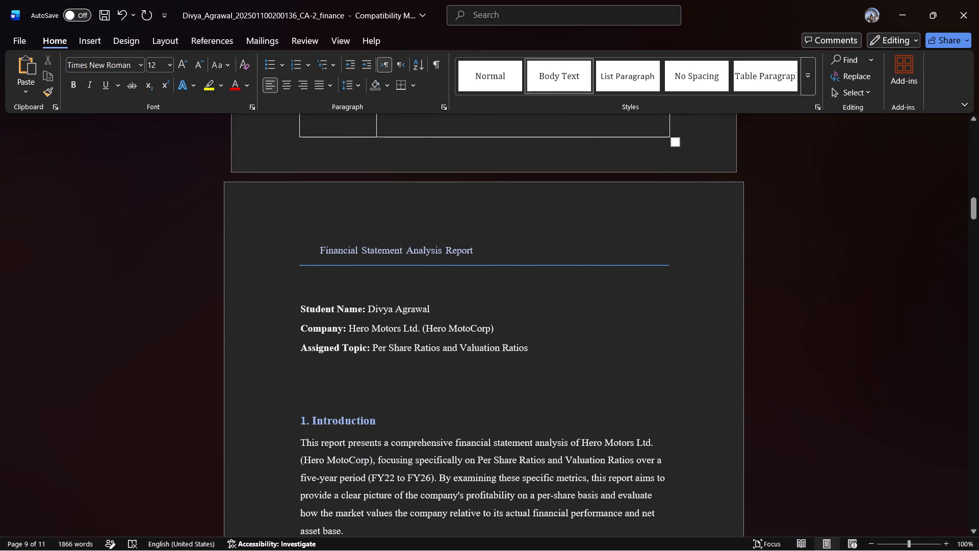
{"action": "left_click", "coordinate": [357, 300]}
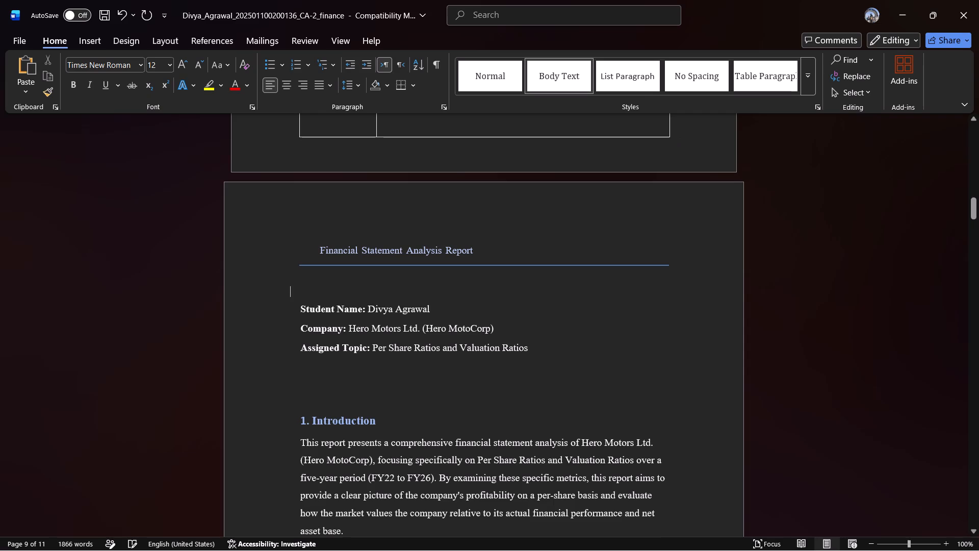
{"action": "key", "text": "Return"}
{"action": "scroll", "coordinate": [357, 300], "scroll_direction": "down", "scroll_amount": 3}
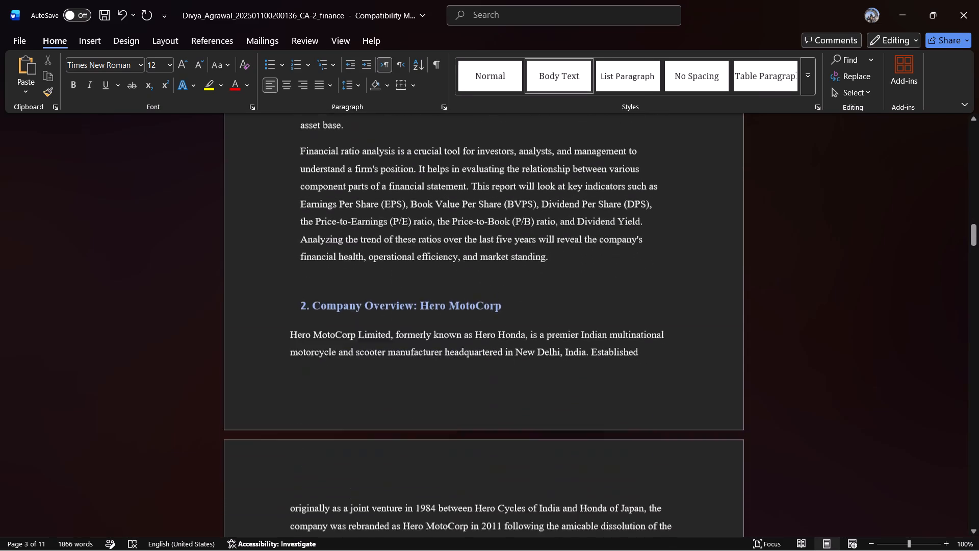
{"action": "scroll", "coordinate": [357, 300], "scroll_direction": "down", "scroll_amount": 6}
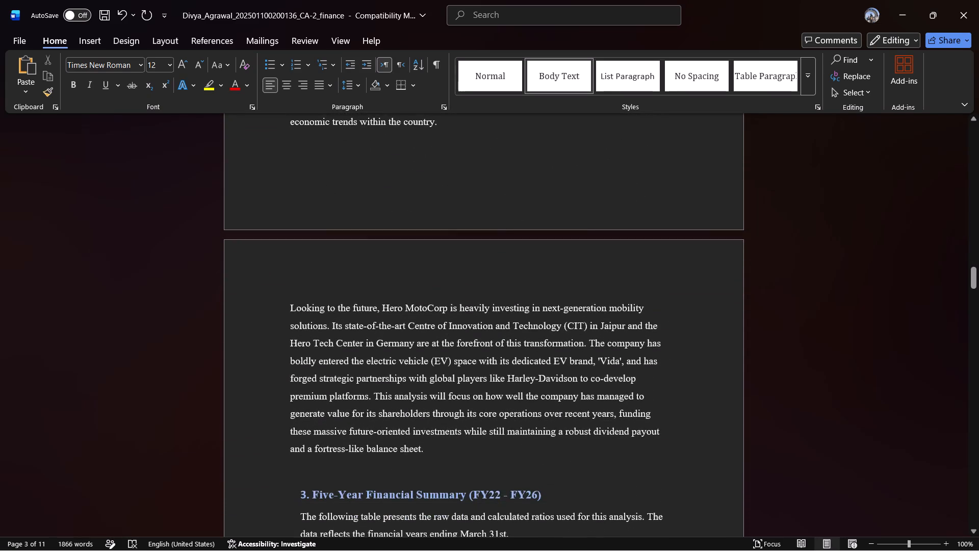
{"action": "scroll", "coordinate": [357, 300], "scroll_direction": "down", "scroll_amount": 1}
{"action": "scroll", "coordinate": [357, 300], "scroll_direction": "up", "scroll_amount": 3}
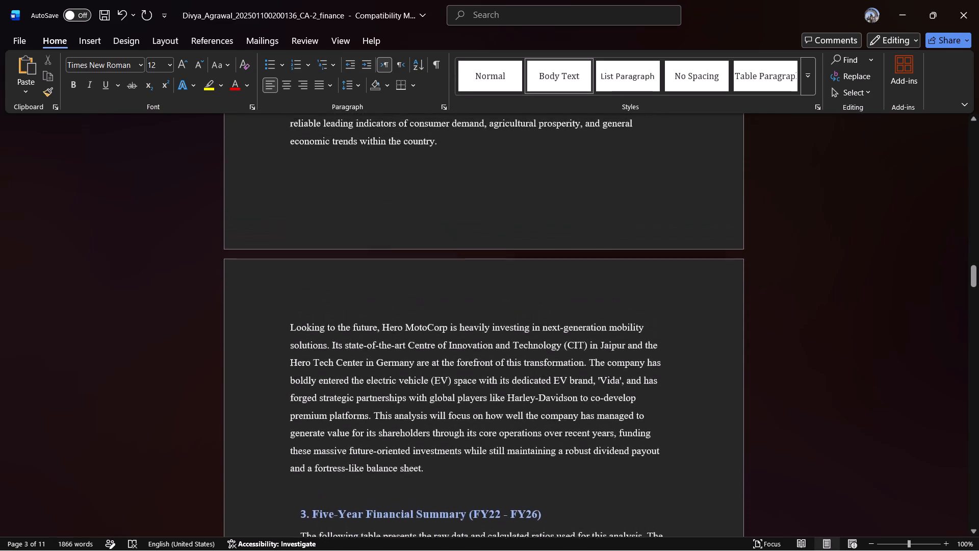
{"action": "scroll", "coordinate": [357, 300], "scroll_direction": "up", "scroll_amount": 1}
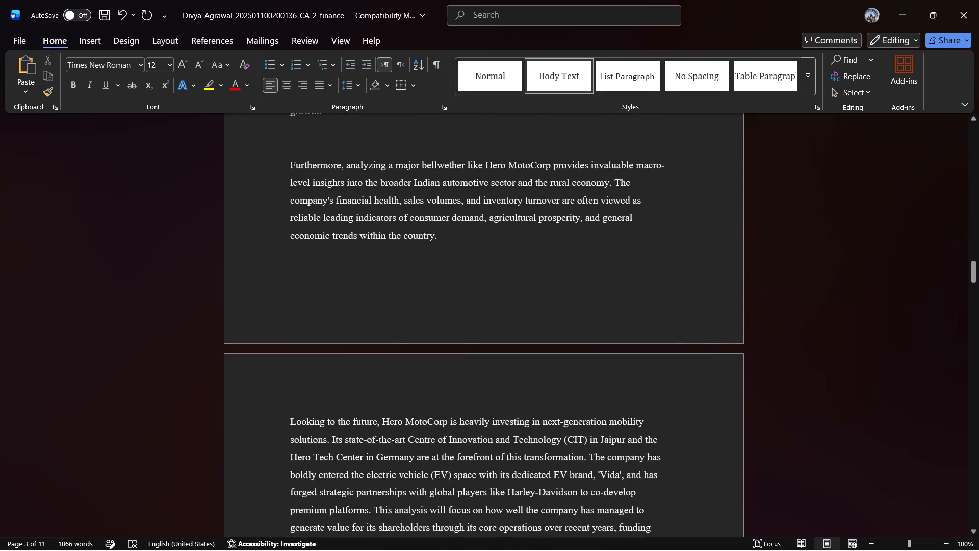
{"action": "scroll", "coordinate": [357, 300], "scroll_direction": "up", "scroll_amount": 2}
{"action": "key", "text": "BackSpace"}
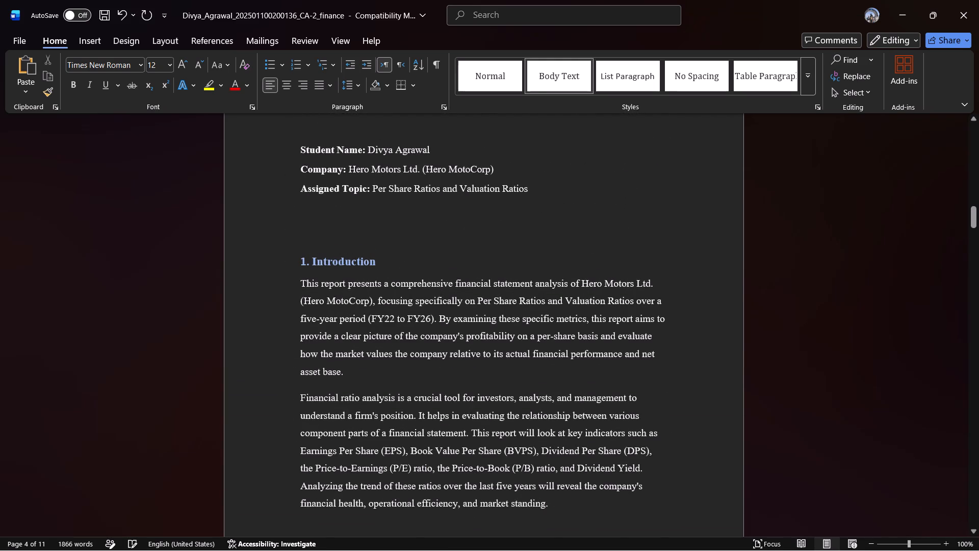
Examine the paragraph spacing and page breaks from 1. Introduction through 3. Five-Year Financial Summary.
{"action": "scroll", "coordinate": [365, 394], "scroll_direction": "down", "scroll_amount": 5}
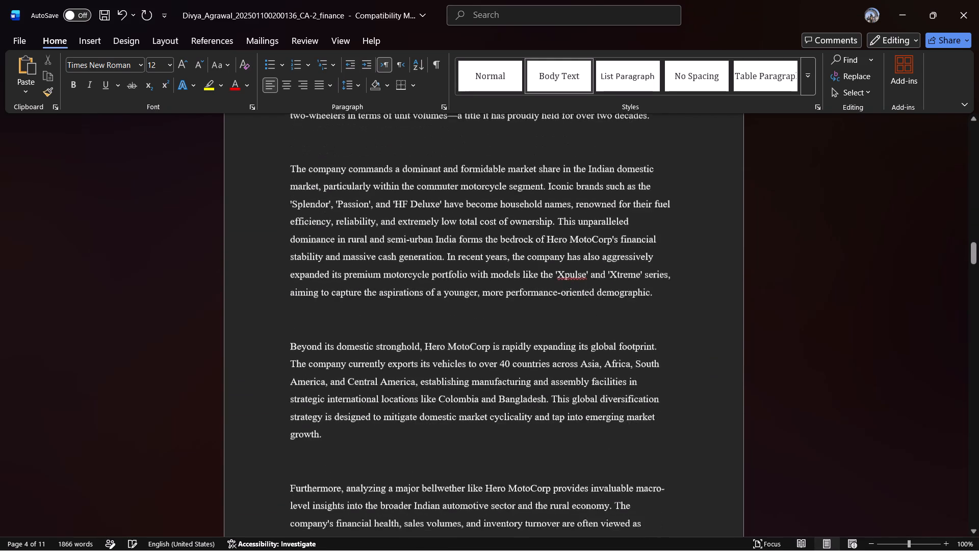
{"action": "scroll", "coordinate": [365, 394], "scroll_direction": "down", "scroll_amount": 4}
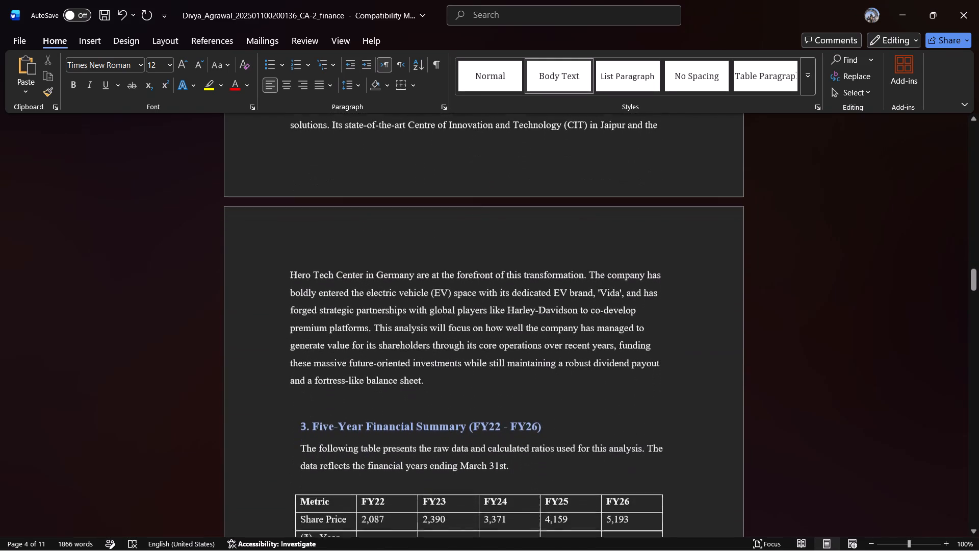
{"action": "scroll", "coordinate": [365, 394], "scroll_direction": "down", "scroll_amount": 1}
{"action": "scroll", "coordinate": [365, 394], "scroll_direction": "up", "scroll_amount": 2}
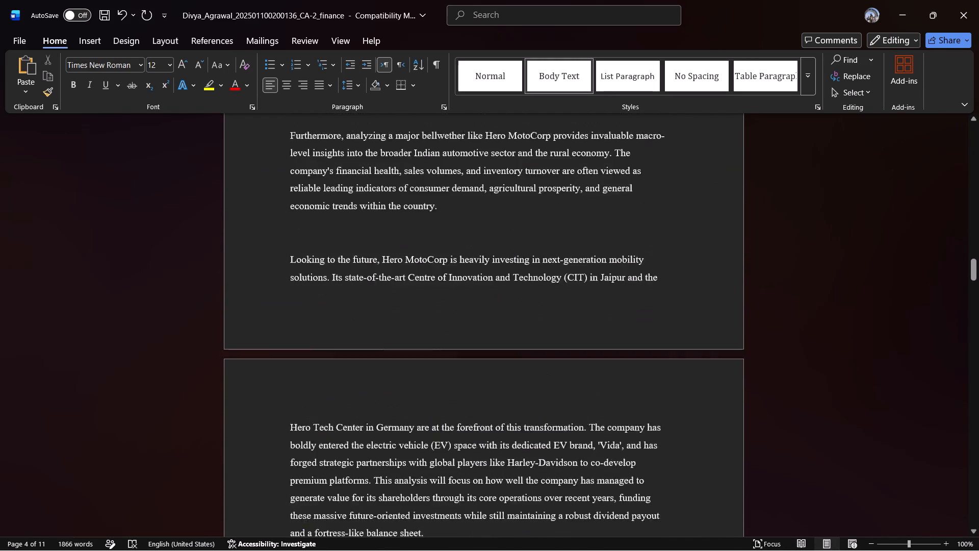
{"action": "scroll", "coordinate": [365, 394], "scroll_direction": "up", "scroll_amount": 6}
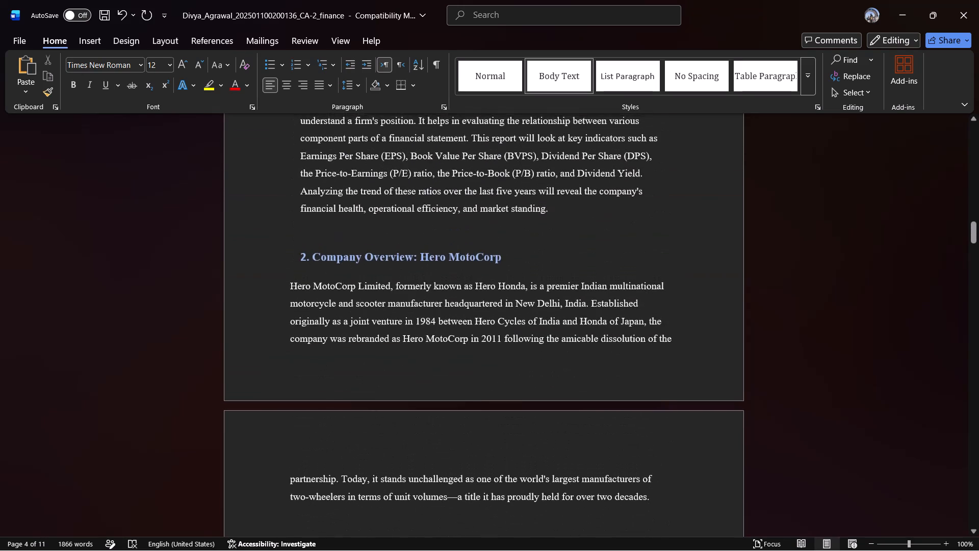
Remove the blank lines separating the body paragraphs of section 2, Company Overview: Hero MotoCorp.
{"action": "scroll", "coordinate": [365, 394], "scroll_direction": "down", "scroll_amount": 4}
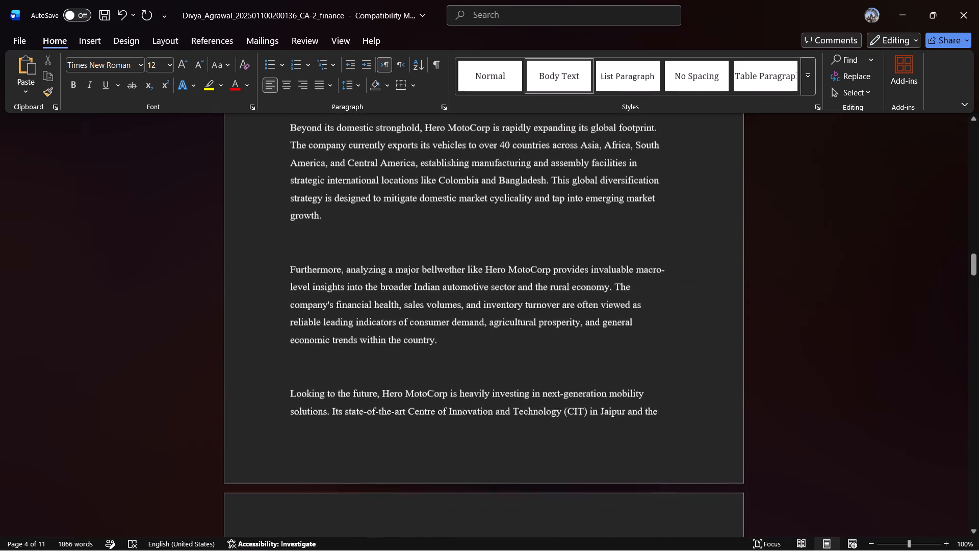
{"action": "scroll", "coordinate": [365, 394], "scroll_direction": "down", "scroll_amount": 1}
{"action": "left_click", "coordinate": [298, 285]}
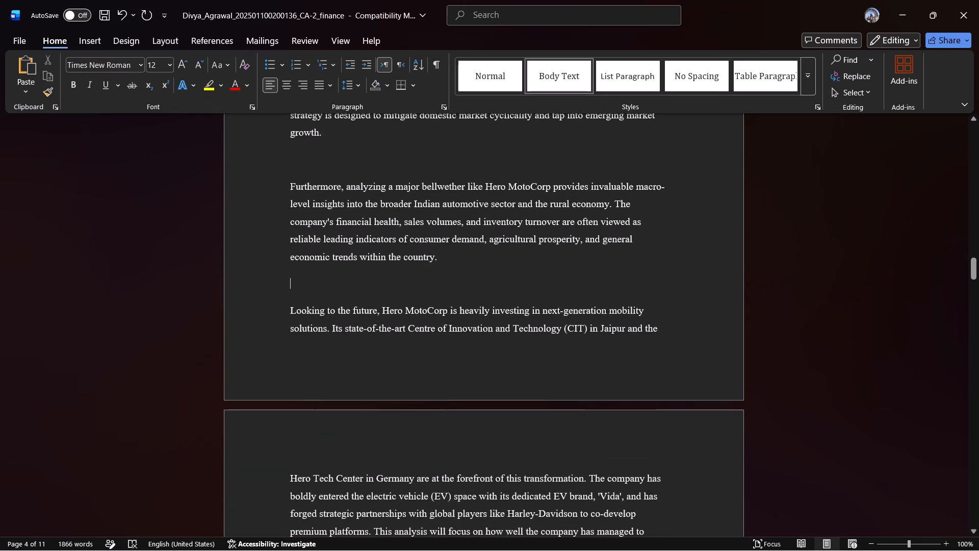
{"action": "key", "text": "BackSpace"}
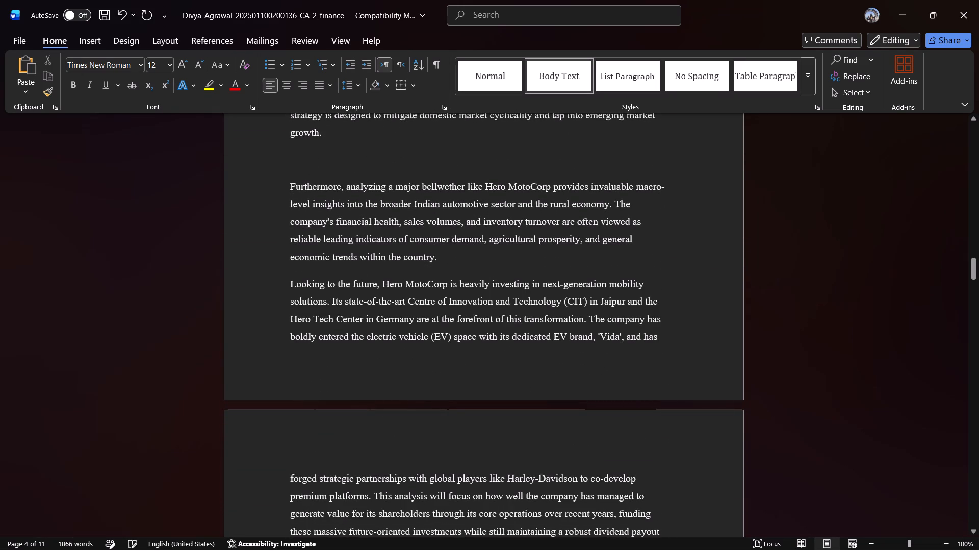
{"action": "scroll", "coordinate": [350, 345], "scroll_direction": "up", "scroll_amount": 1}
{"action": "left_click", "coordinate": [345, 238]}
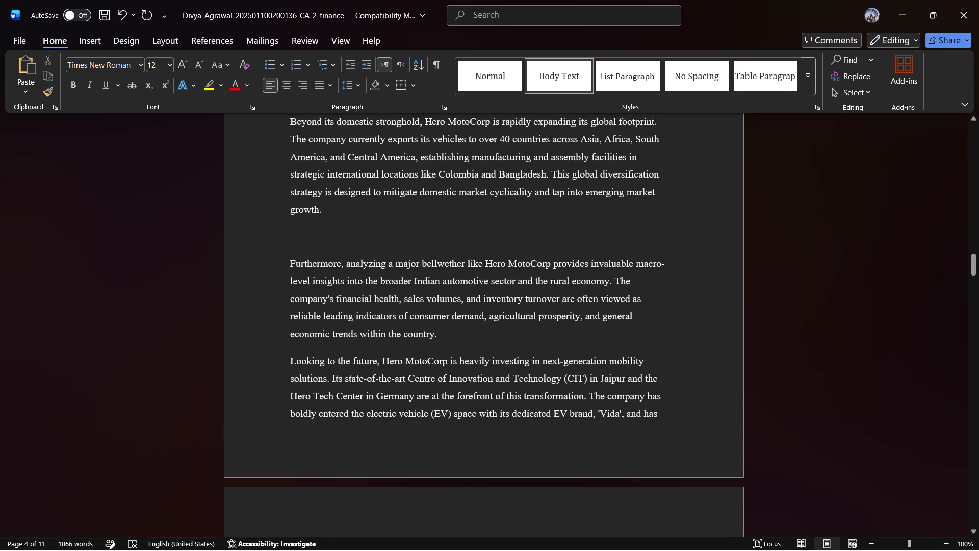
{"action": "key", "text": "BackSpace"}
{"action": "scroll", "coordinate": [345, 238], "scroll_direction": "up", "scroll_amount": 2}
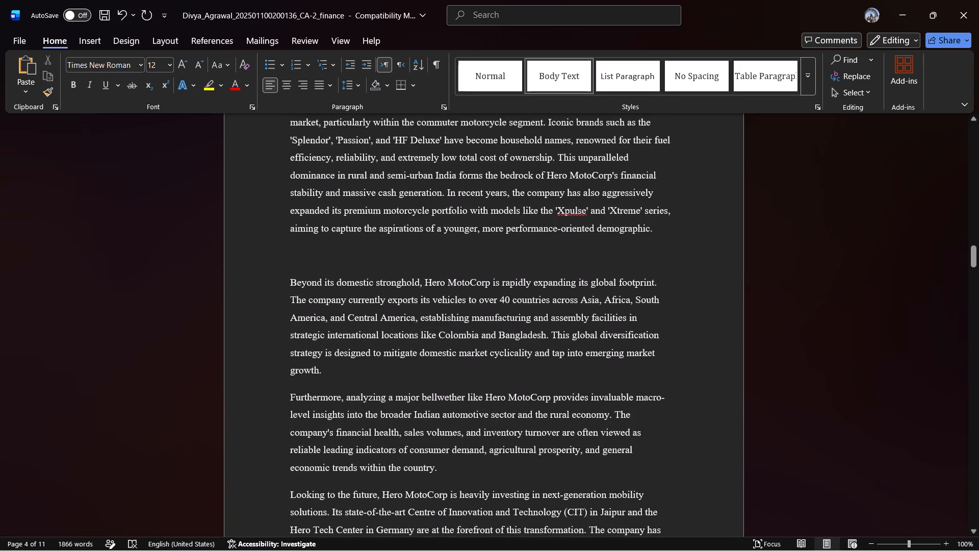
{"action": "left_click", "coordinate": [345, 248]}
{"action": "key", "text": "BackSpace"}
{"action": "scroll", "coordinate": [345, 248], "scroll_direction": "up", "scroll_amount": 1}
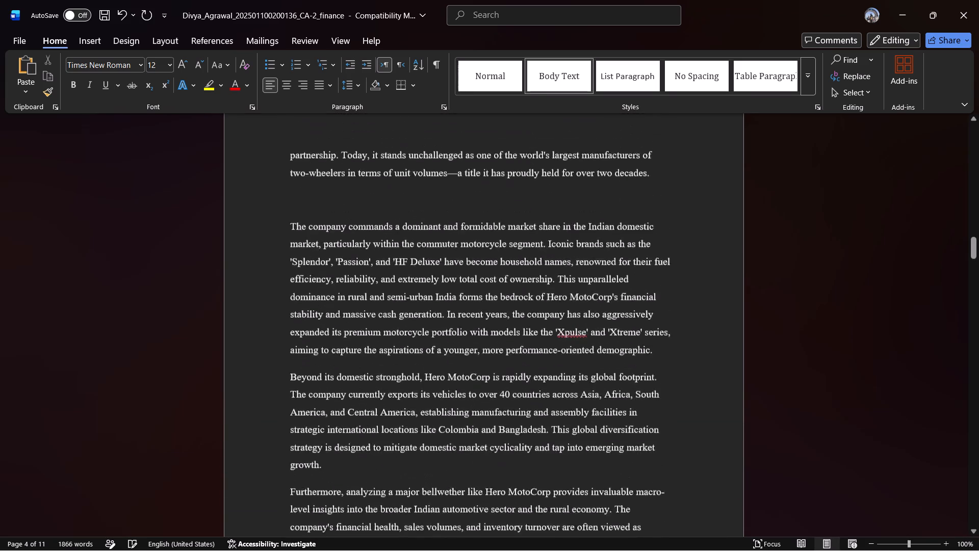
{"action": "left_click", "coordinate": [352, 244]}
{"action": "key", "text": "BackSpace"}
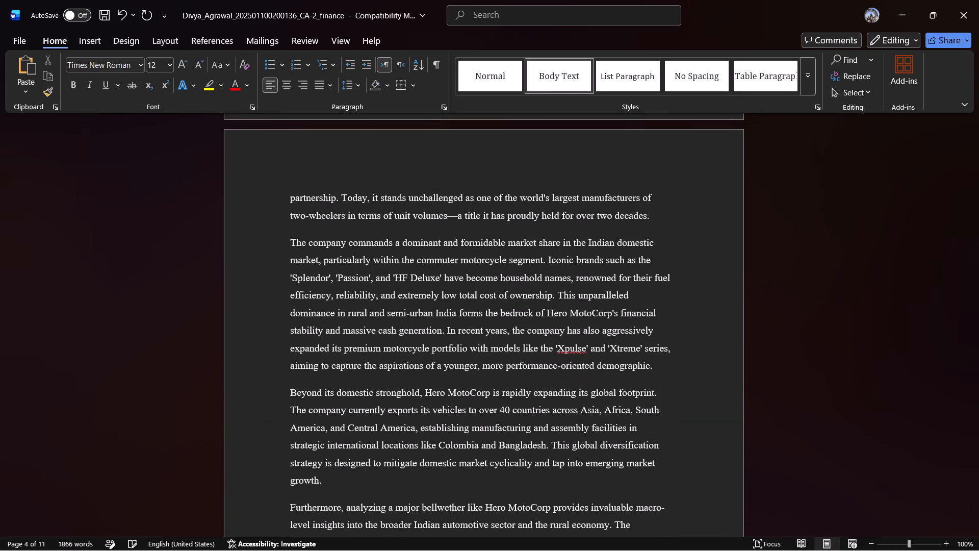
Remove a blank line between the Assigned Topic line and the 1. Introduction heading.
{"action": "scroll", "coordinate": [352, 244], "scroll_direction": "up", "scroll_amount": 2}
{"action": "scroll", "coordinate": [352, 244], "scroll_direction": "down", "scroll_amount": 5}
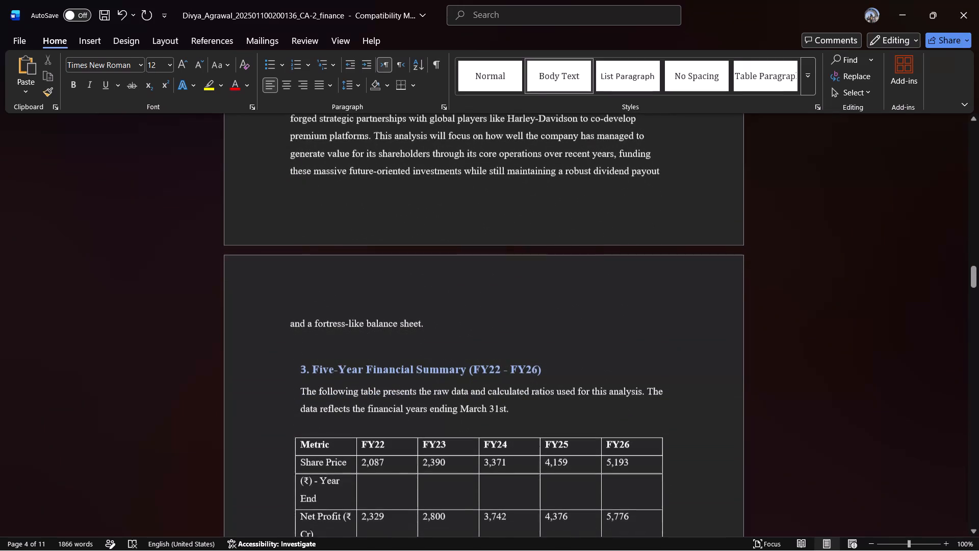
{"action": "scroll", "coordinate": [349, 270], "scroll_direction": "up", "scroll_amount": 5}
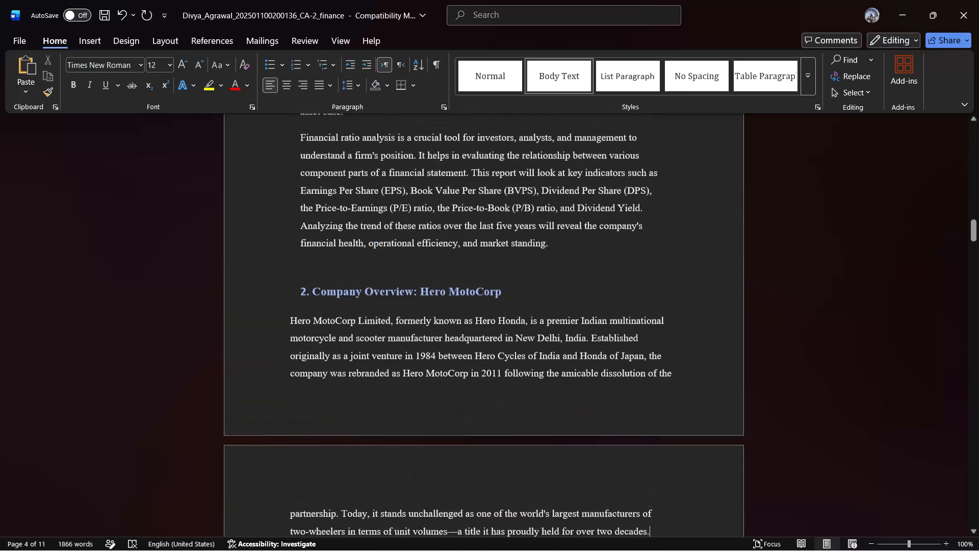
{"action": "scroll", "coordinate": [349, 270], "scroll_direction": "up", "scroll_amount": 2}
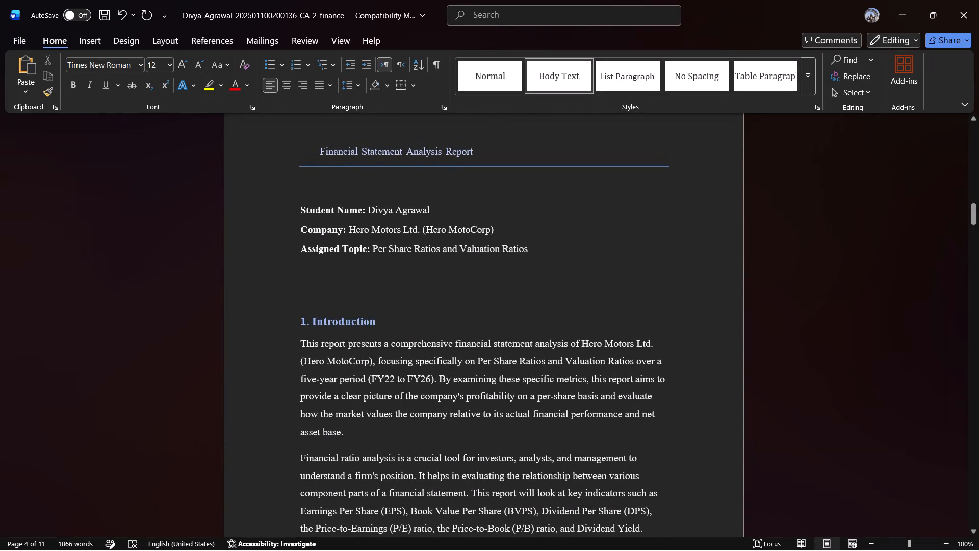
{"action": "left_click", "coordinate": [345, 290]}
{"action": "key", "text": "BackSpace"}
Check the page flow from the cover page and table of contents through section 4, including where section 3 begins.
{"action": "scroll", "coordinate": [345, 290], "scroll_direction": "down", "scroll_amount": 5}
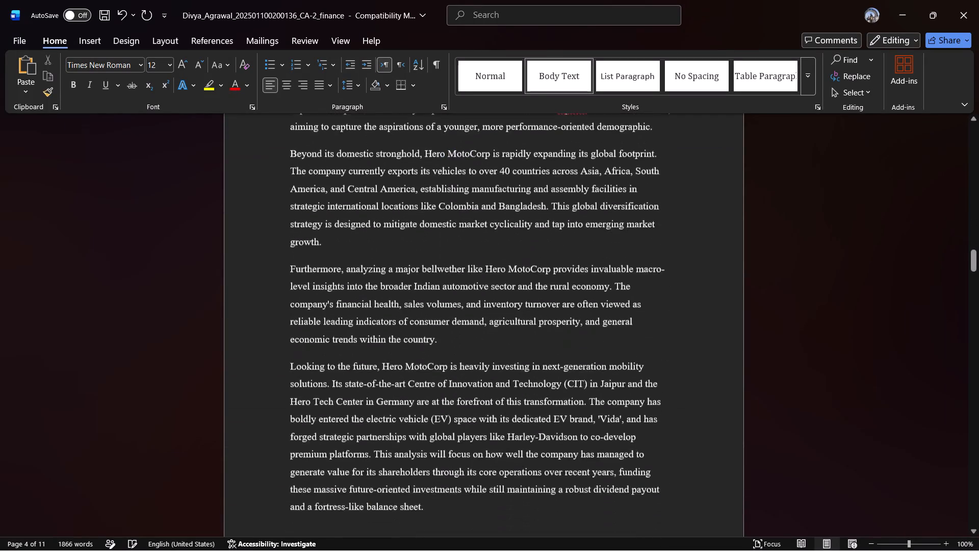
{"action": "scroll", "coordinate": [345, 290], "scroll_direction": "down", "scroll_amount": 1}
{"action": "scroll", "coordinate": [337, 387], "scroll_direction": "up", "scroll_amount": 6}
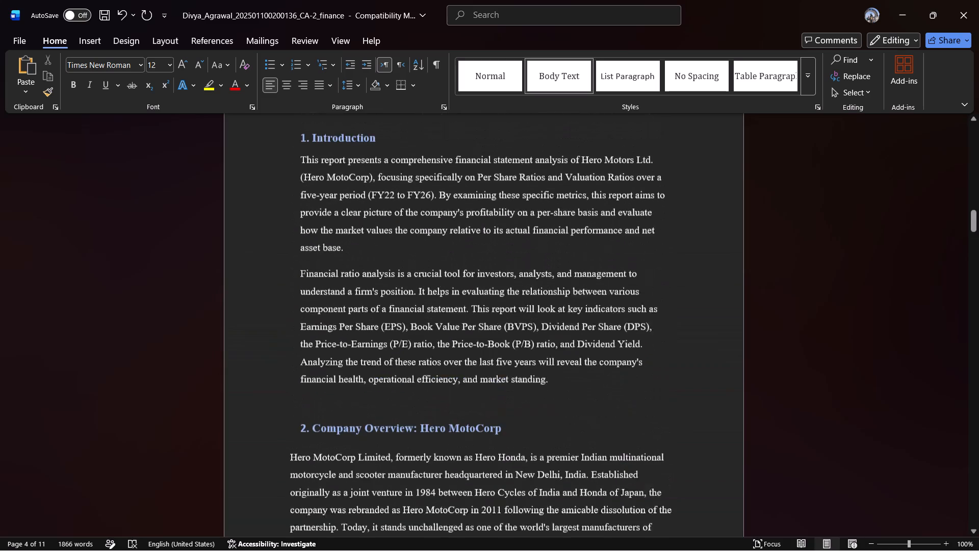
{"action": "scroll", "coordinate": [337, 387], "scroll_direction": "up", "scroll_amount": 8}
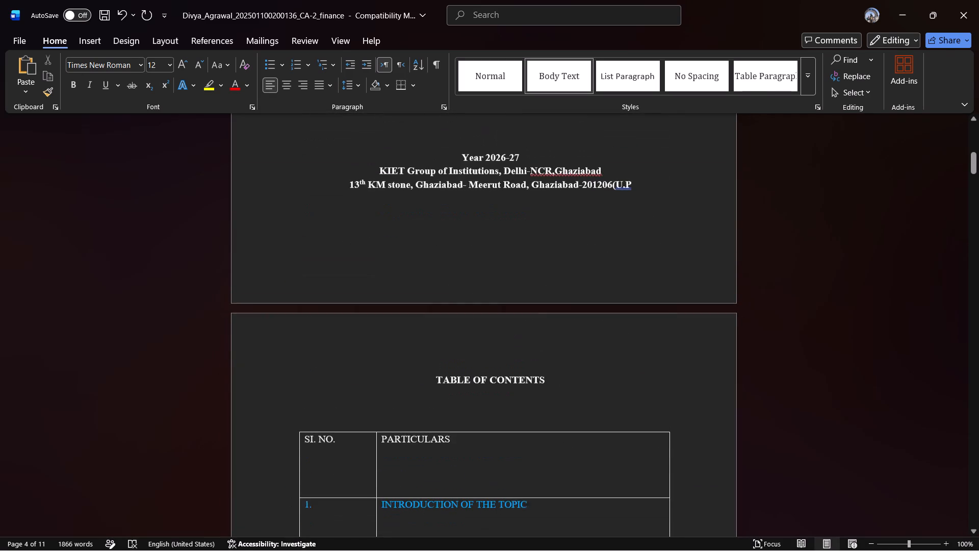
{"action": "scroll", "coordinate": [337, 387], "scroll_direction": "up", "scroll_amount": 2}
{"action": "scroll", "coordinate": [337, 387], "scroll_direction": "down", "scroll_amount": 9}
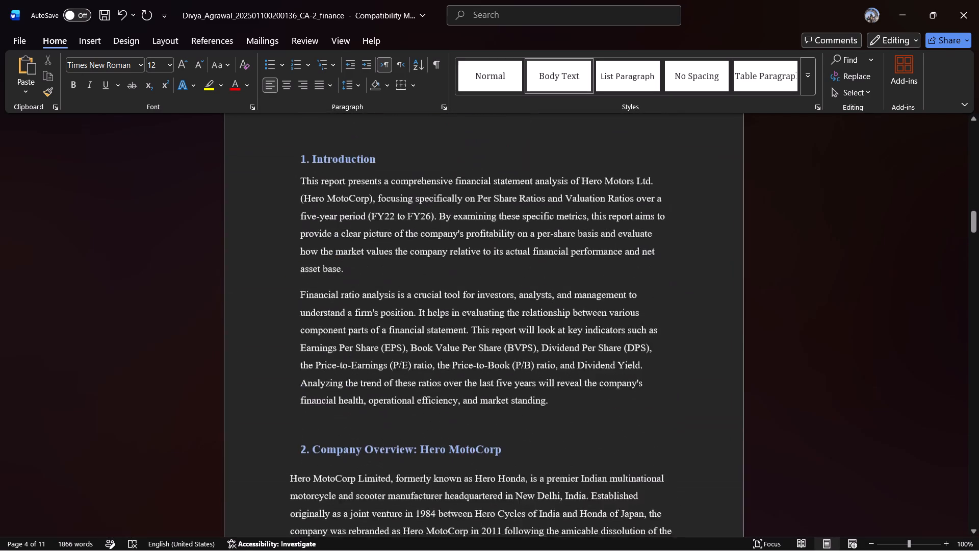
{"action": "scroll", "coordinate": [337, 387], "scroll_direction": "down", "scroll_amount": 2}
{"action": "scroll", "coordinate": [337, 387], "scroll_direction": "up", "scroll_amount": 2}
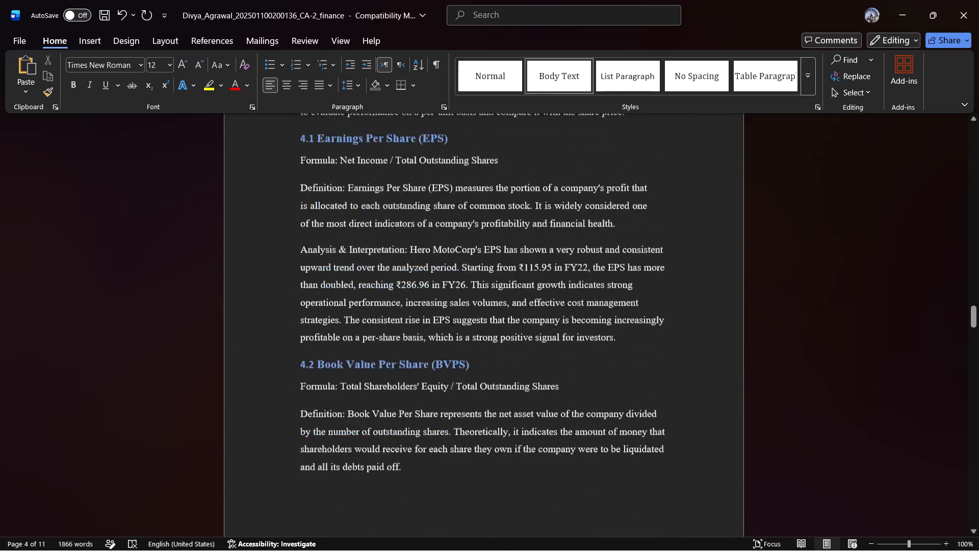
{"action": "scroll", "coordinate": [337, 387], "scroll_direction": "up", "scroll_amount": 4}
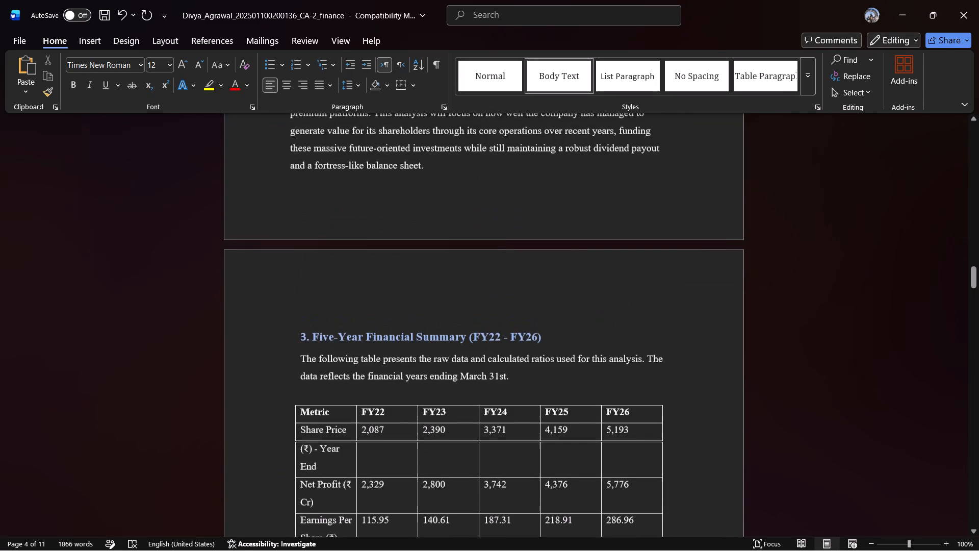
Examine the page break between the section 3 financial summary table and the section 4 text.
{"action": "scroll", "coordinate": [337, 387], "scroll_direction": "up", "scroll_amount": 3}
{"action": "scroll", "coordinate": [337, 387], "scroll_direction": "down", "scroll_amount": 4}
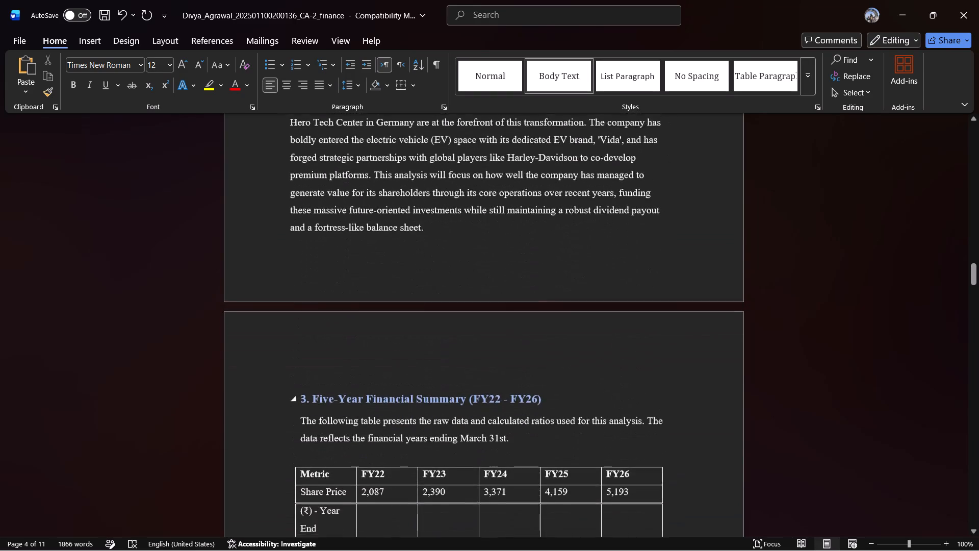
{"action": "scroll", "coordinate": [337, 387], "scroll_direction": "down", "scroll_amount": 4}
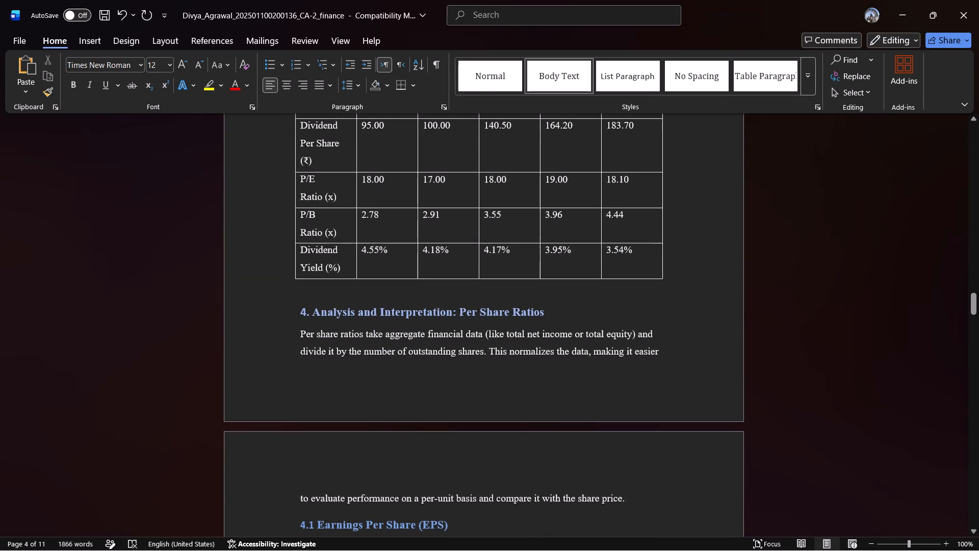
{"action": "scroll", "coordinate": [337, 387], "scroll_direction": "down", "scroll_amount": 1}
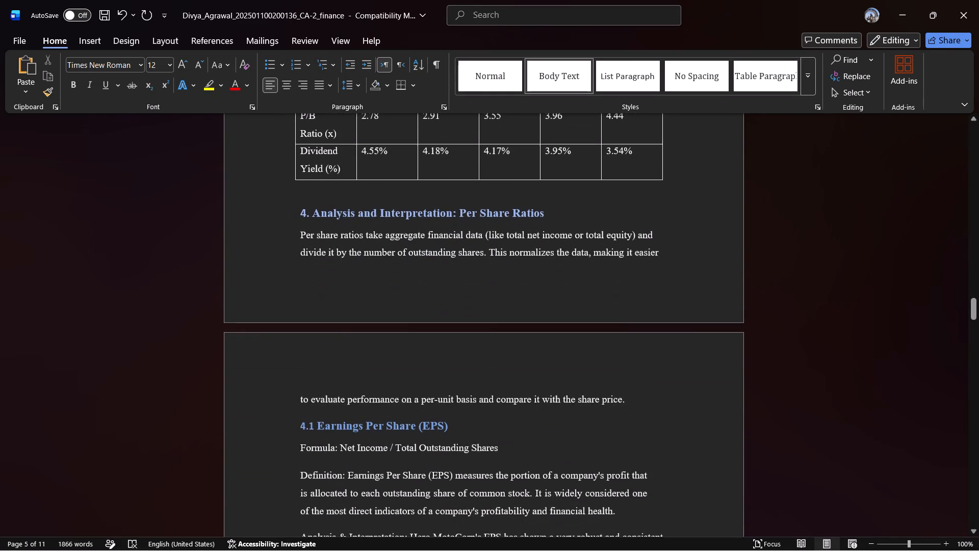
{"action": "scroll", "coordinate": [337, 387], "scroll_direction": "down", "scroll_amount": 1}
{"action": "scroll", "coordinate": [337, 387], "scroll_direction": "up", "scroll_amount": 3}
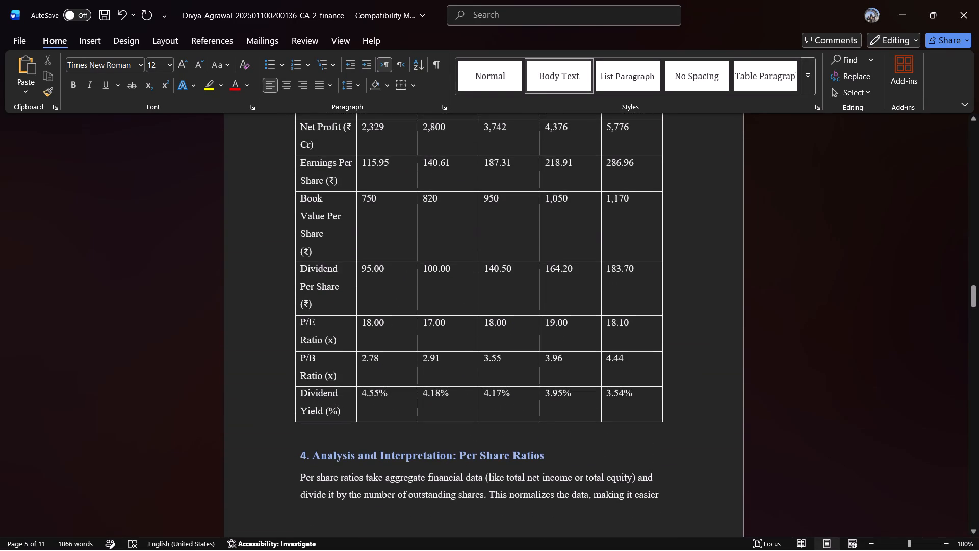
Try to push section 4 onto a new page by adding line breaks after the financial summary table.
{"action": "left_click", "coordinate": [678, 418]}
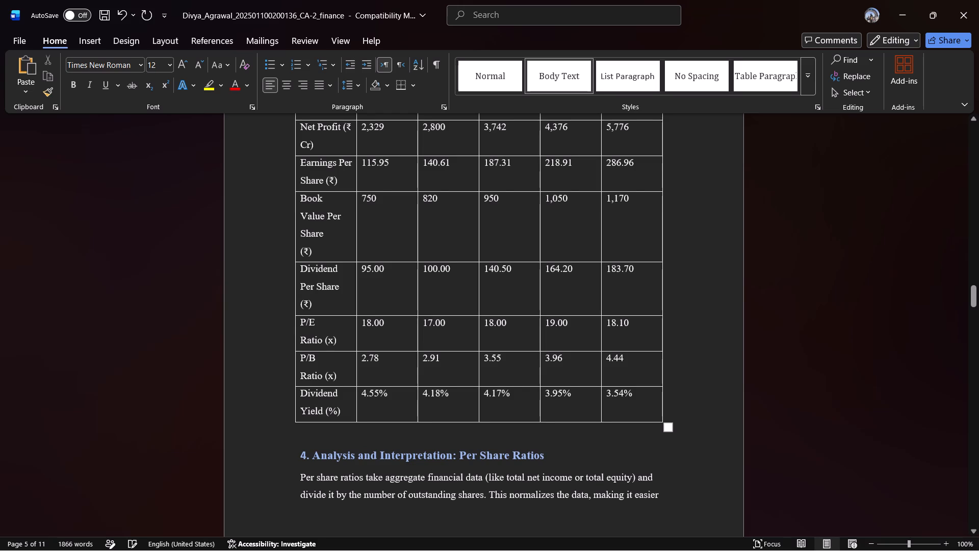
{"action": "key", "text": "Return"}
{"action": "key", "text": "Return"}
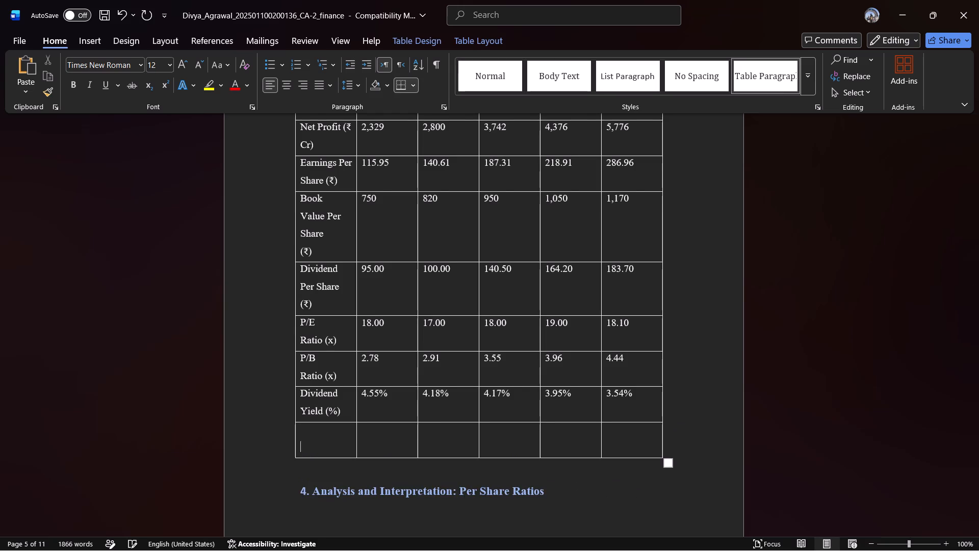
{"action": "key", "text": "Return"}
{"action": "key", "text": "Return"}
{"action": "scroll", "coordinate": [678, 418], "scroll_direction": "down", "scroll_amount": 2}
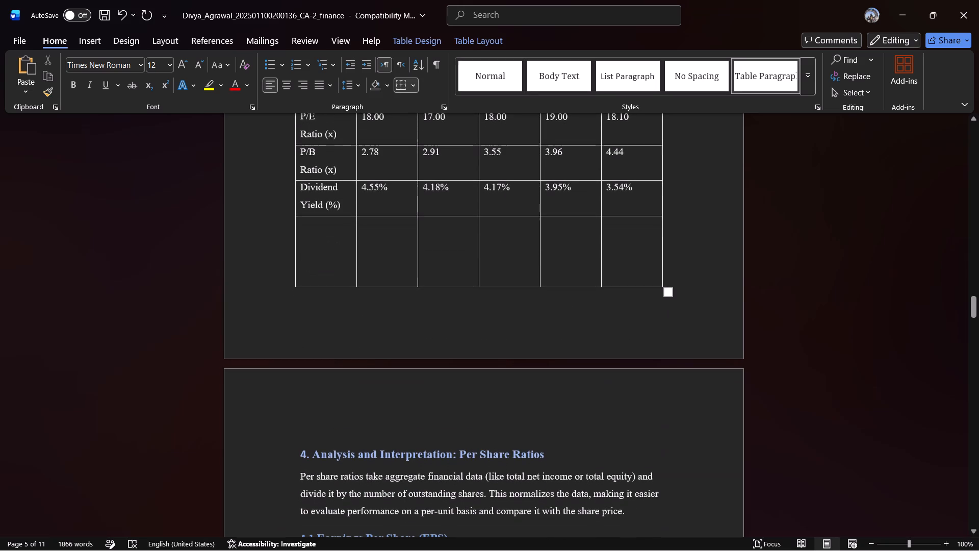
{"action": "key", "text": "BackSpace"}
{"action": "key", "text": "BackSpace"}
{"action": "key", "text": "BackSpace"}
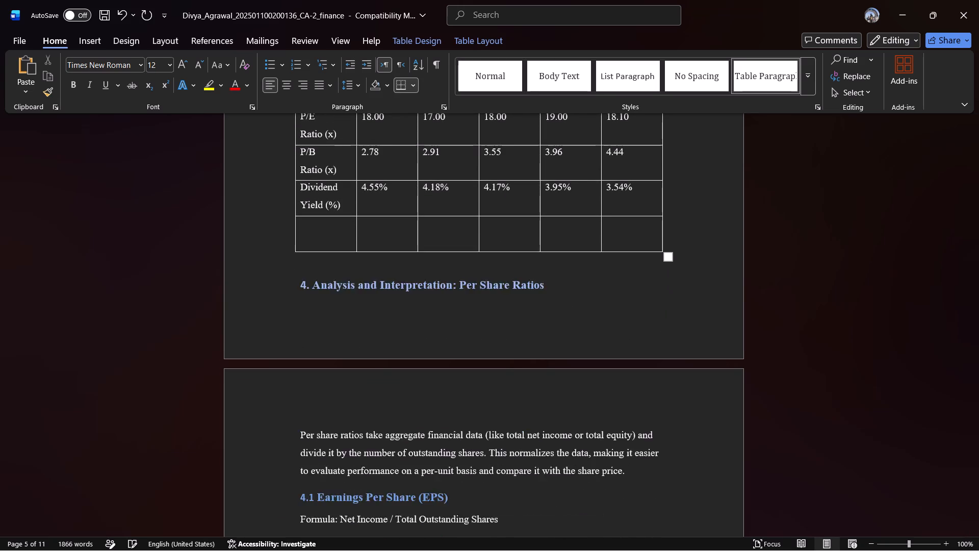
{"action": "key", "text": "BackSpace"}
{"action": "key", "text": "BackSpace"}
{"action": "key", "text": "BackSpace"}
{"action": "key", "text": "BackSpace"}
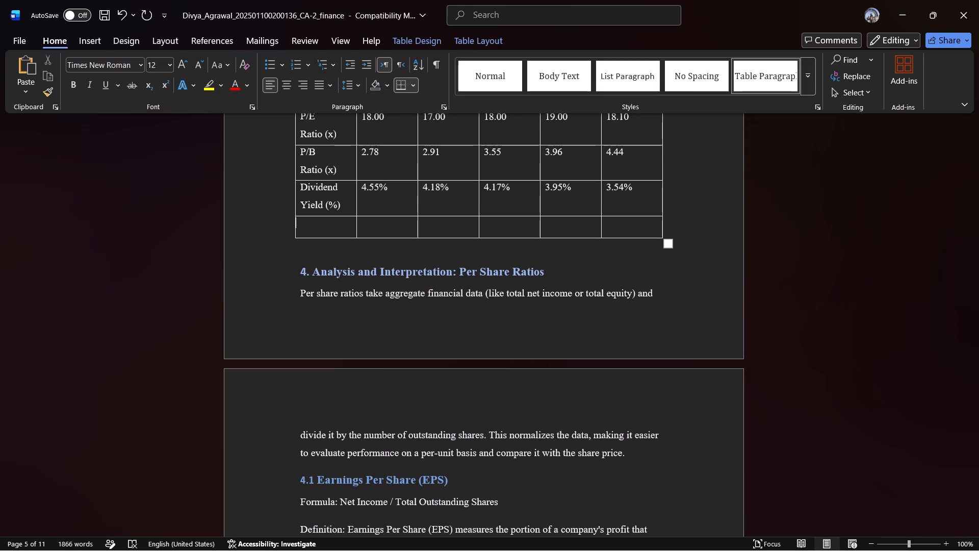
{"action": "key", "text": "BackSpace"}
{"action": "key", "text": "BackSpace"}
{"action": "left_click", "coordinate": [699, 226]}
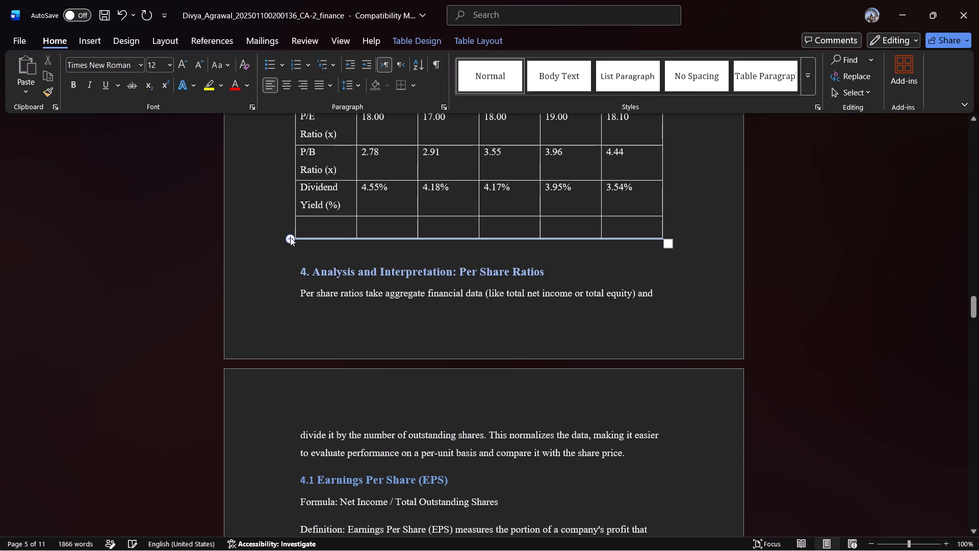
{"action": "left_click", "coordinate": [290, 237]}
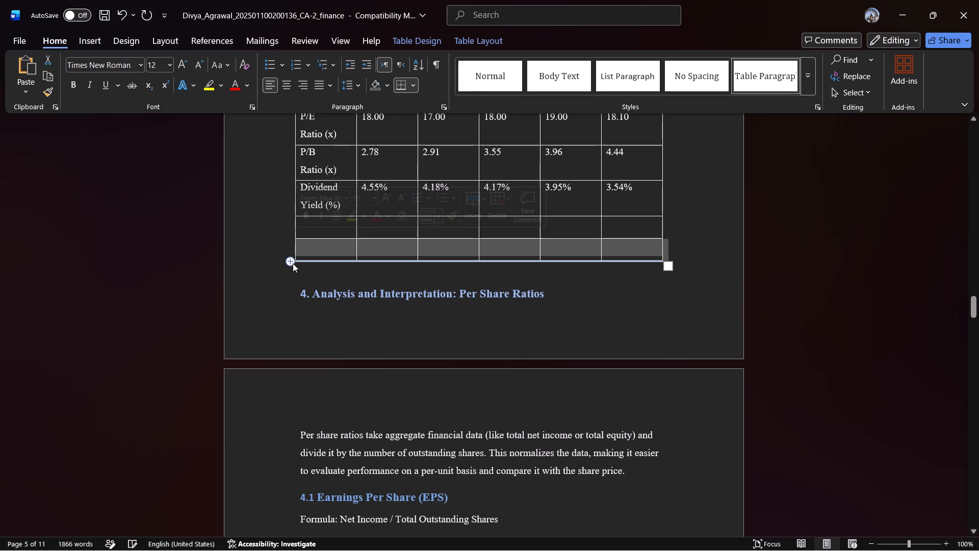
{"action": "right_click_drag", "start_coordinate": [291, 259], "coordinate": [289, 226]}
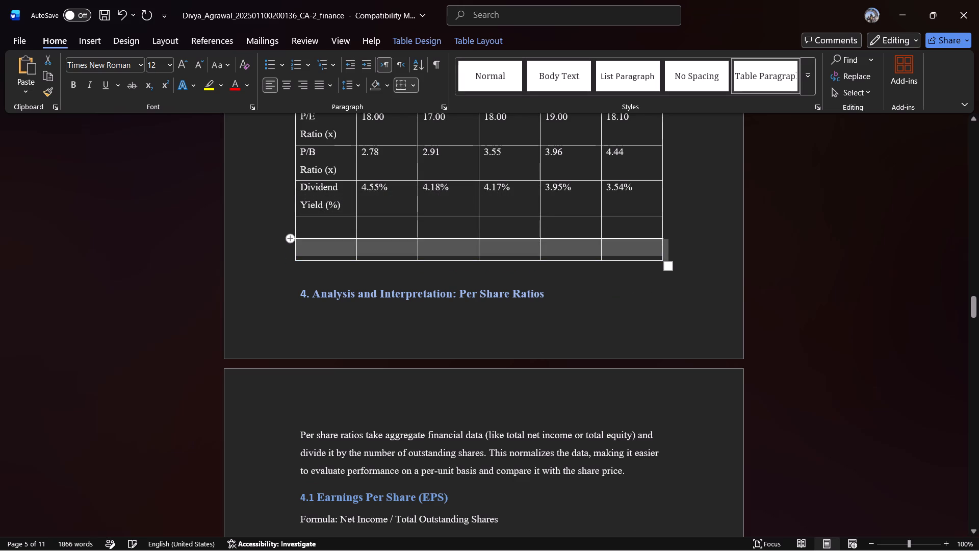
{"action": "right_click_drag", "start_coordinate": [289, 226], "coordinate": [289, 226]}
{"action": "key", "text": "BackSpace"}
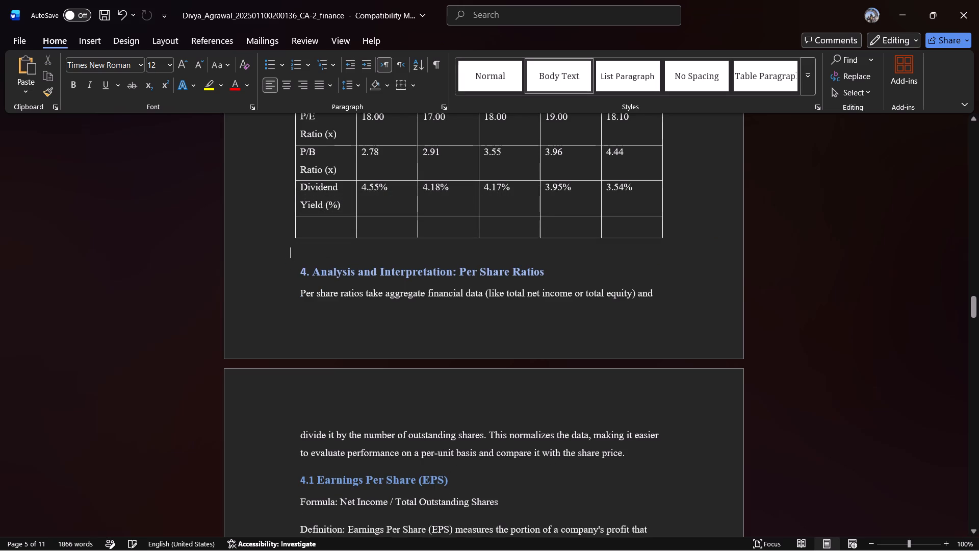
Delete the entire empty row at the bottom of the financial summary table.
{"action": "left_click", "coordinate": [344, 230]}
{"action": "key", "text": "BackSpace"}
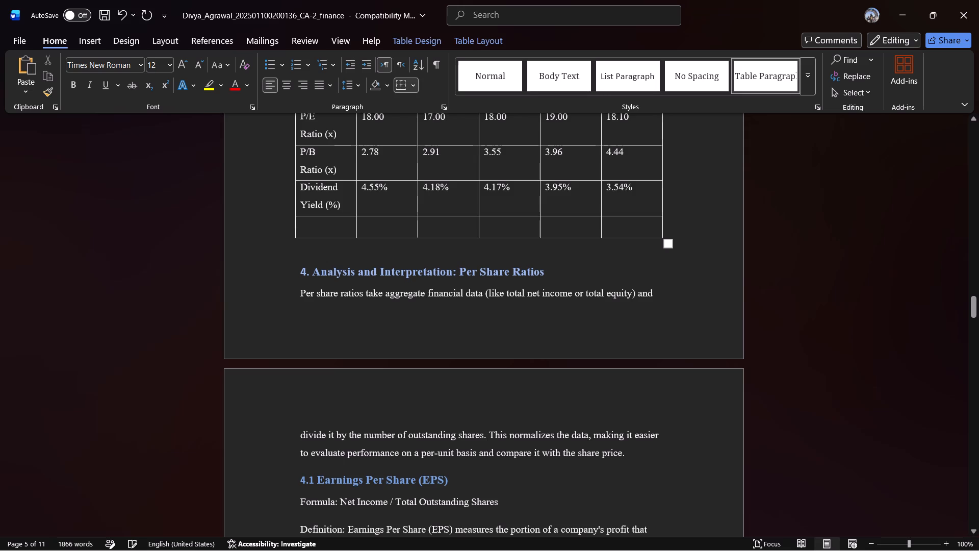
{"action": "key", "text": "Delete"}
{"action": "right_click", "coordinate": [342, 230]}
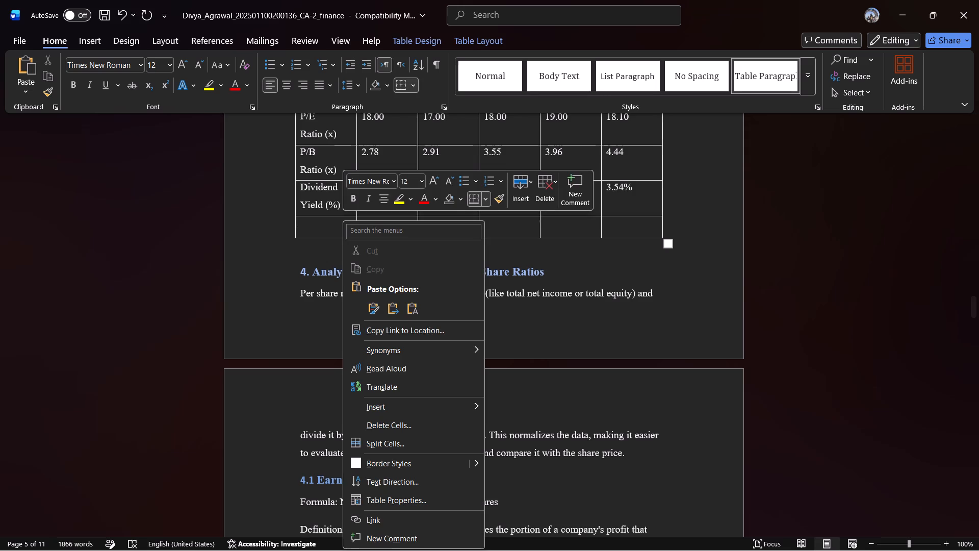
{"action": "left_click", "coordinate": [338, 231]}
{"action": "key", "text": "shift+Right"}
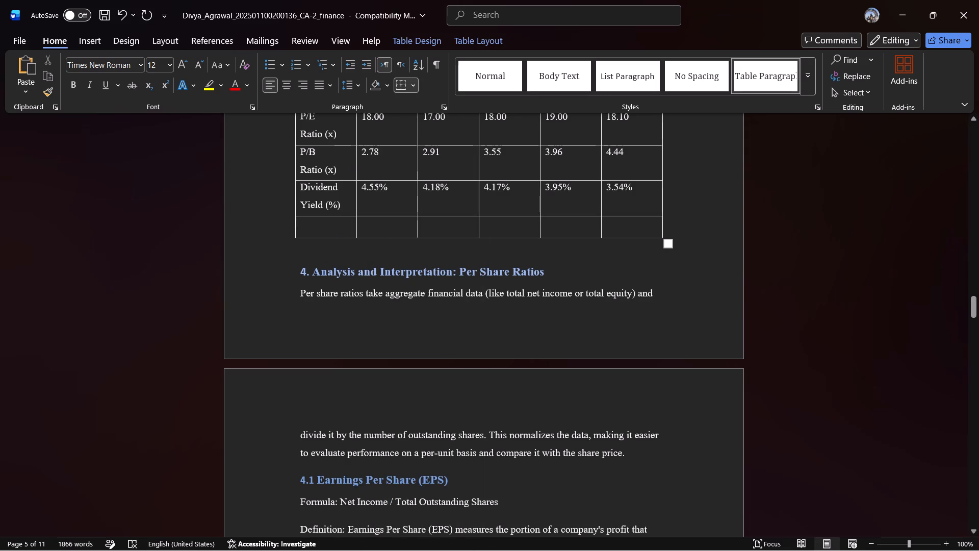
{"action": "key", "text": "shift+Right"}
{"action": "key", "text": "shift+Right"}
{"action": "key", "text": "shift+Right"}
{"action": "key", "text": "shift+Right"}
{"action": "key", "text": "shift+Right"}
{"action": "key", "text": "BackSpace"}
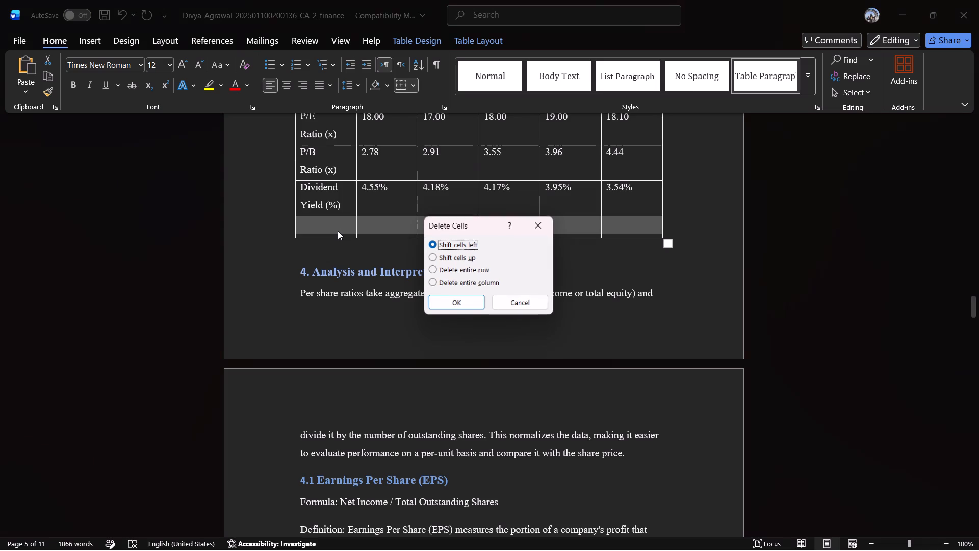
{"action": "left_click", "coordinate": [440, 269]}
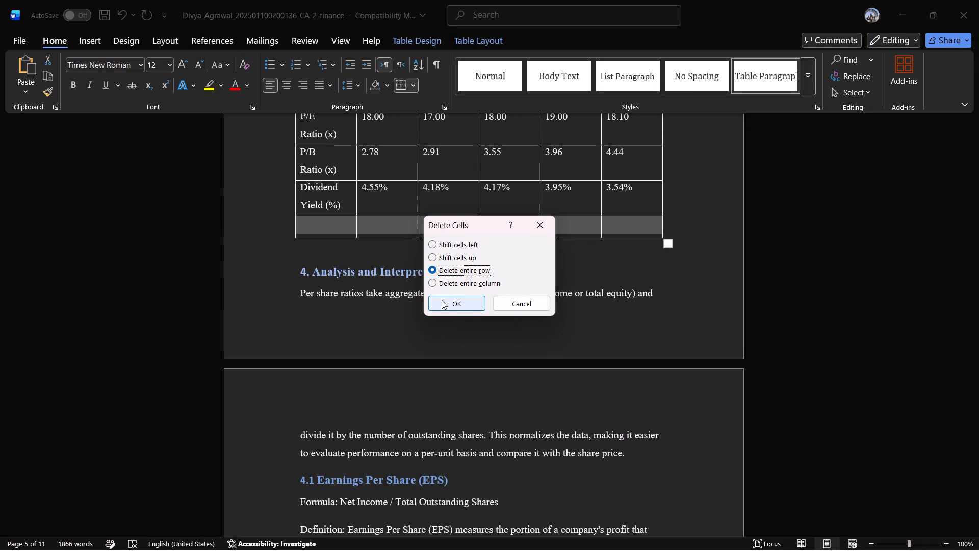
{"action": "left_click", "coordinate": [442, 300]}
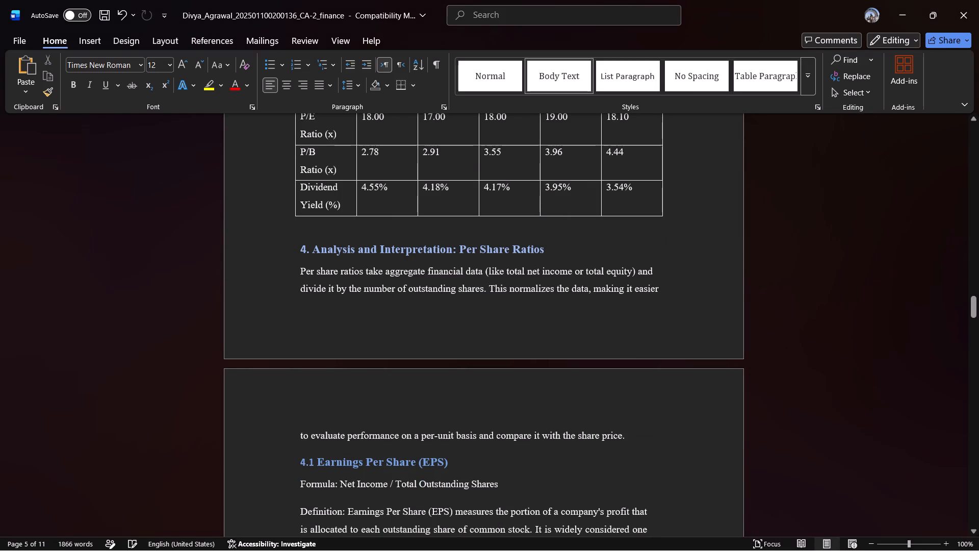
Add two blank lines below the financial summary table so the section 4 heading starts on a new page.
{"action": "key", "text": "Return"}
{"action": "key", "text": "Return"}
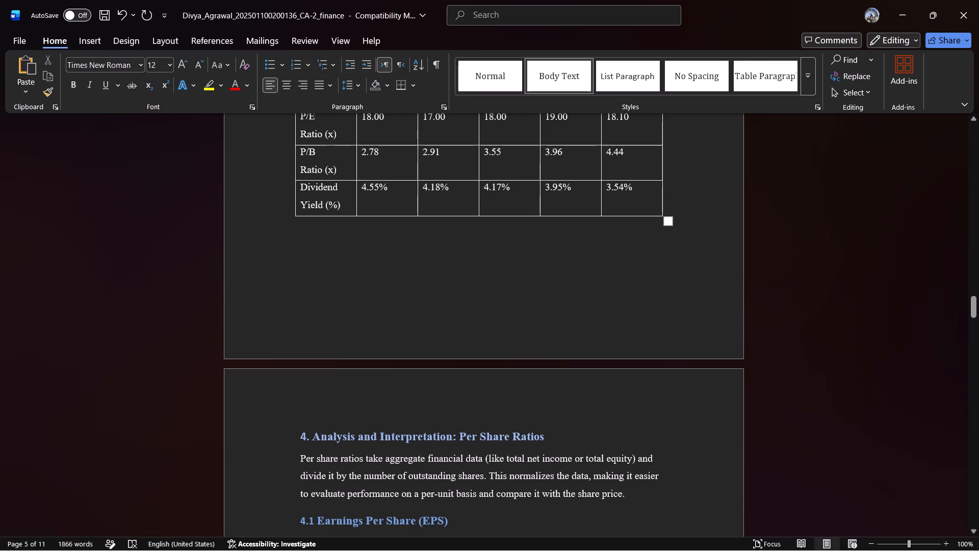
Widen the financial summary table slightly, extending the Metric and Share Price rows to align with the rows below.
{"action": "right_click_drag", "start_coordinate": [669, 218], "coordinate": [671, 297]}
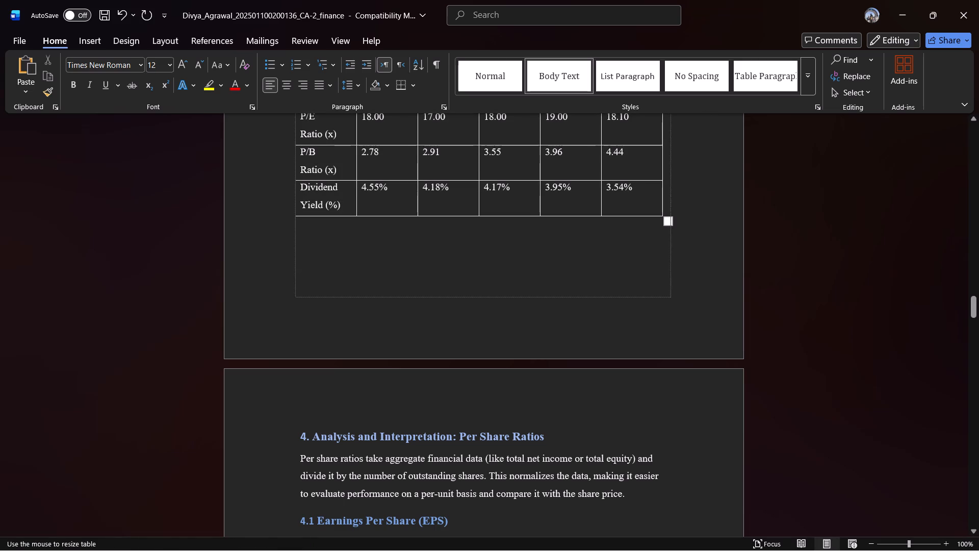
{"action": "right_click_drag", "start_coordinate": [671, 297], "coordinate": [671, 298]}
{"action": "scroll", "coordinate": [682, 284], "scroll_direction": "up", "scroll_amount": 2}
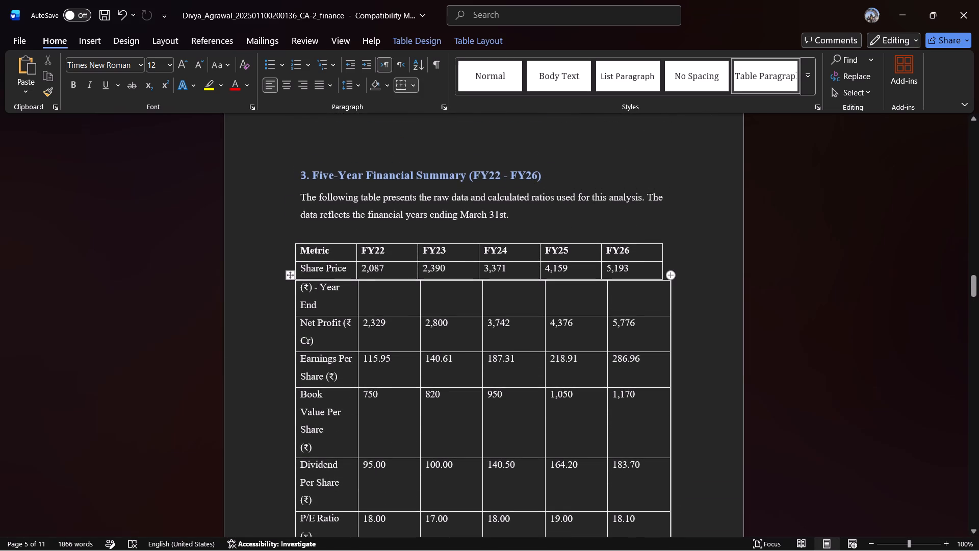
{"action": "right_click_drag", "start_coordinate": [662, 264], "coordinate": [671, 263]}
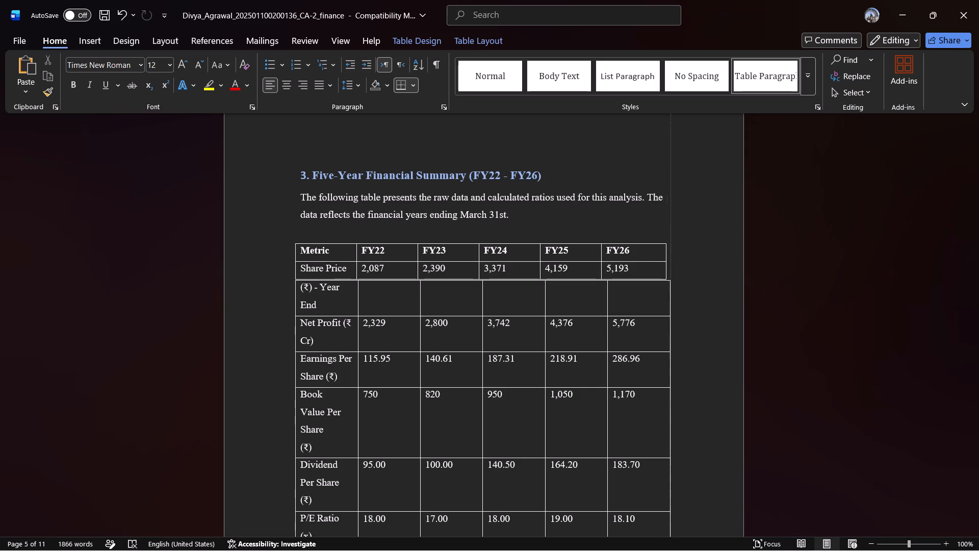
{"action": "right_click_drag", "start_coordinate": [671, 263], "coordinate": [670, 265]}
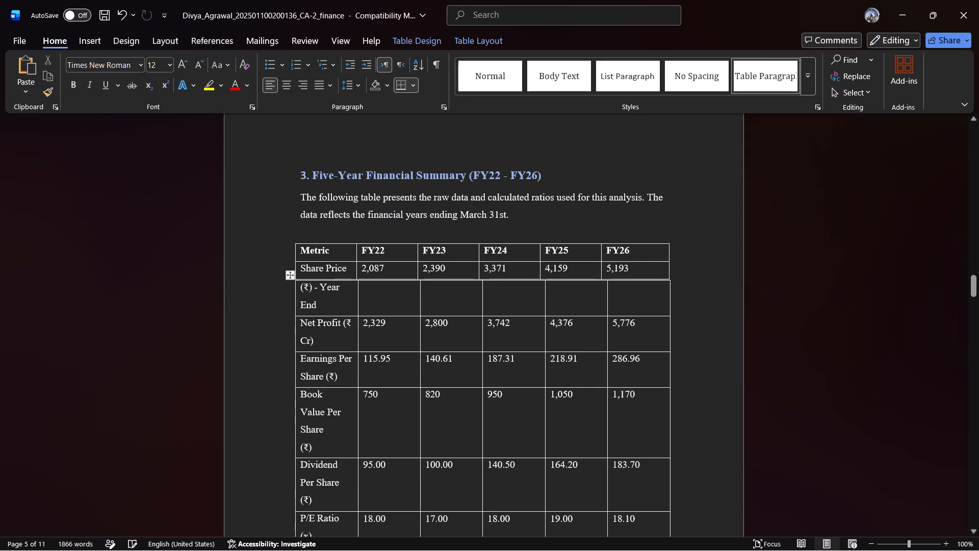
{"action": "scroll", "coordinate": [735, 386], "scroll_direction": "down", "scroll_amount": 2}
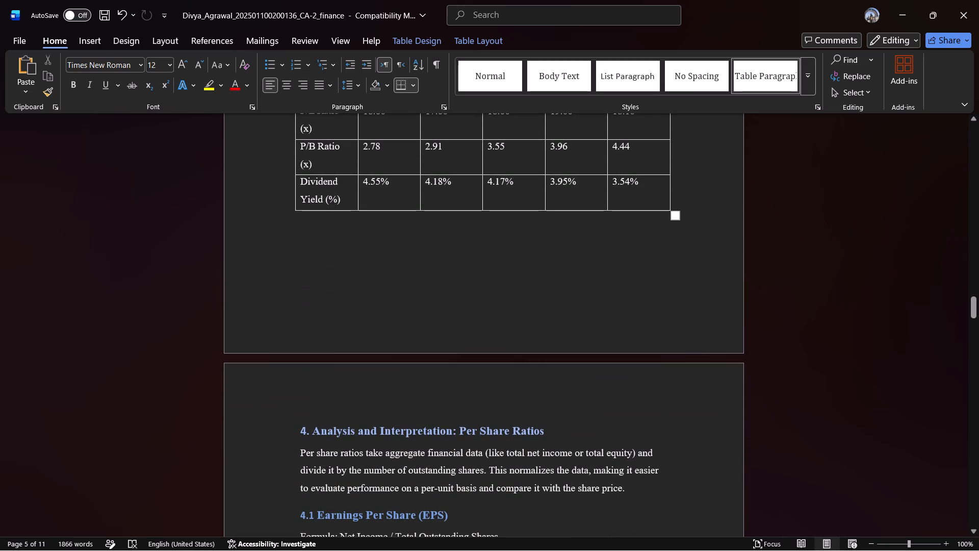
Check the page flow from section 4 through 4.3 Dividend Per Share, including the gap after the 4.2 definition.
{"action": "left_click", "coordinate": [815, 414]}
{"action": "scroll", "coordinate": [815, 414], "scroll_direction": "down", "scroll_amount": 3}
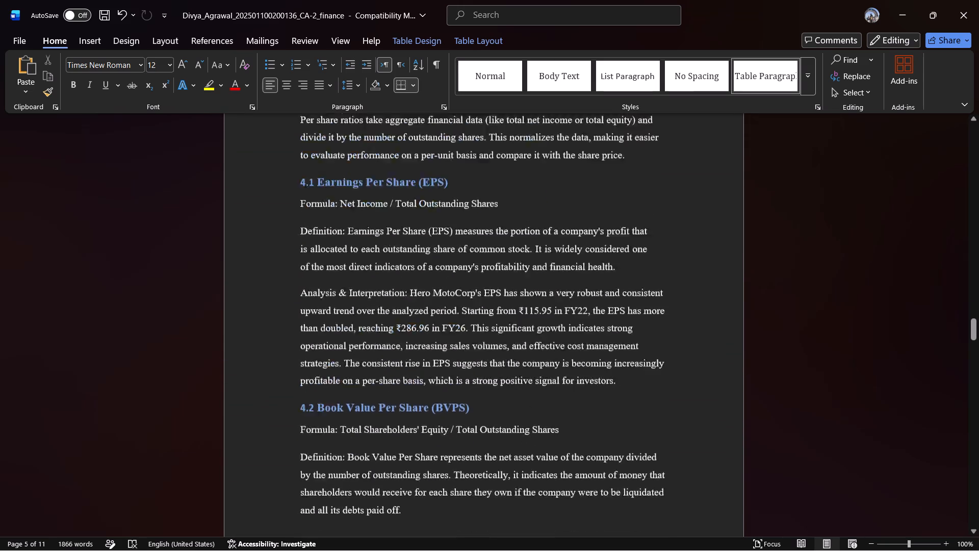
{"action": "scroll", "coordinate": [815, 414], "scroll_direction": "down", "scroll_amount": 3}
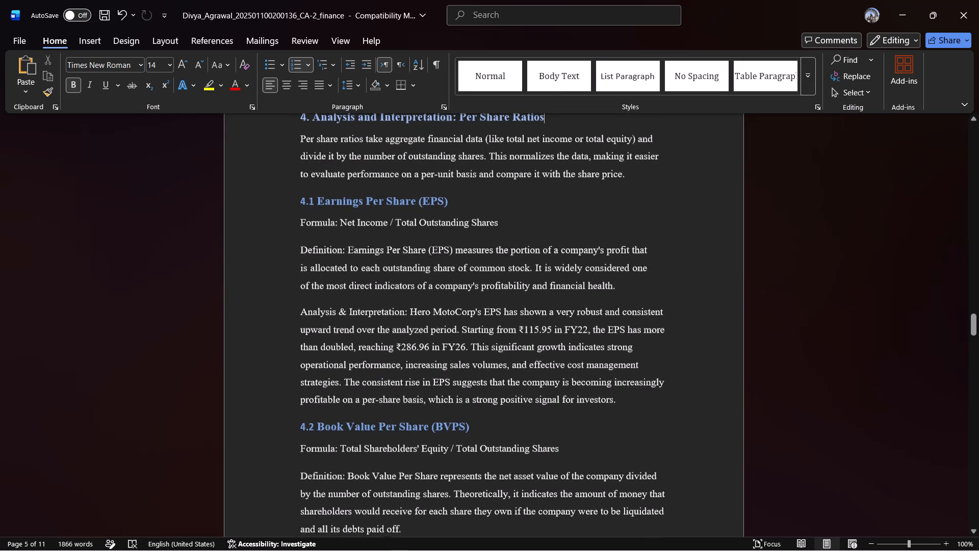
{"action": "scroll", "coordinate": [815, 414], "scroll_direction": "down", "scroll_amount": 2}
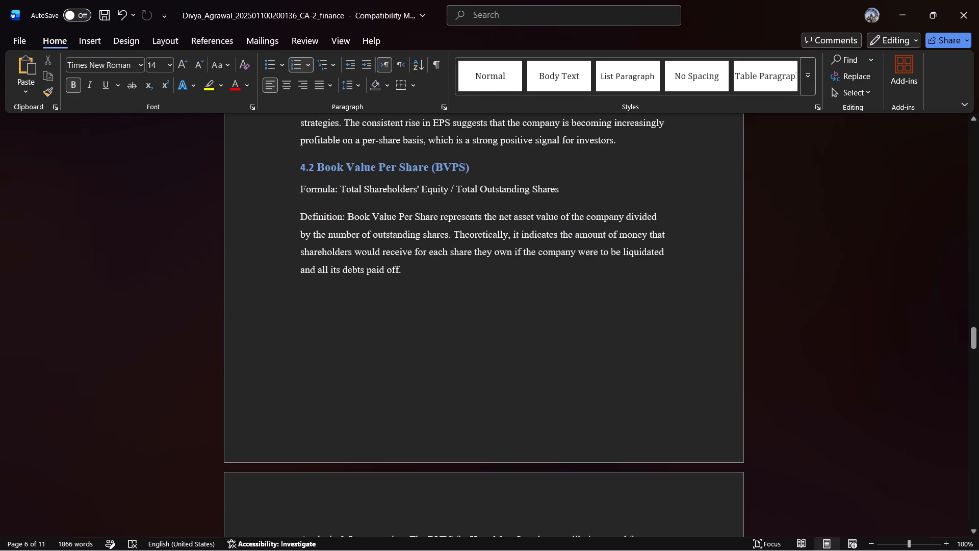
{"action": "scroll", "coordinate": [815, 414], "scroll_direction": "down", "scroll_amount": 1}
{"action": "scroll", "coordinate": [815, 414], "scroll_direction": "up", "scroll_amount": 5}
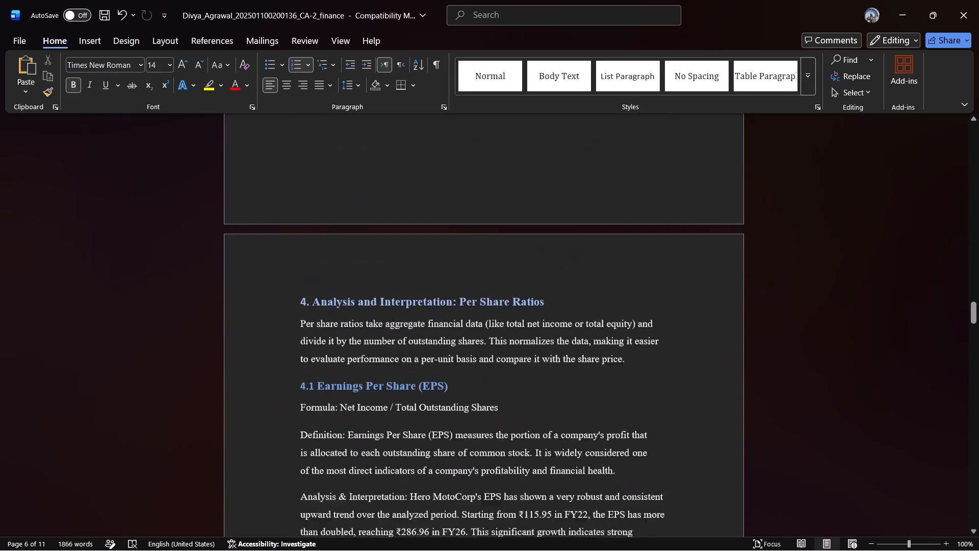
{"action": "scroll", "coordinate": [815, 414], "scroll_direction": "down", "scroll_amount": 5}
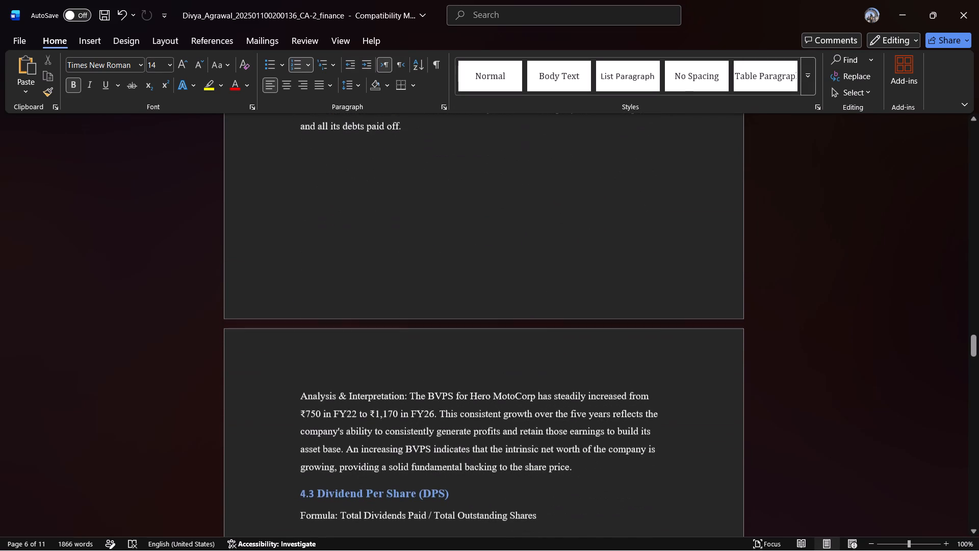
Remove the break after the 4.2 Book Value Per Share definition so its Analysis & Interpretation text runs on directly from it.
{"action": "scroll", "coordinate": [815, 414], "scroll_direction": "down", "scroll_amount": 1}
{"action": "left_click", "coordinate": [303, 383]}
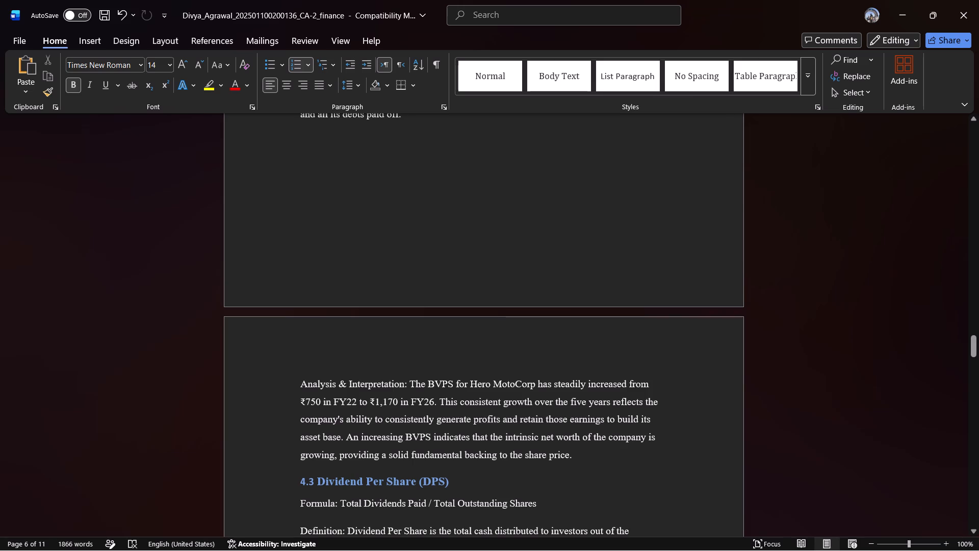
{"action": "key", "text": "BackSpace"}
{"action": "key", "text": "BackSpace"}
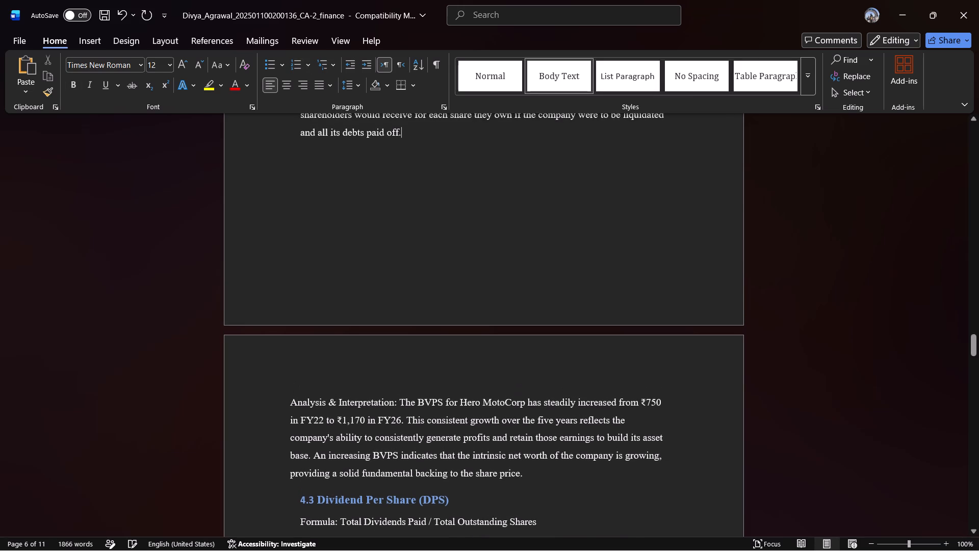
{"action": "key", "text": "BackSpace"}
{"action": "key", "text": "Delete"}
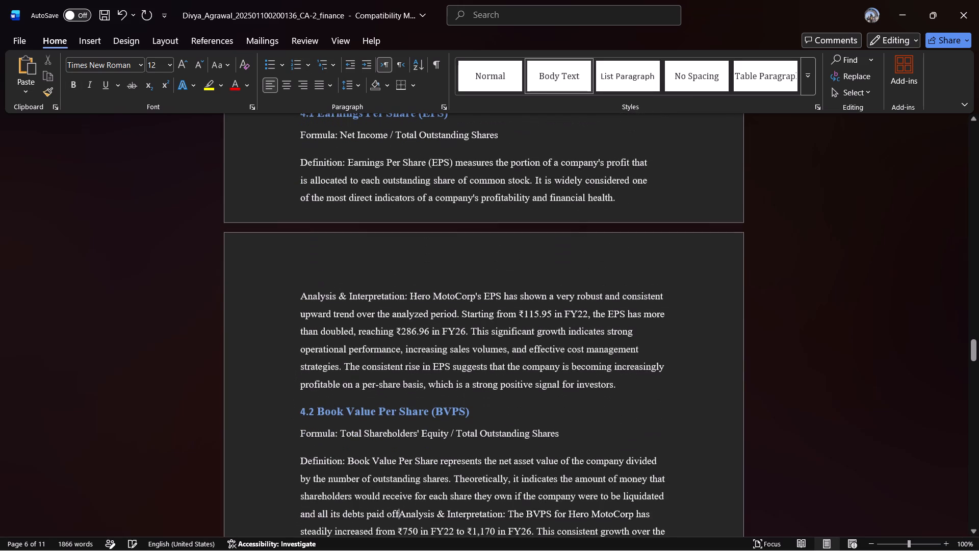
Check the page flow of sections 3 and 4, including the gap where the financial summary table splits across pages.
{"action": "scroll", "coordinate": [303, 383], "scroll_direction": "down", "scroll_amount": 3}
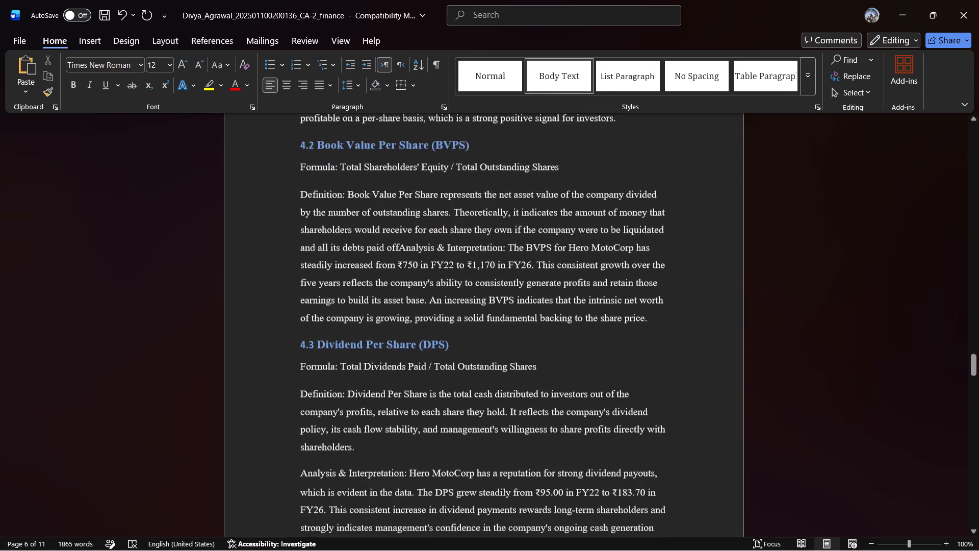
{"action": "scroll", "coordinate": [303, 383], "scroll_direction": "down", "scroll_amount": 3}
{"action": "scroll", "coordinate": [303, 383], "scroll_direction": "up", "scroll_amount": 3}
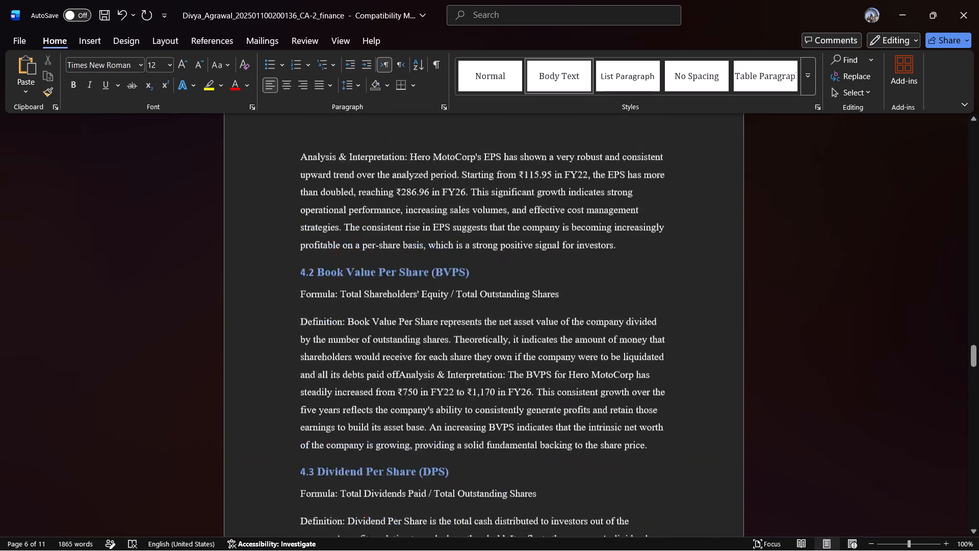
{"action": "scroll", "coordinate": [303, 383], "scroll_direction": "up", "scroll_amount": 3}
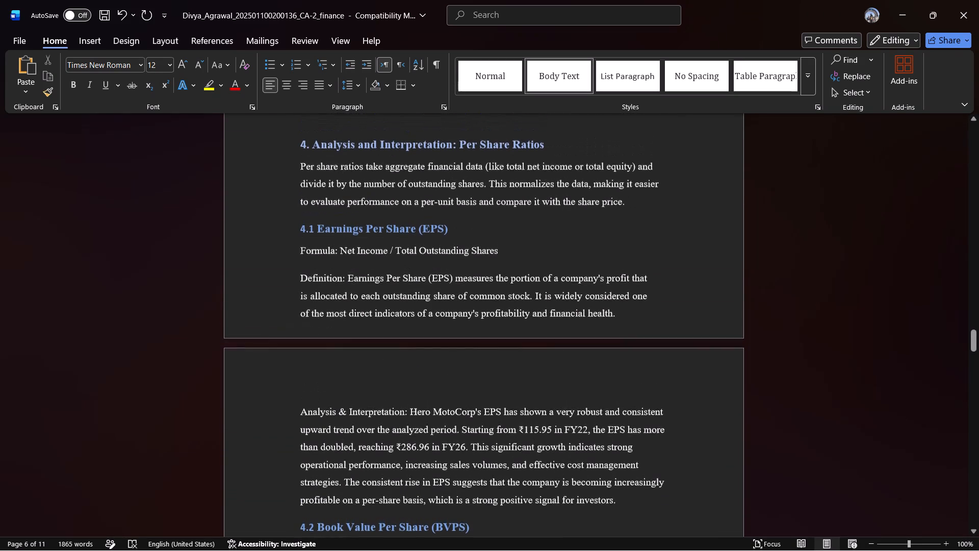
{"action": "scroll", "coordinate": [303, 383], "scroll_direction": "up", "scroll_amount": 4}
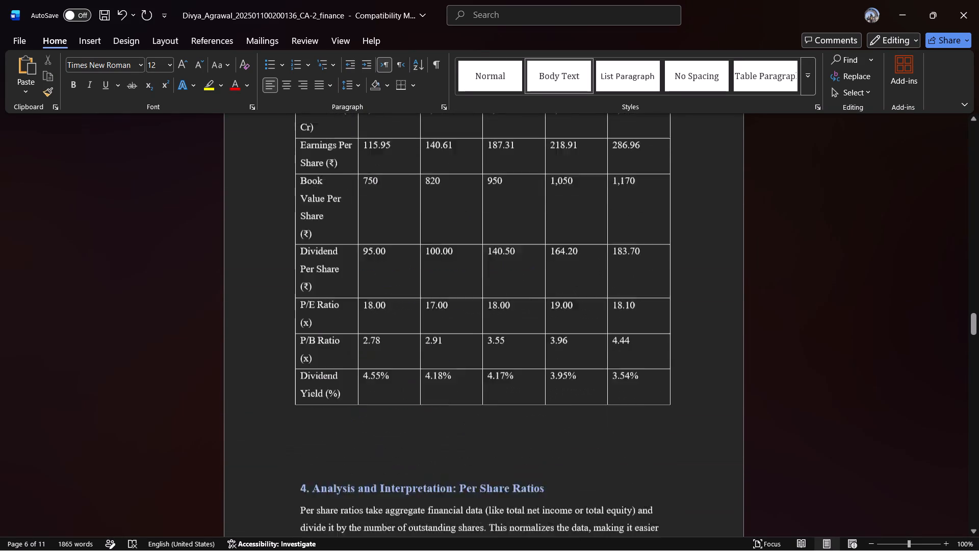
{"action": "scroll", "coordinate": [303, 383], "scroll_direction": "up", "scroll_amount": 6}
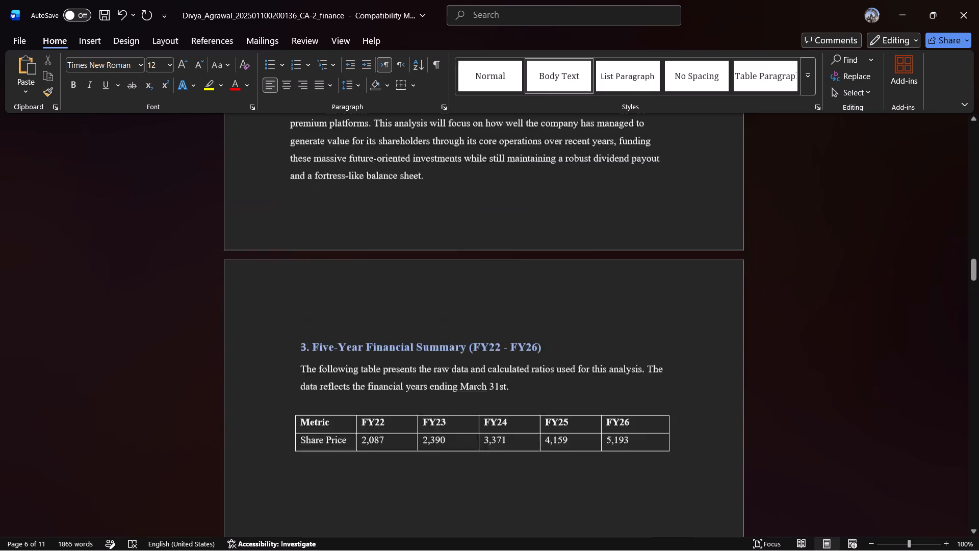
{"action": "scroll", "coordinate": [303, 383], "scroll_direction": "up", "scroll_amount": 1}
{"action": "scroll", "coordinate": [303, 383], "scroll_direction": "down", "scroll_amount": 3}
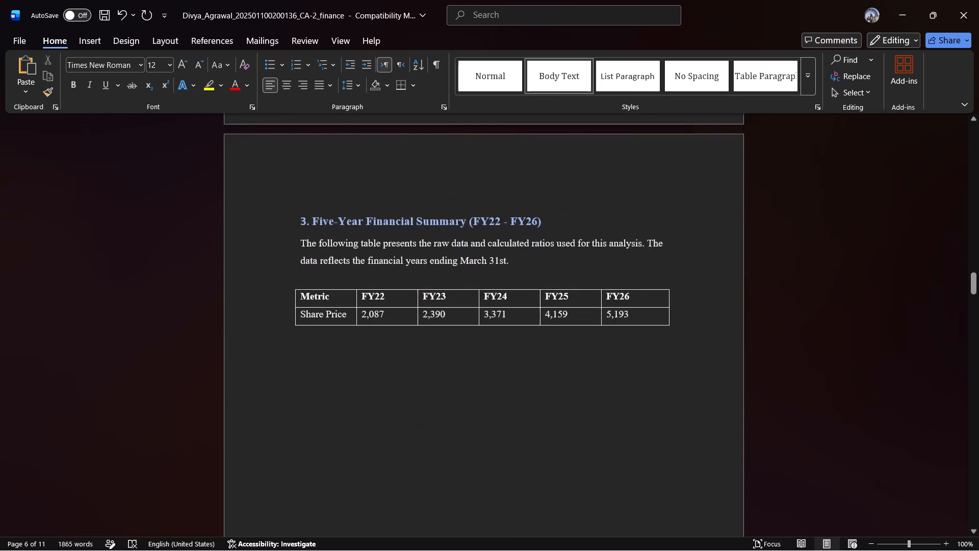
{"action": "scroll", "coordinate": [328, 343], "scroll_direction": "down", "scroll_amount": 5}
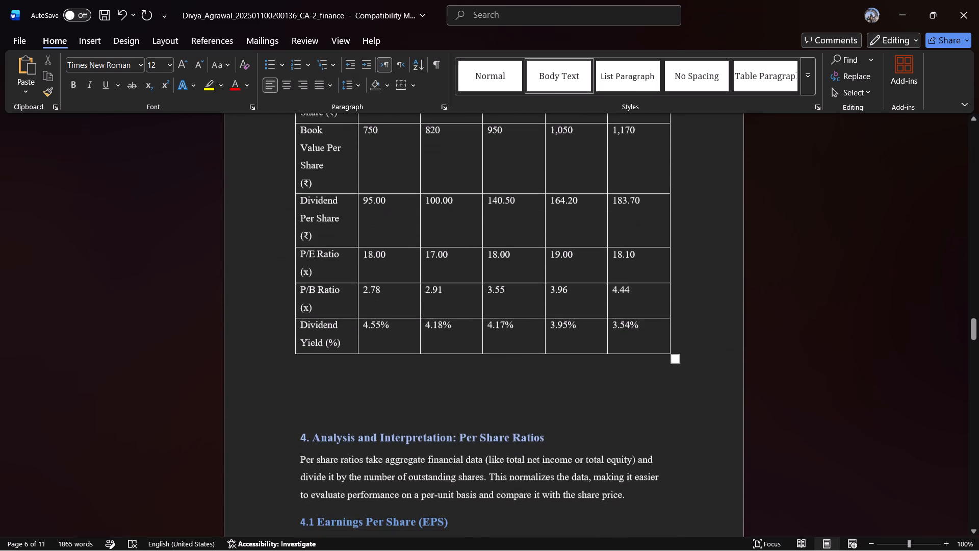
{"action": "scroll", "coordinate": [328, 343], "scroll_direction": "down", "scroll_amount": 1}
{"action": "scroll", "coordinate": [328, 343], "scroll_direction": "up", "scroll_amount": 4}
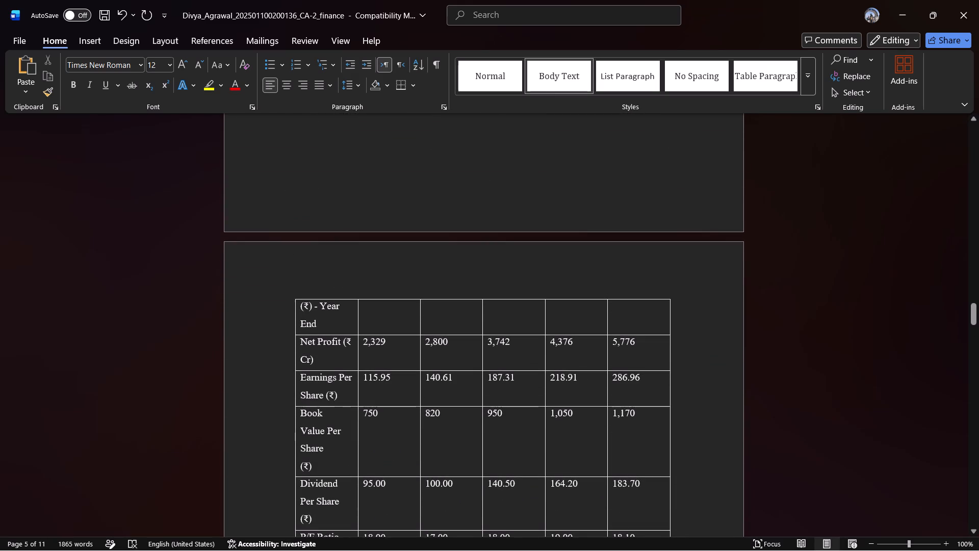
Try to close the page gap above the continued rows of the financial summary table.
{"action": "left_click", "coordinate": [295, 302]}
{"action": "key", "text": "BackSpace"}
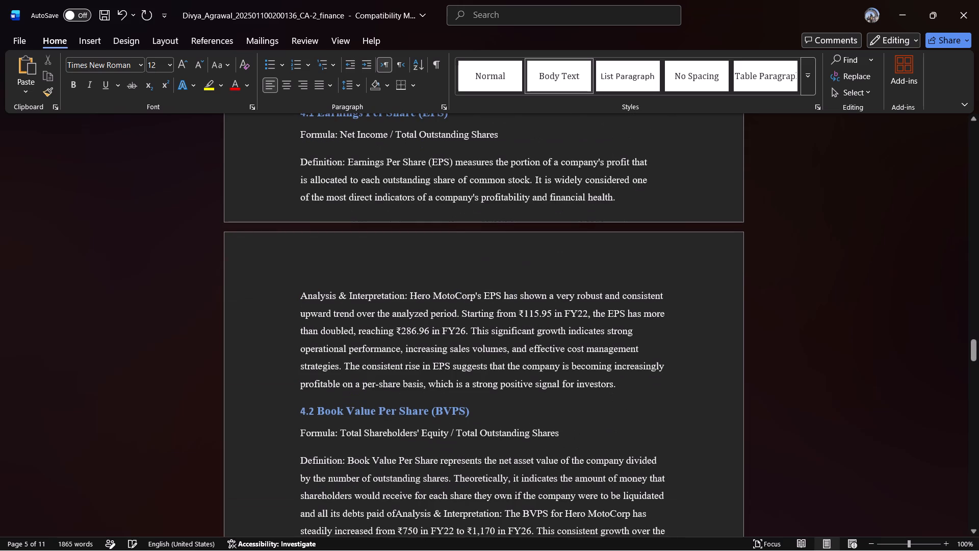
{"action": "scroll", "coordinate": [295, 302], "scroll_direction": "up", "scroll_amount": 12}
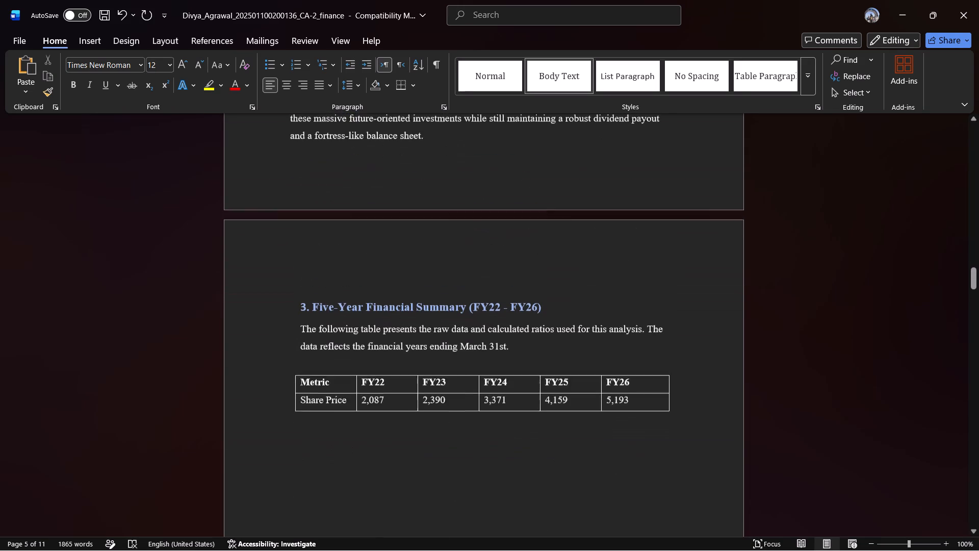
Join the split 5.2 Price to Book definition by removing the break after "market value" and adding a space before "the company".
{"action": "scroll", "coordinate": [538, 484], "scroll_direction": "down", "scroll_amount": 2}
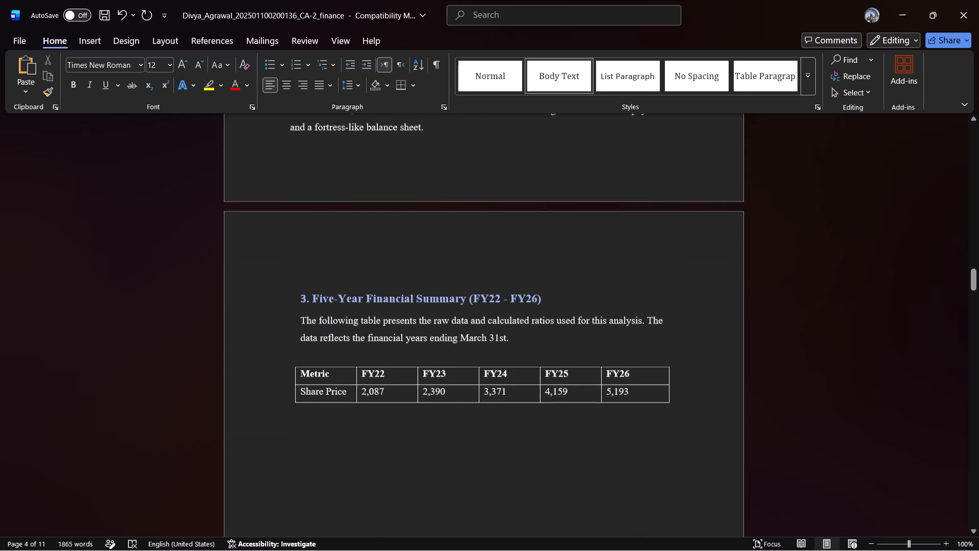
{"action": "scroll", "coordinate": [538, 484], "scroll_direction": "down", "scroll_amount": 6}
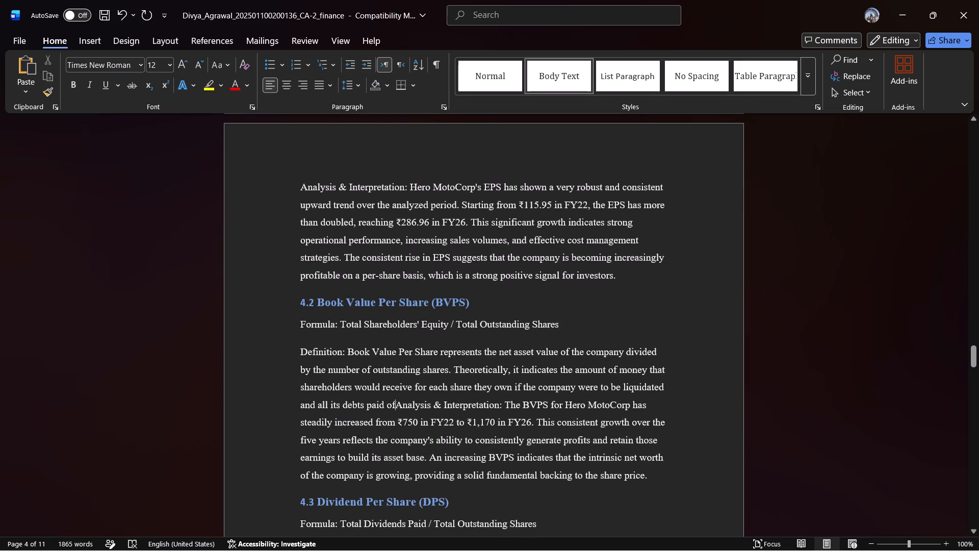
{"action": "scroll", "coordinate": [538, 484], "scroll_direction": "down", "scroll_amount": 5}
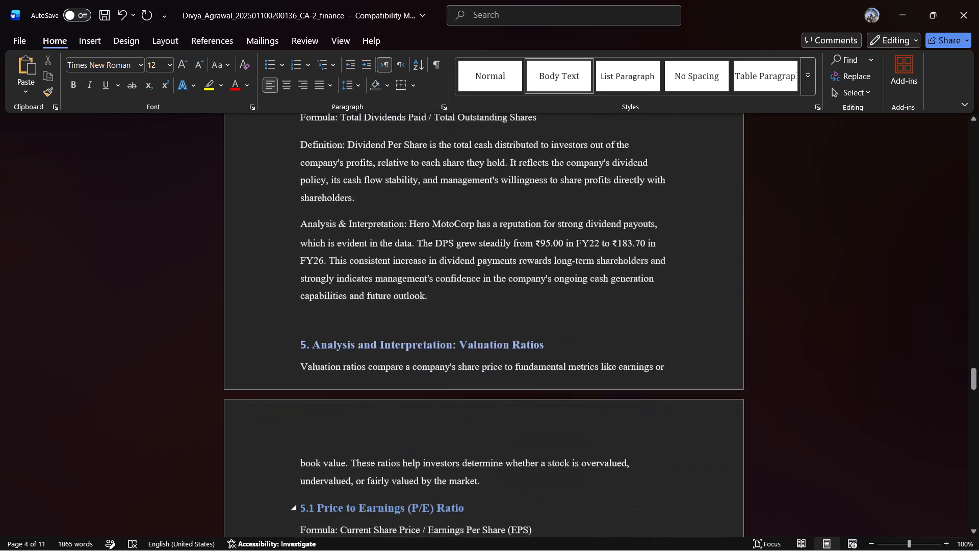
{"action": "scroll", "coordinate": [538, 484], "scroll_direction": "down", "scroll_amount": 1}
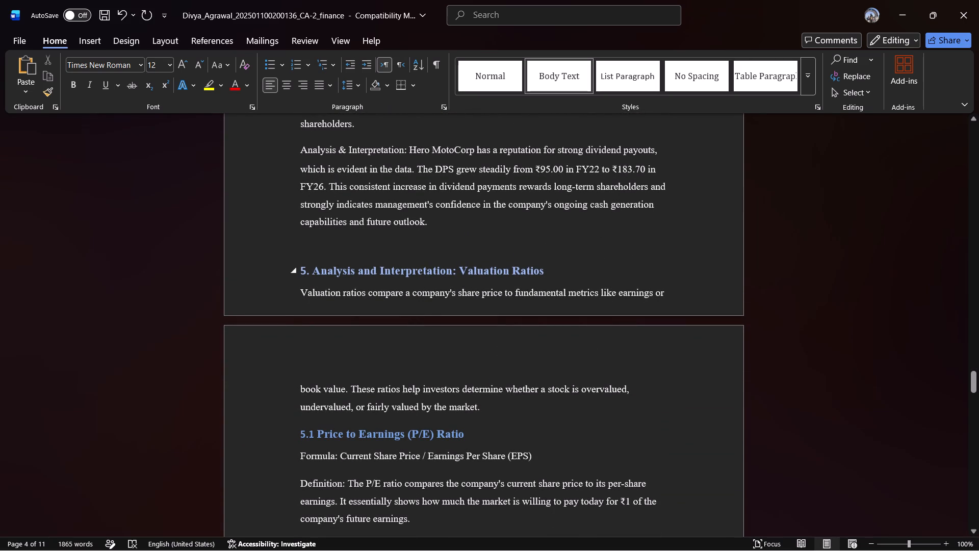
{"action": "scroll", "coordinate": [369, 441], "scroll_direction": "down", "scroll_amount": 5}
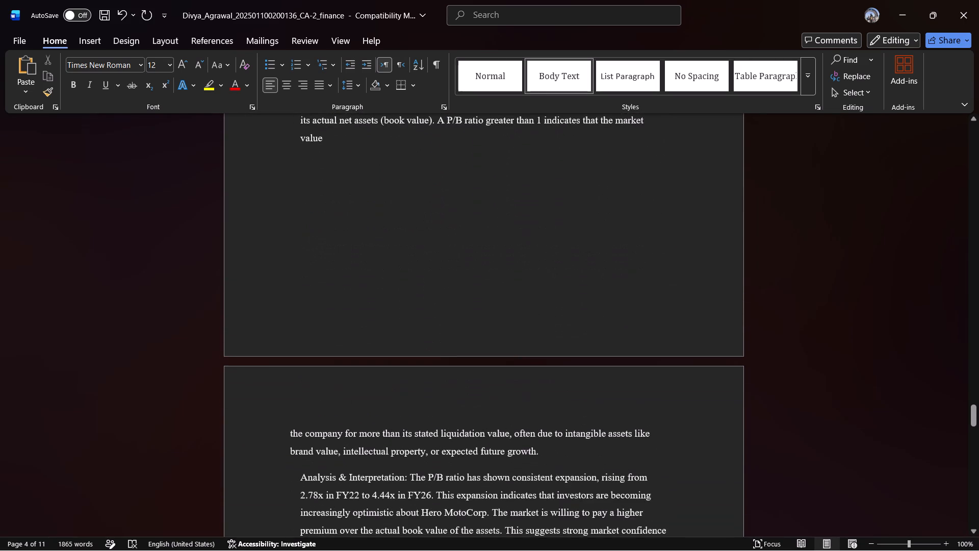
{"action": "scroll", "coordinate": [369, 441], "scroll_direction": "down", "scroll_amount": 1}
{"action": "left_click", "coordinate": [337, 132]}
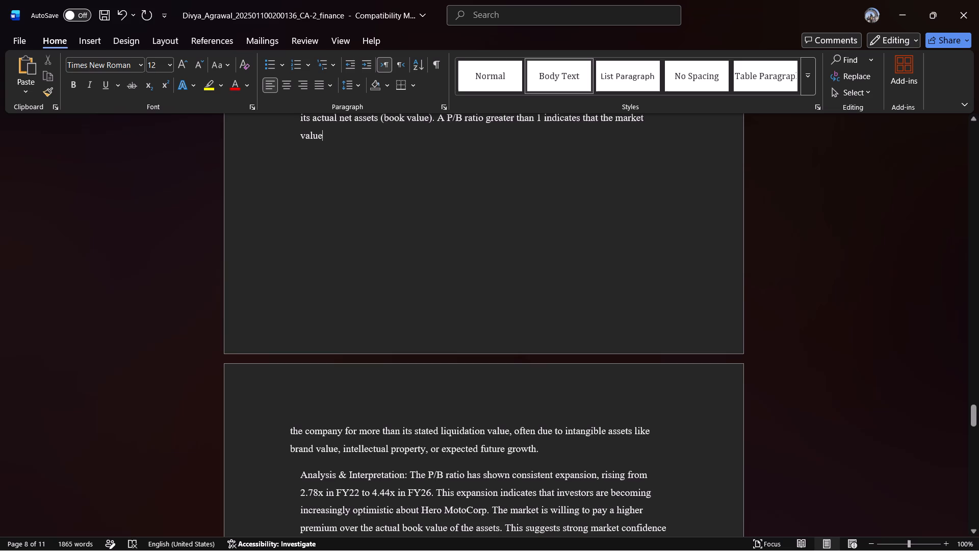
{"action": "key", "text": "Delete"}
{"action": "key", "text": "space"}
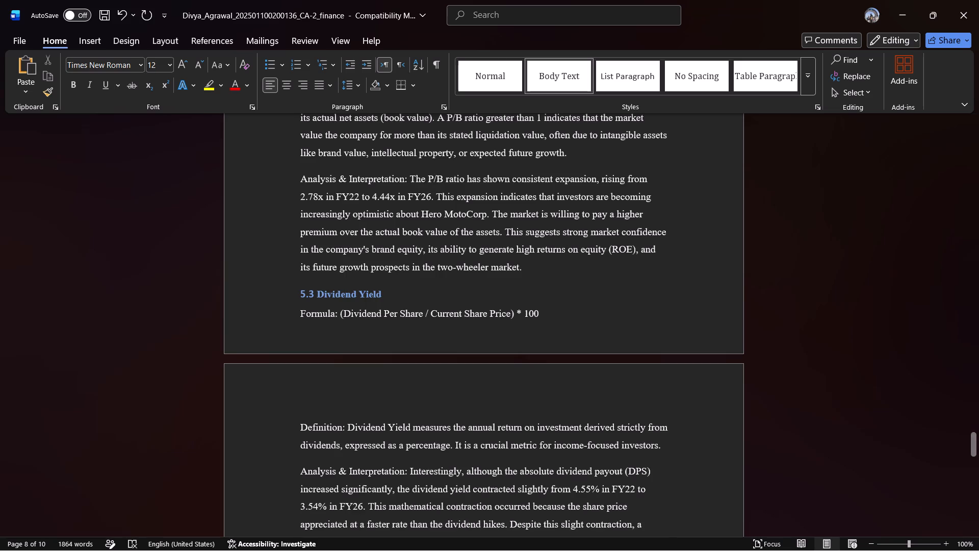
Remove the page break after the Conclusion's last paragraph so the section 7 Annexure follows on the same page.
{"action": "scroll", "coordinate": [333, 329], "scroll_direction": "down", "scroll_amount": 2}
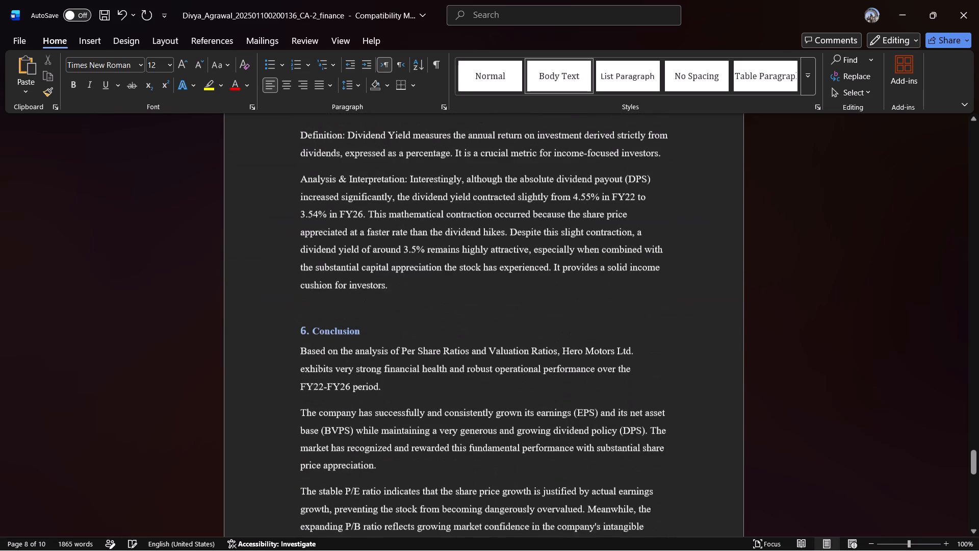
{"action": "scroll", "coordinate": [325, 348], "scroll_direction": "down", "scroll_amount": 3}
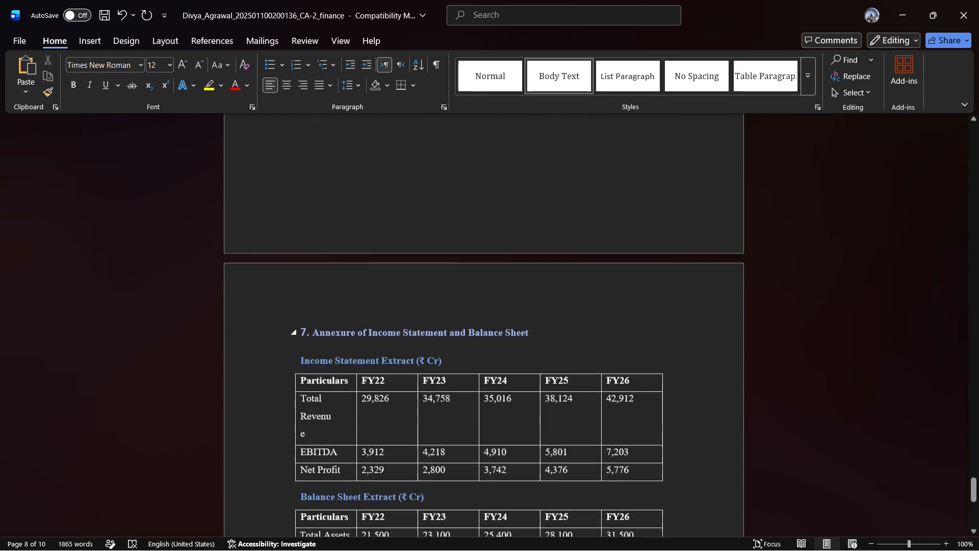
{"action": "scroll", "coordinate": [356, 334], "scroll_direction": "up", "scroll_amount": 1}
{"action": "left_click", "coordinate": [662, 222]}
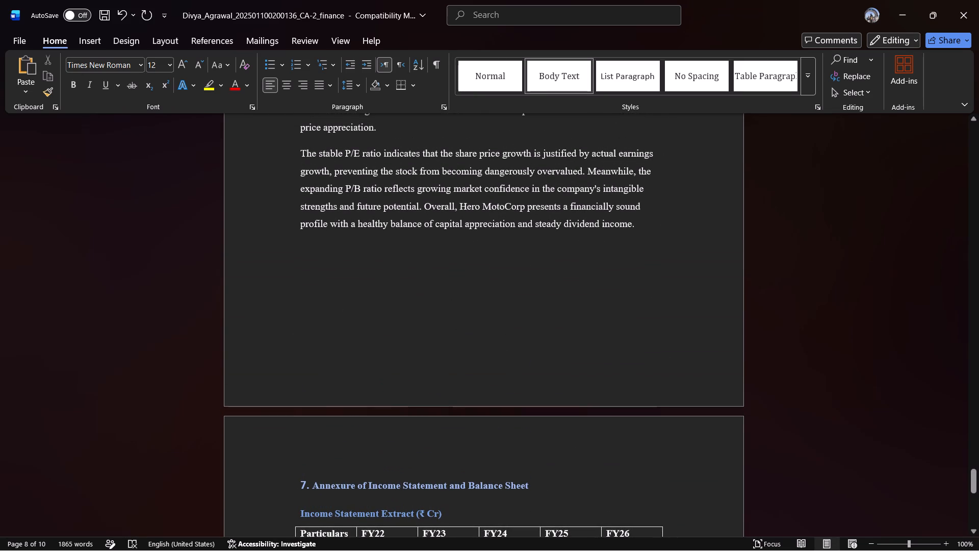
{"action": "key", "text": "Delete"}
Add a blank line after the 4.3 analysis paragraph so the section 5 Valuation Ratios heading starts on a new page.
{"action": "scroll", "coordinate": [662, 222], "scroll_direction": "down", "scroll_amount": 4}
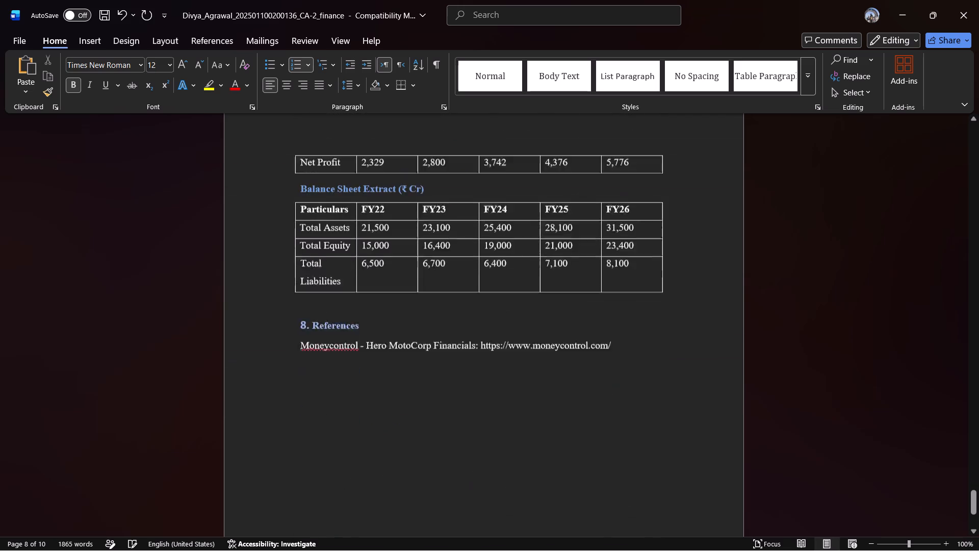
{"action": "scroll", "coordinate": [617, 346], "scroll_direction": "down", "scroll_amount": 4}
{"action": "scroll", "coordinate": [617, 346], "scroll_direction": "up", "scroll_amount": 2}
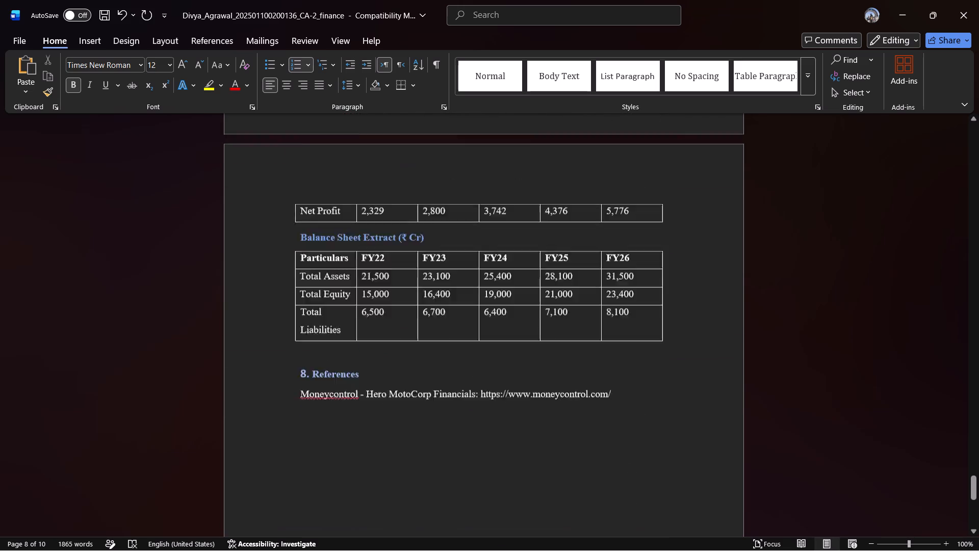
{"action": "scroll", "coordinate": [617, 346], "scroll_direction": "up", "scroll_amount": 5}
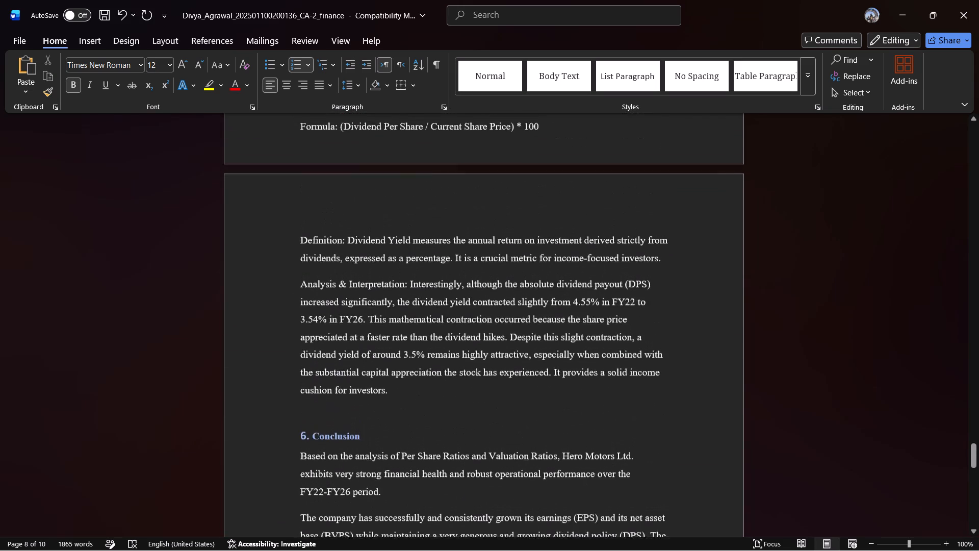
{"action": "scroll", "coordinate": [617, 346], "scroll_direction": "up", "scroll_amount": 3}
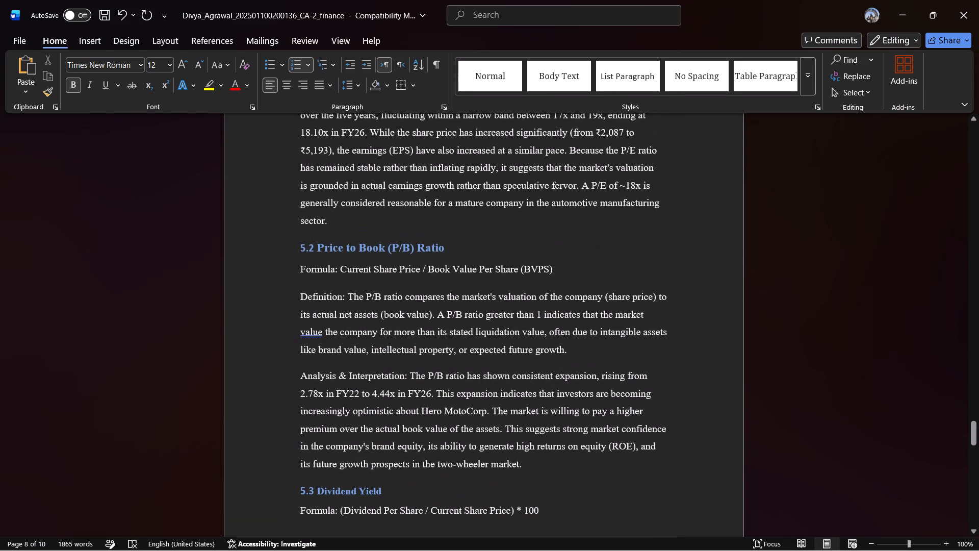
{"action": "scroll", "coordinate": [568, 451], "scroll_direction": "up", "scroll_amount": 2}
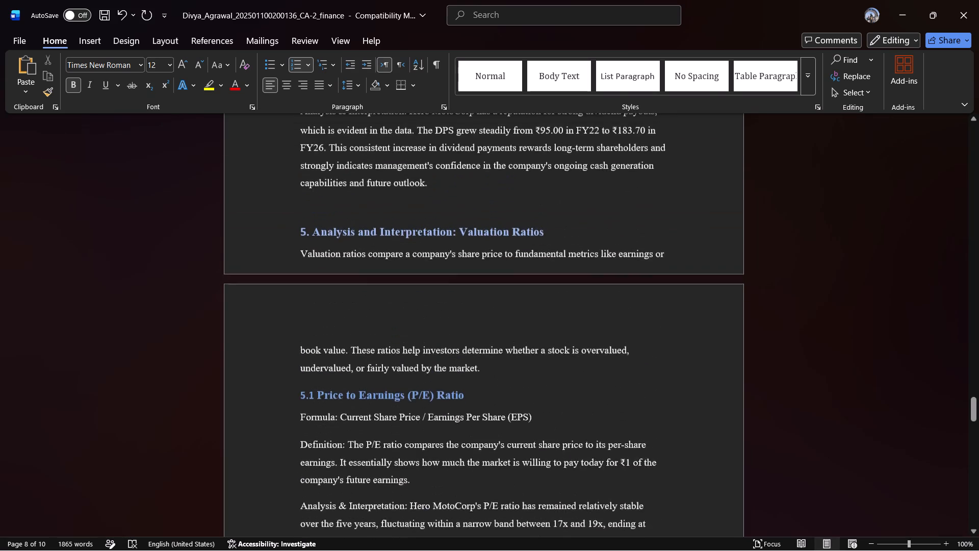
{"action": "scroll", "coordinate": [568, 451], "scroll_direction": "up", "scroll_amount": 1}
{"action": "left_click", "coordinate": [426, 384]}
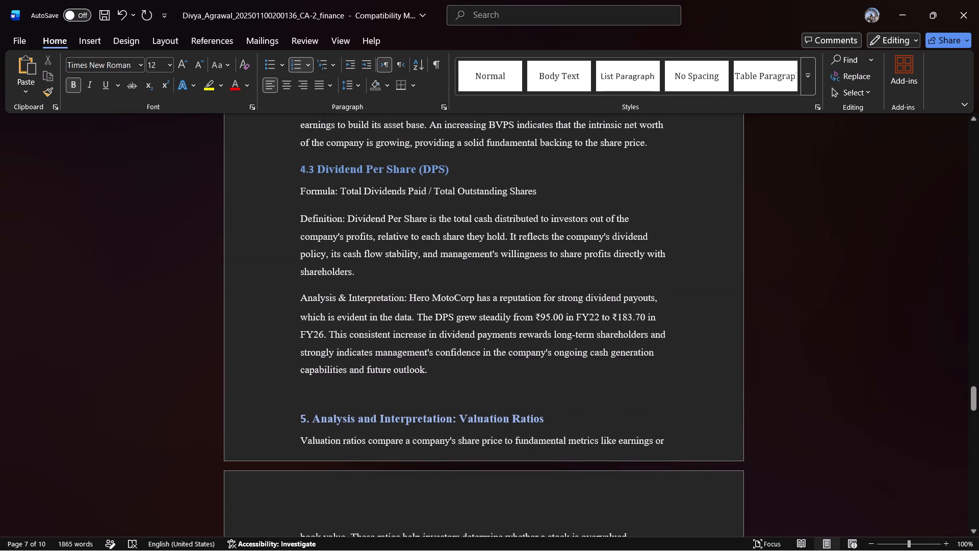
{"action": "key", "text": "Return"}
Check the page flow from section 5 through the Conclusion, including where 5.3 Dividend Yield breaks across pages.
{"action": "scroll", "coordinate": [426, 384], "scroll_direction": "down", "scroll_amount": 1}
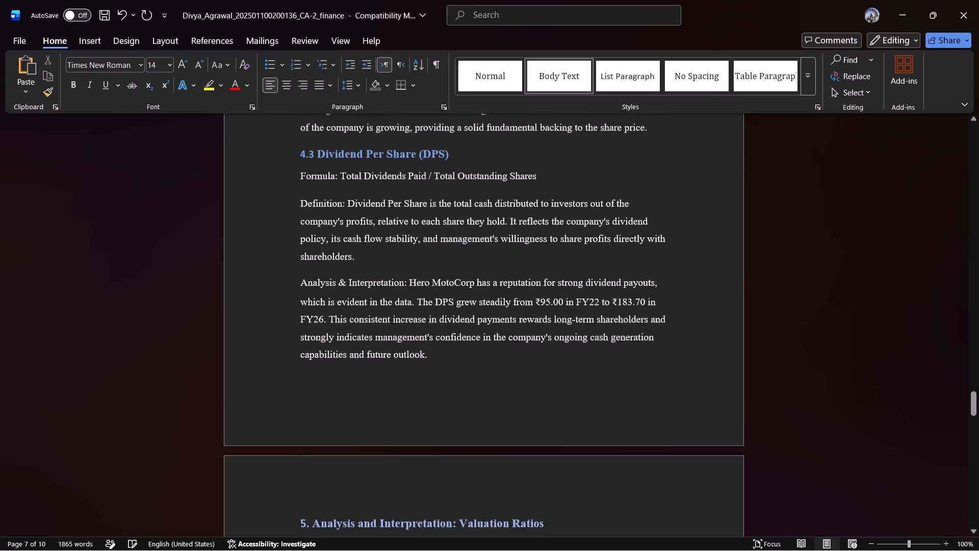
{"action": "scroll", "coordinate": [426, 384], "scroll_direction": "down", "scroll_amount": 9}
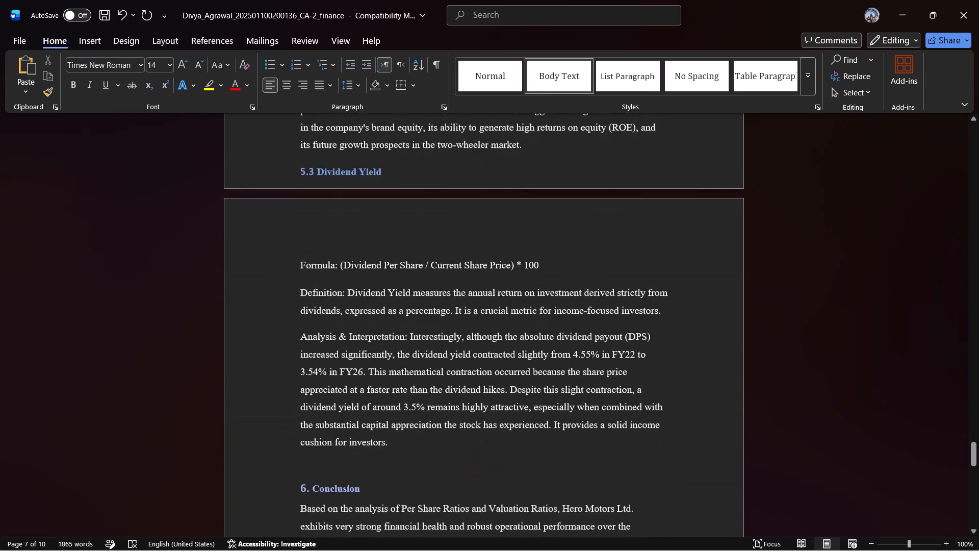
{"action": "scroll", "coordinate": [426, 384], "scroll_direction": "down", "scroll_amount": 4}
{"action": "scroll", "coordinate": [426, 384], "scroll_direction": "up", "scroll_amount": 7}
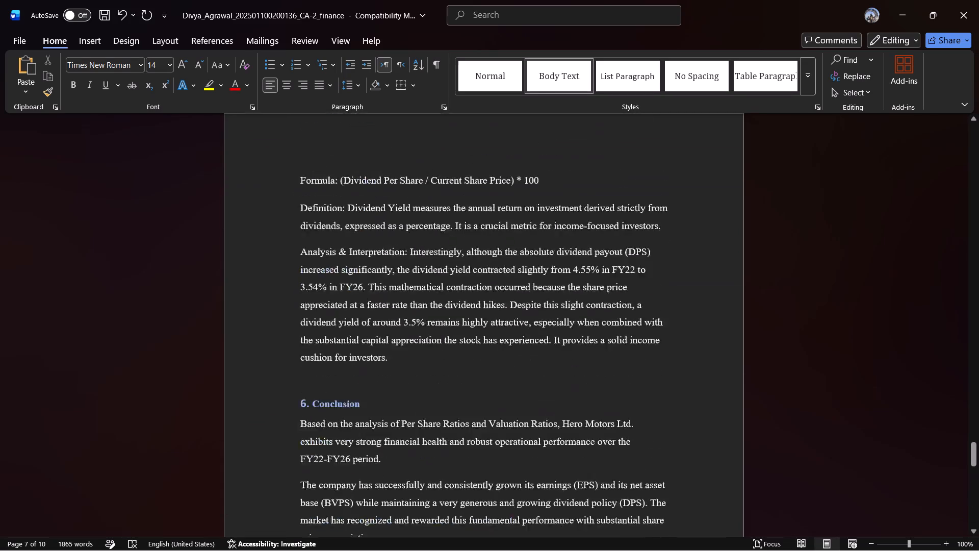
{"action": "scroll", "coordinate": [426, 384], "scroll_direction": "up", "scroll_amount": 5}
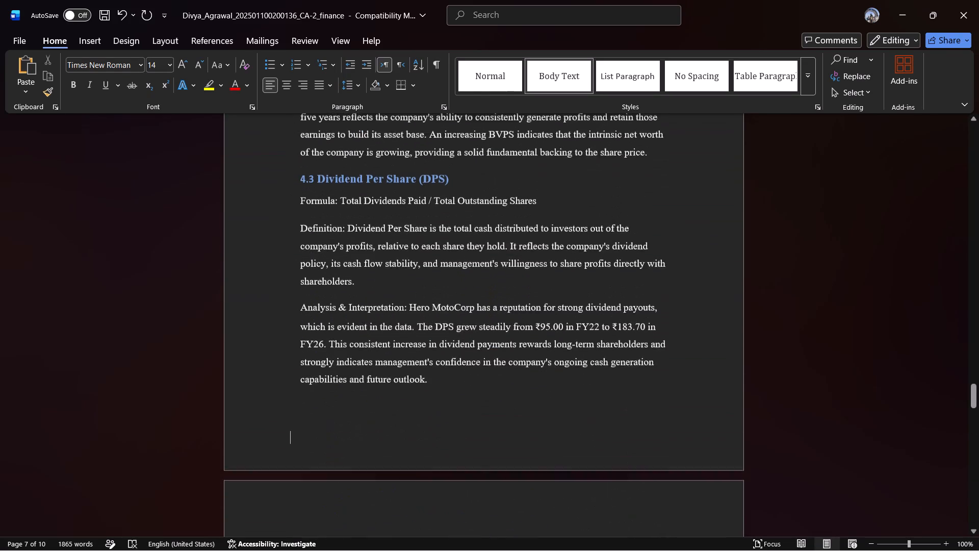
Remove the extra blank space between the five-year financial summary table and the section 4 Per Share Ratios heading.
{"action": "scroll", "coordinate": [426, 384], "scroll_direction": "up", "scroll_amount": 5}
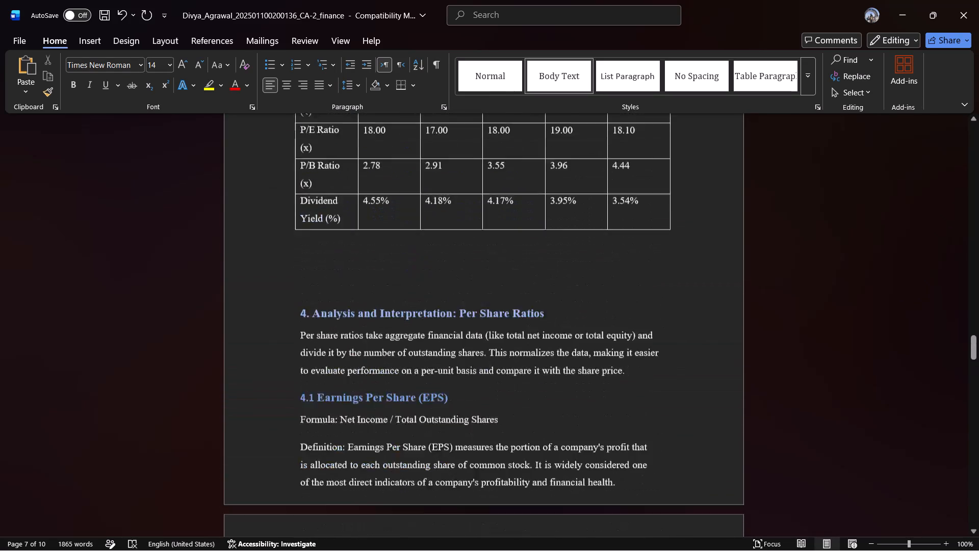
{"action": "scroll", "coordinate": [426, 384], "scroll_direction": "up", "scroll_amount": 2}
{"action": "scroll", "coordinate": [426, 384], "scroll_direction": "down", "scroll_amount": 2}
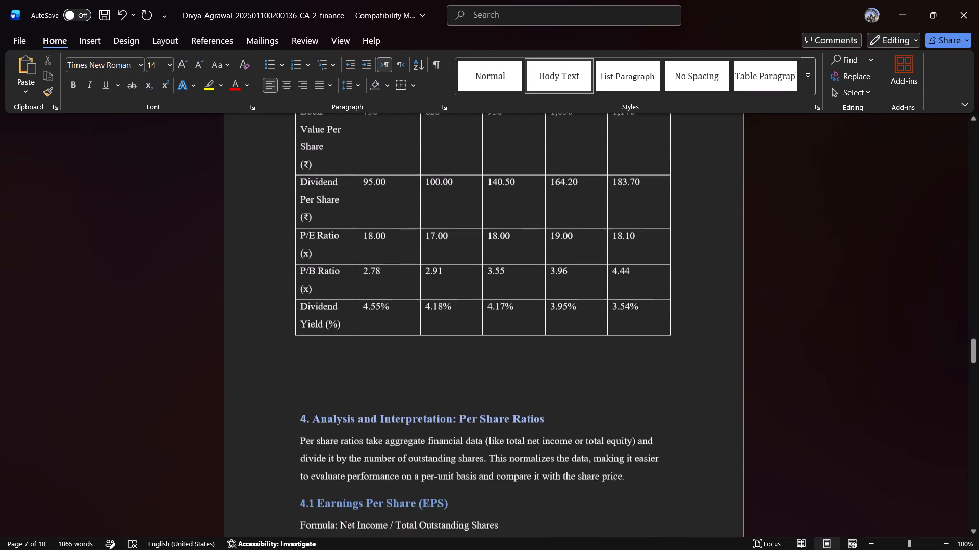
{"action": "left_click", "coordinate": [393, 355]}
{"action": "key", "text": "BackSpace"}
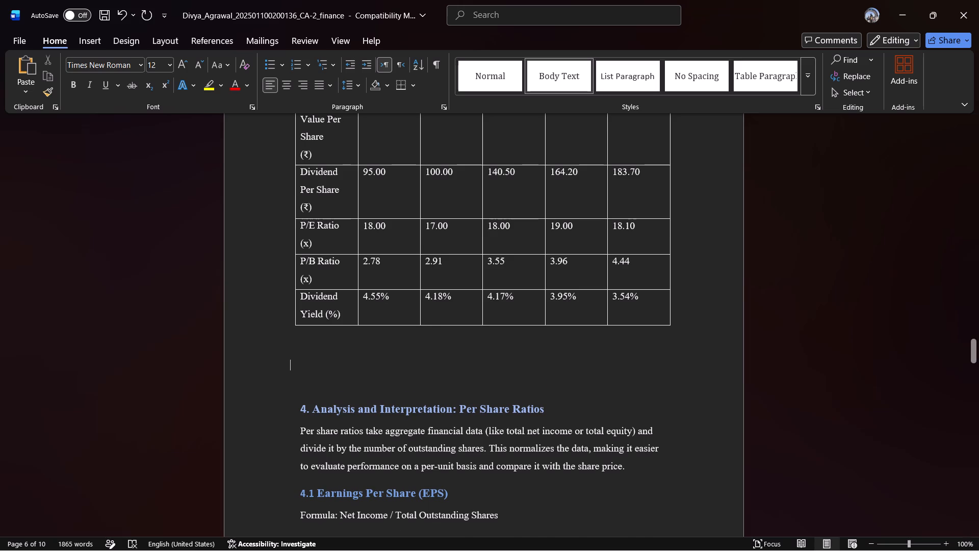
{"action": "key", "text": "BackSpace"}
Remove the break after the Share Price row so the rest of the financial summary table follows directly beneath it.
{"action": "scroll", "coordinate": [393, 355], "scroll_direction": "up", "scroll_amount": 2}
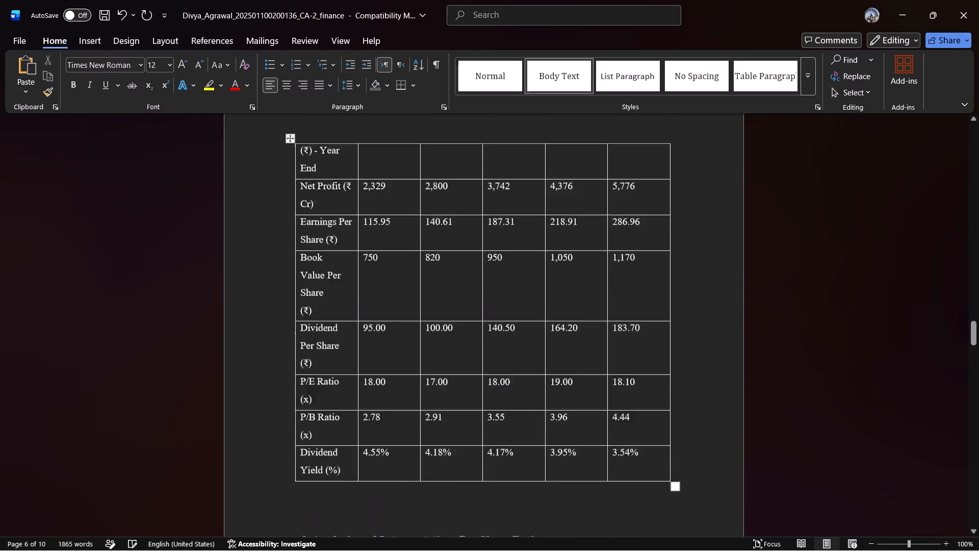
{"action": "scroll", "coordinate": [393, 355], "scroll_direction": "up", "scroll_amount": 1}
{"action": "left_click", "coordinate": [293, 381]}
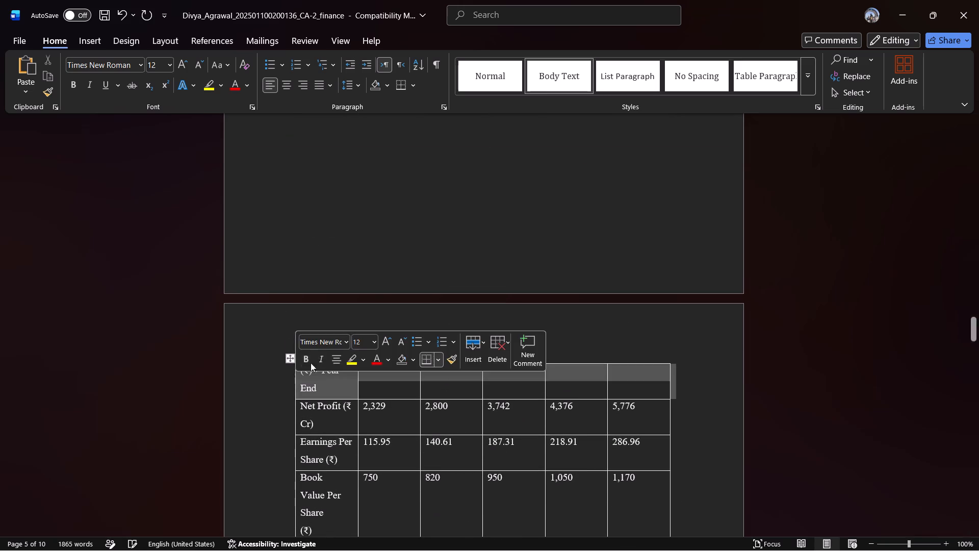
{"action": "left_click", "coordinate": [443, 242]}
{"action": "scroll", "coordinate": [496, 407], "scroll_direction": "up", "scroll_amount": 5}
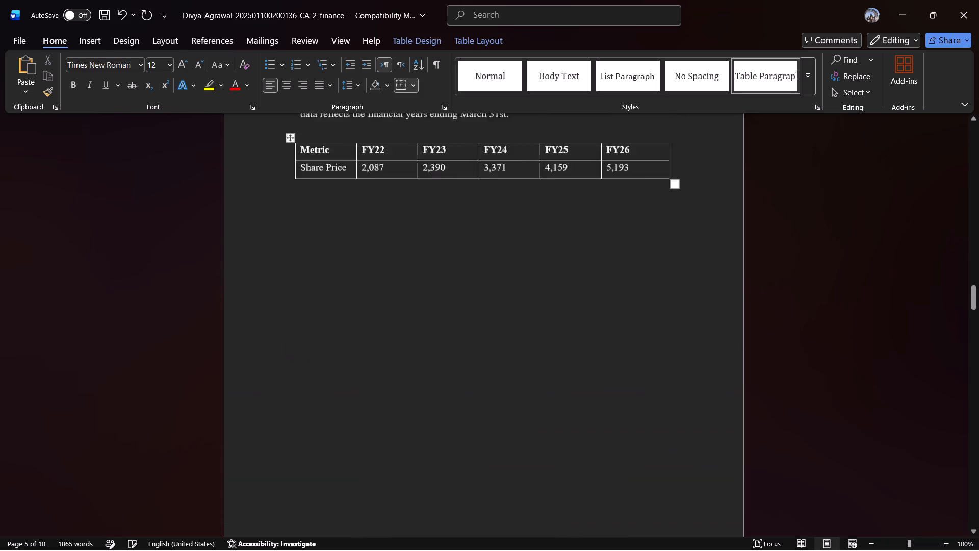
{"action": "scroll", "coordinate": [496, 407], "scroll_direction": "up", "scroll_amount": 1}
{"action": "left_click", "coordinate": [694, 407]}
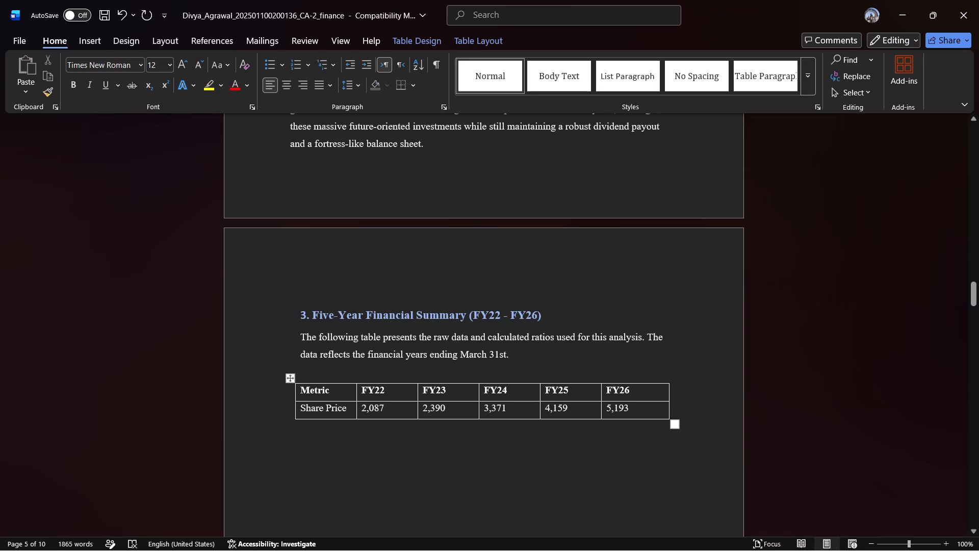
{"action": "key", "text": "Delete"}
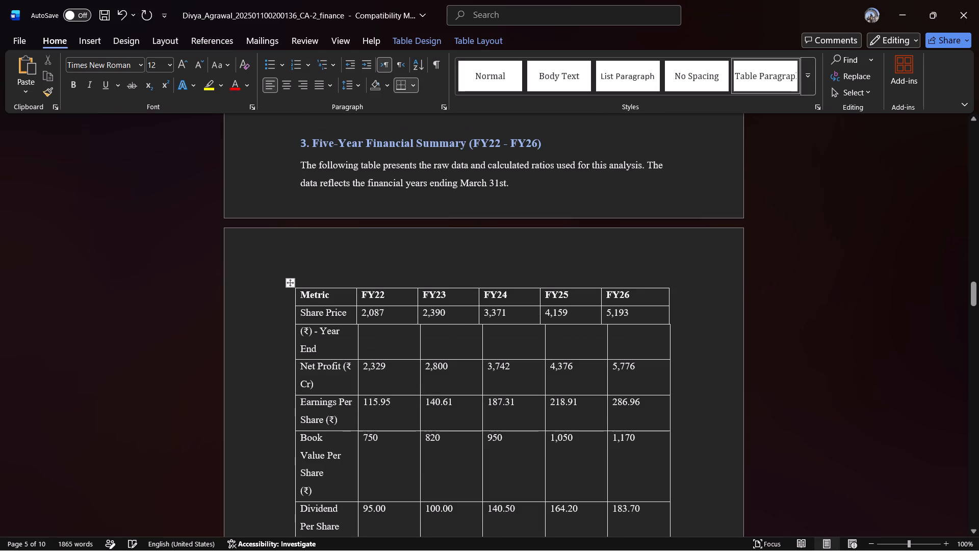
Add blank lines after the Conclusion's last paragraph so the section 7 Annexure heading starts on a new page with its table.
{"action": "scroll", "coordinate": [694, 407], "scroll_direction": "down", "scroll_amount": 2}
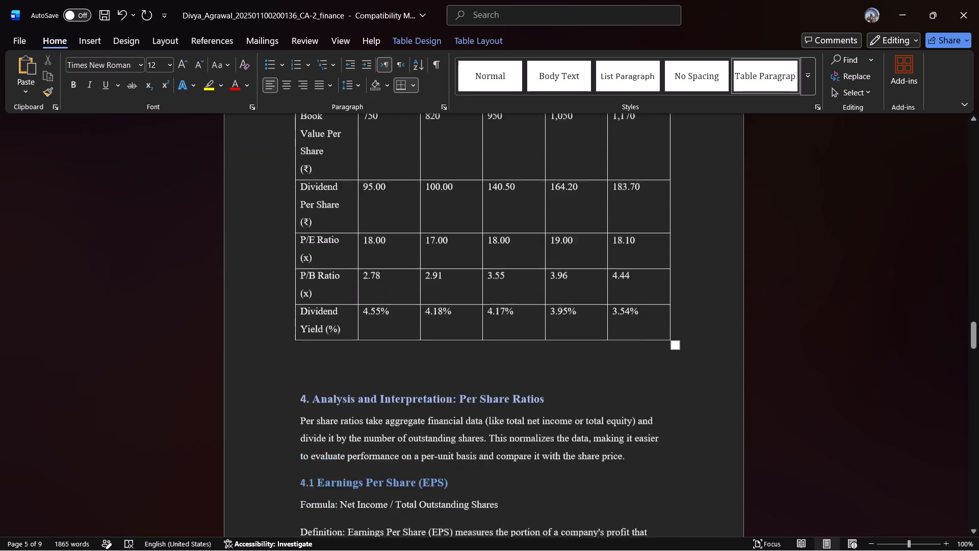
{"action": "scroll", "coordinate": [694, 407], "scroll_direction": "down", "scroll_amount": 5}
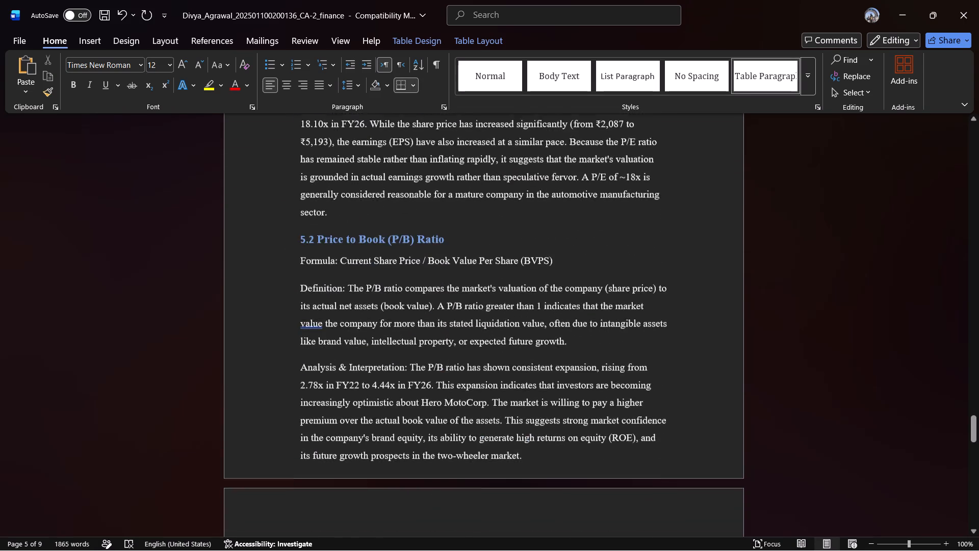
{"action": "scroll", "coordinate": [694, 407], "scroll_direction": "down", "scroll_amount": 3}
{"action": "scroll", "coordinate": [694, 407], "scroll_direction": "up", "scroll_amount": 2}
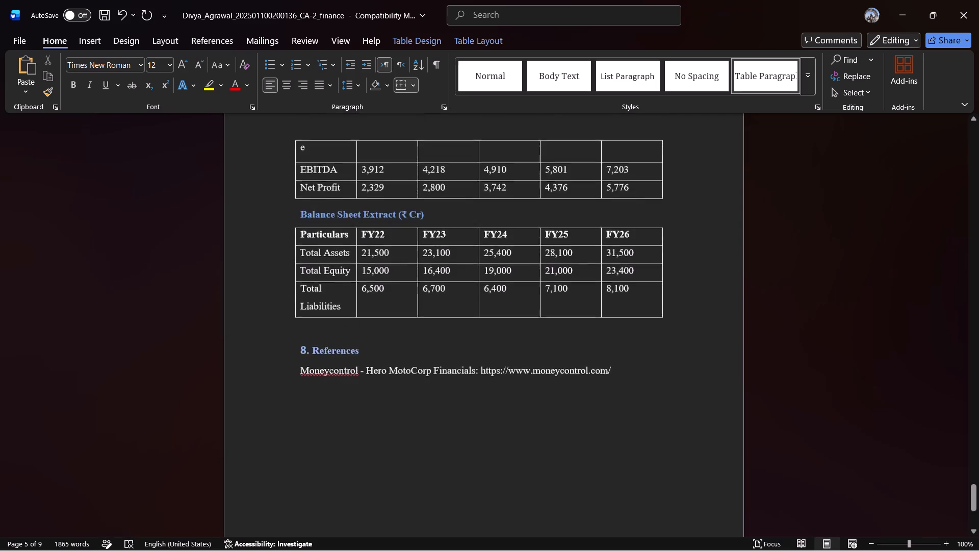
{"action": "scroll", "coordinate": [694, 407], "scroll_direction": "up", "scroll_amount": 1}
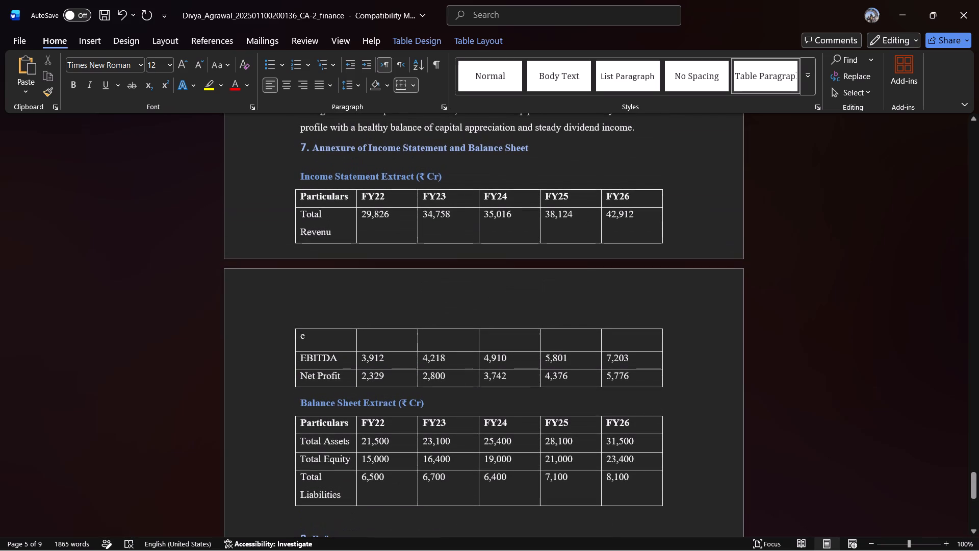
{"action": "left_click", "coordinate": [638, 133]}
{"action": "key", "text": "Return"}
{"action": "key", "text": "Return"}
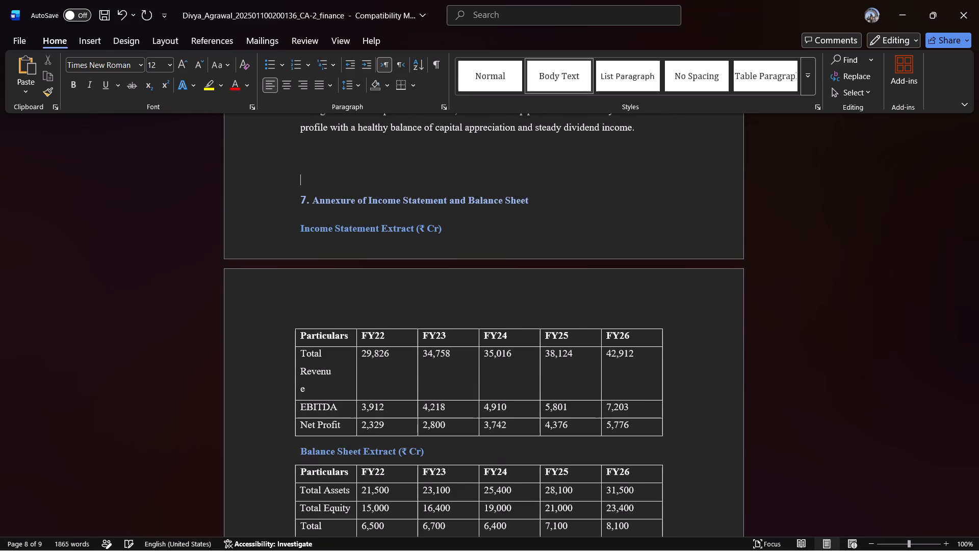
{"action": "key", "text": "Return"}
{"action": "key", "text": "Return"}
Add a blank line above the section 6 Conclusion heading.
{"action": "scroll", "coordinate": [638, 133], "scroll_direction": "up", "scroll_amount": 1}
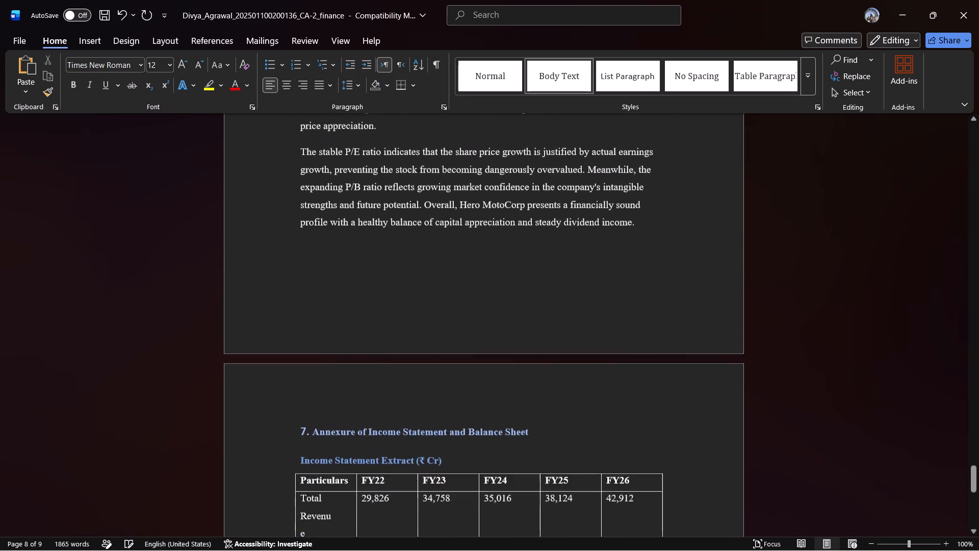
{"action": "scroll", "coordinate": [638, 133], "scroll_direction": "up", "scroll_amount": 1}
{"action": "scroll", "coordinate": [638, 133], "scroll_direction": "down", "scroll_amount": 7}
{"action": "scroll", "coordinate": [638, 133], "scroll_direction": "up", "scroll_amount": 6}
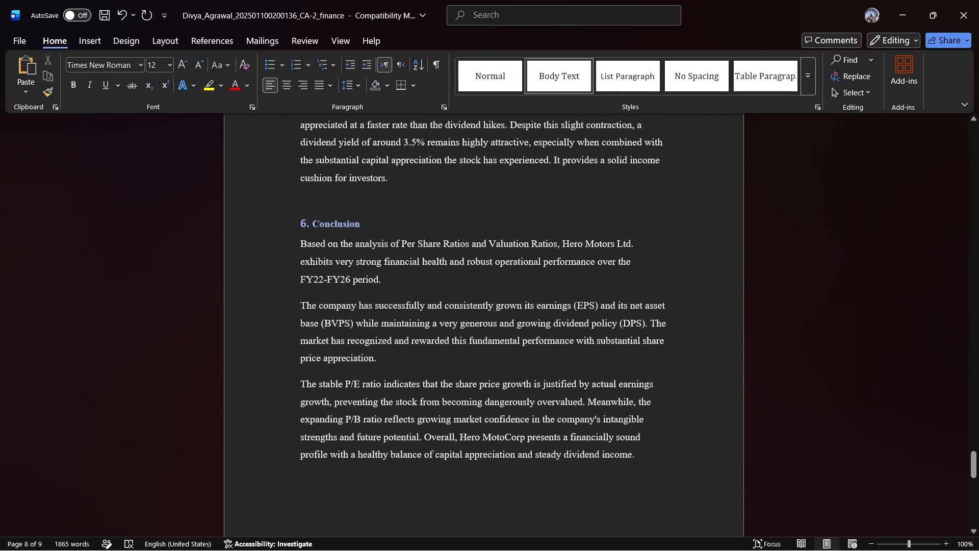
{"action": "left_click", "coordinate": [370, 196]}
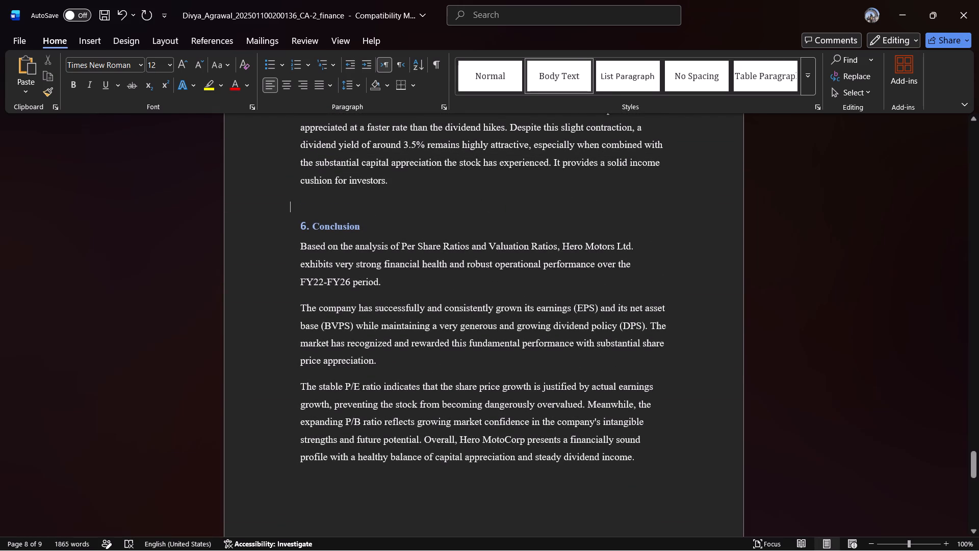
{"action": "key", "text": "Return"}
Insert a blank line between the Definition and the Analysis & Interpretation paragraphs of 5.2 Price to Book Ratio.
{"action": "scroll", "coordinate": [370, 196], "scroll_direction": "down", "scroll_amount": 2}
{"action": "scroll", "coordinate": [370, 196], "scroll_direction": "up", "scroll_amount": 2}
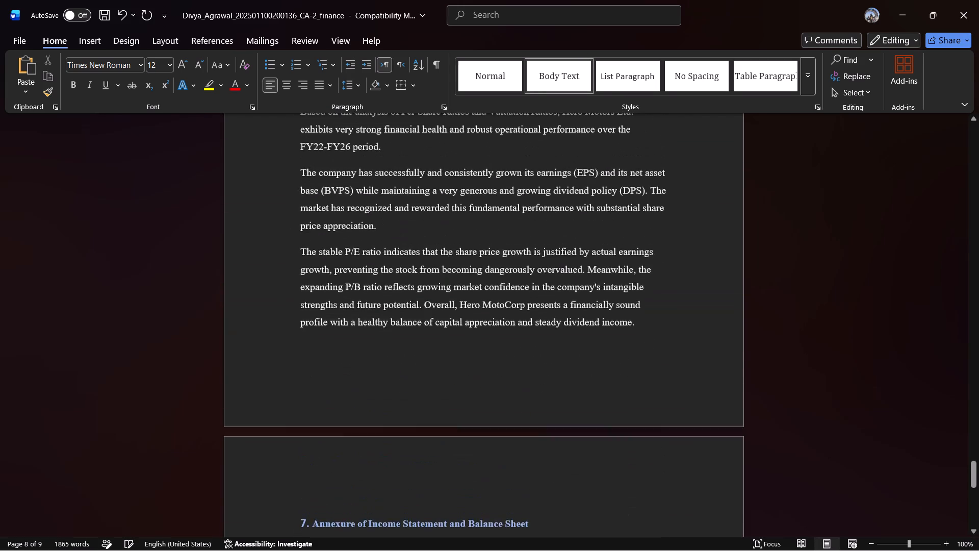
{"action": "scroll", "coordinate": [370, 196], "scroll_direction": "up", "scroll_amount": 3}
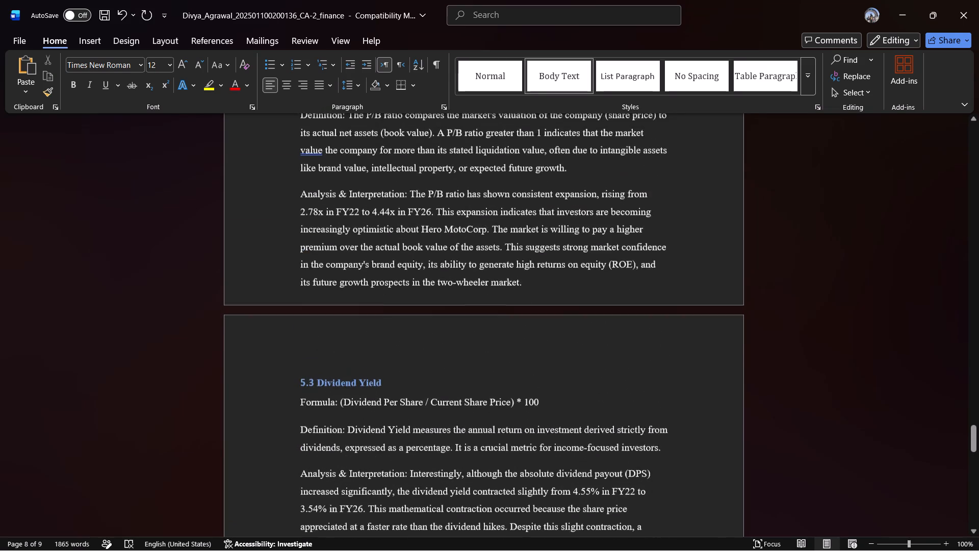
{"action": "scroll", "coordinate": [370, 196], "scroll_direction": "up", "scroll_amount": 1}
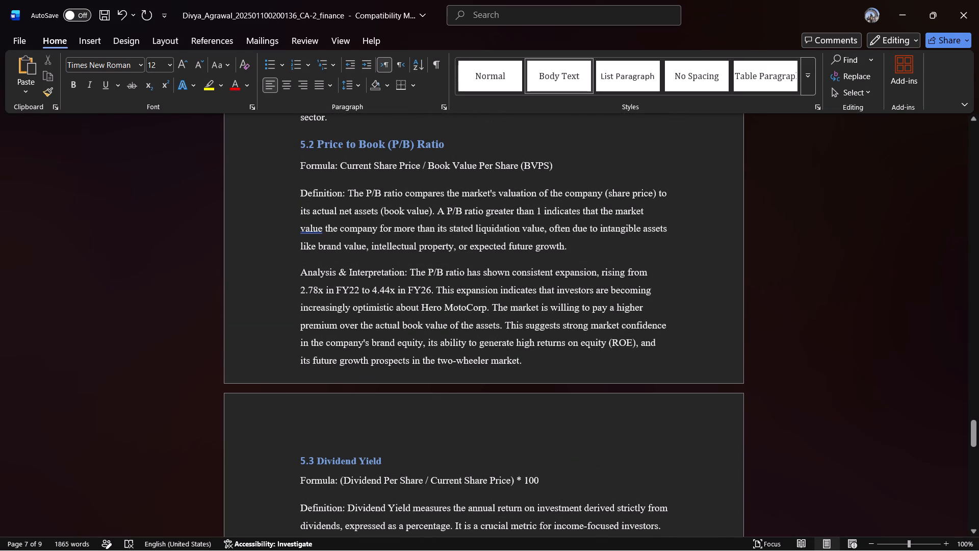
{"action": "left_click", "coordinate": [609, 260]}
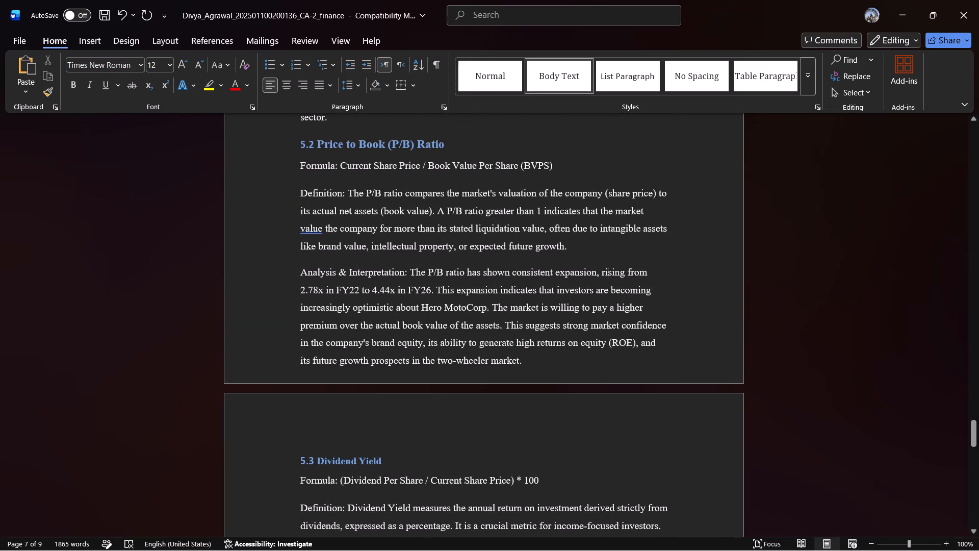
{"action": "left_click", "coordinate": [609, 260]}
{"action": "left_click", "coordinate": [609, 260]}
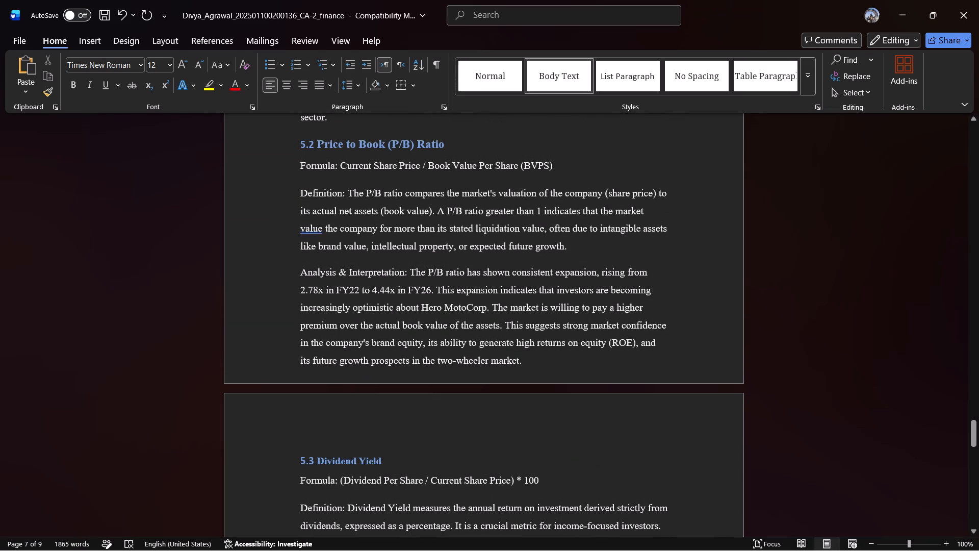
{"action": "left_click", "coordinate": [605, 256]}
{"action": "key", "text": "Return"}
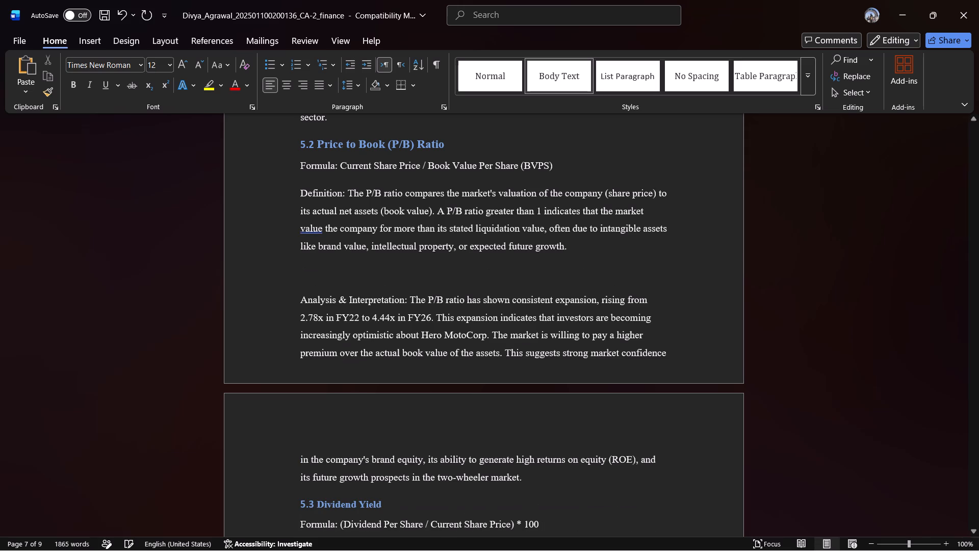
Remove the surplus blank lines above the section 7 Annexure heading so it begins at the top of its page.
{"action": "scroll", "coordinate": [561, 274], "scroll_direction": "down", "scroll_amount": 3}
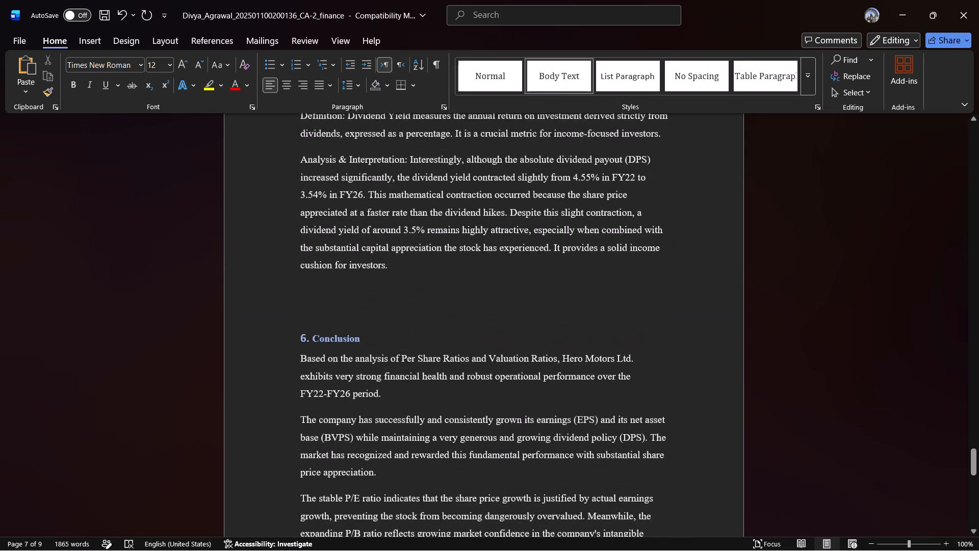
{"action": "scroll", "coordinate": [561, 274], "scroll_direction": "down", "scroll_amount": 3}
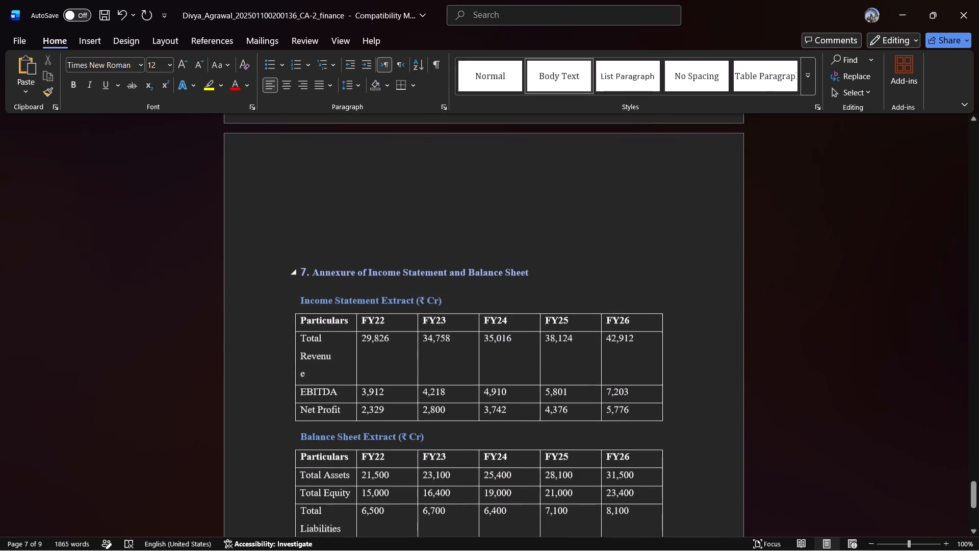
{"action": "left_click", "coordinate": [380, 237]}
{"action": "key", "text": "BackSpace"}
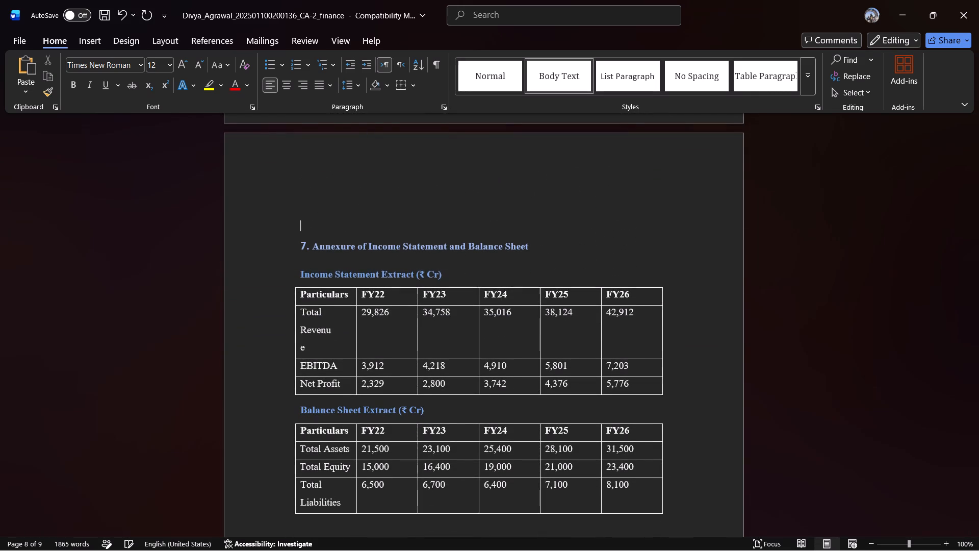
{"action": "key", "text": "BackSpace"}
{"action": "key", "text": "BackSpace"}
Check the page flow from section 8 References back to 5.1 Price to Earnings Ratio.
{"action": "scroll", "coordinate": [380, 237], "scroll_direction": "up", "scroll_amount": 1}
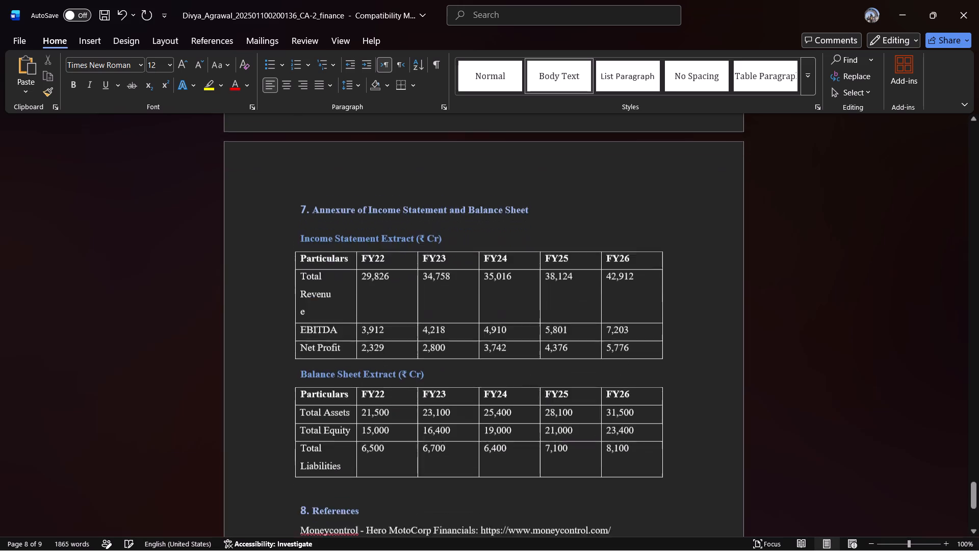
{"action": "scroll", "coordinate": [380, 237], "scroll_direction": "up", "scroll_amount": 1}
{"action": "scroll", "coordinate": [380, 237], "scroll_direction": "down", "scroll_amount": 3}
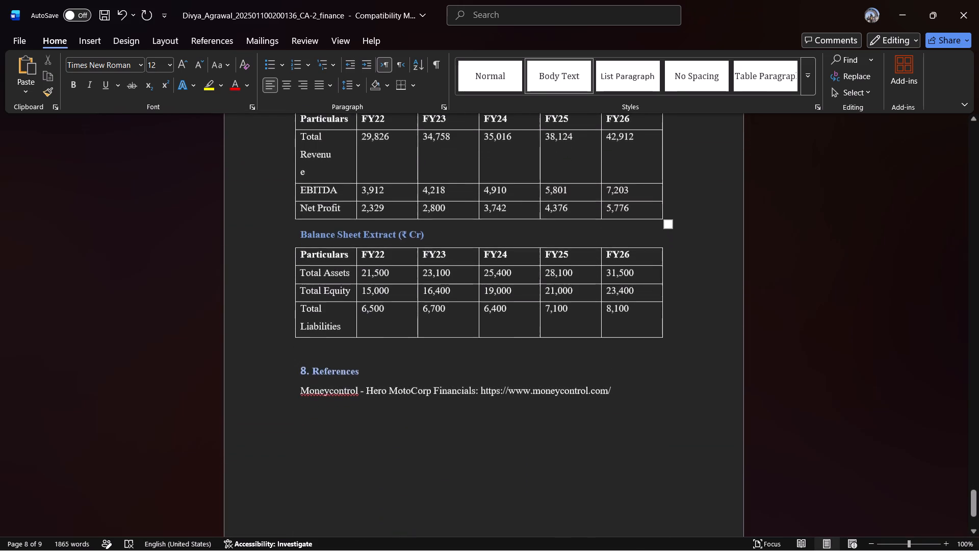
{"action": "scroll", "coordinate": [380, 237], "scroll_direction": "up", "scroll_amount": 6}
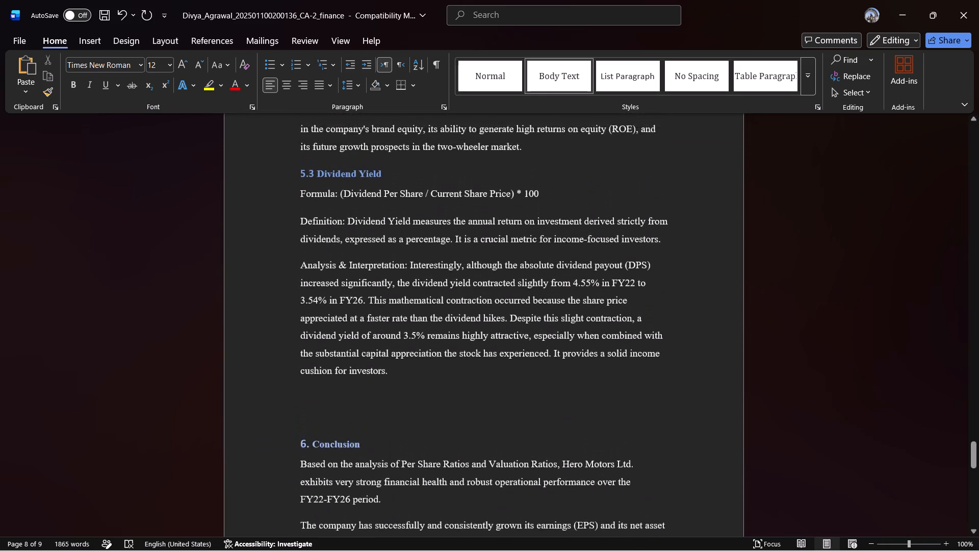
{"action": "scroll", "coordinate": [380, 237], "scroll_direction": "up", "scroll_amount": 4}
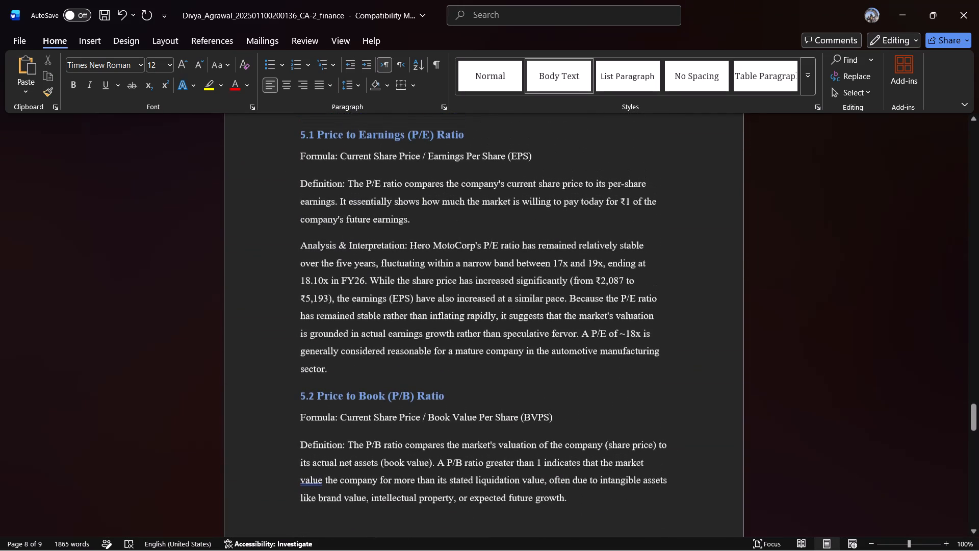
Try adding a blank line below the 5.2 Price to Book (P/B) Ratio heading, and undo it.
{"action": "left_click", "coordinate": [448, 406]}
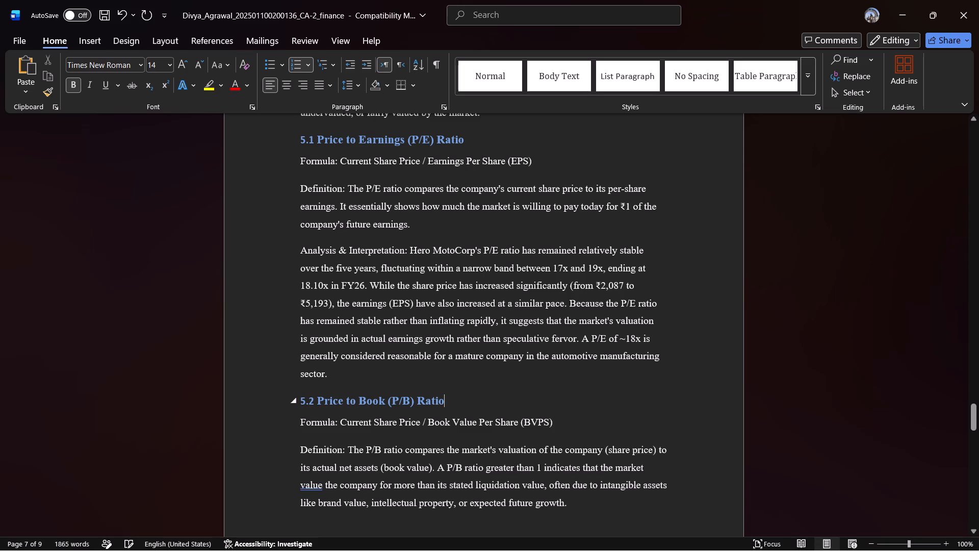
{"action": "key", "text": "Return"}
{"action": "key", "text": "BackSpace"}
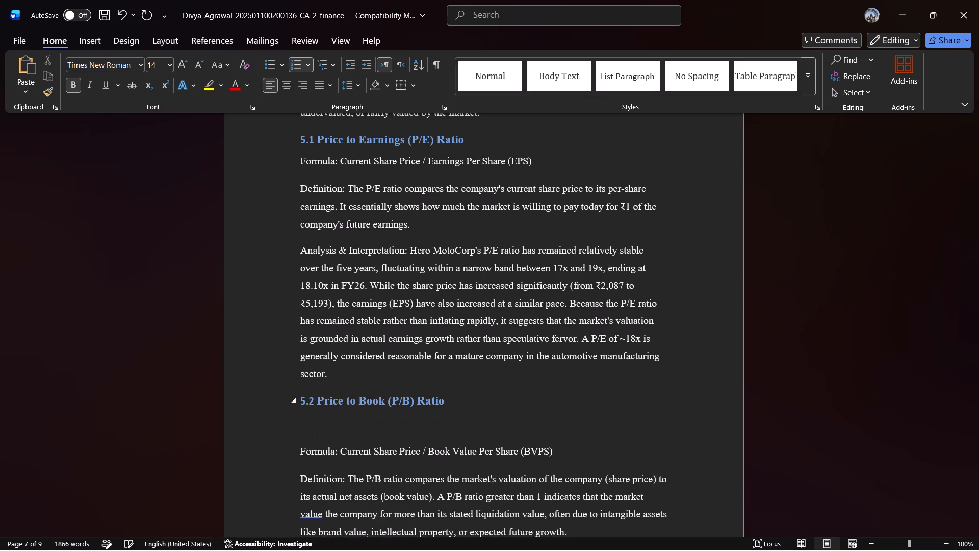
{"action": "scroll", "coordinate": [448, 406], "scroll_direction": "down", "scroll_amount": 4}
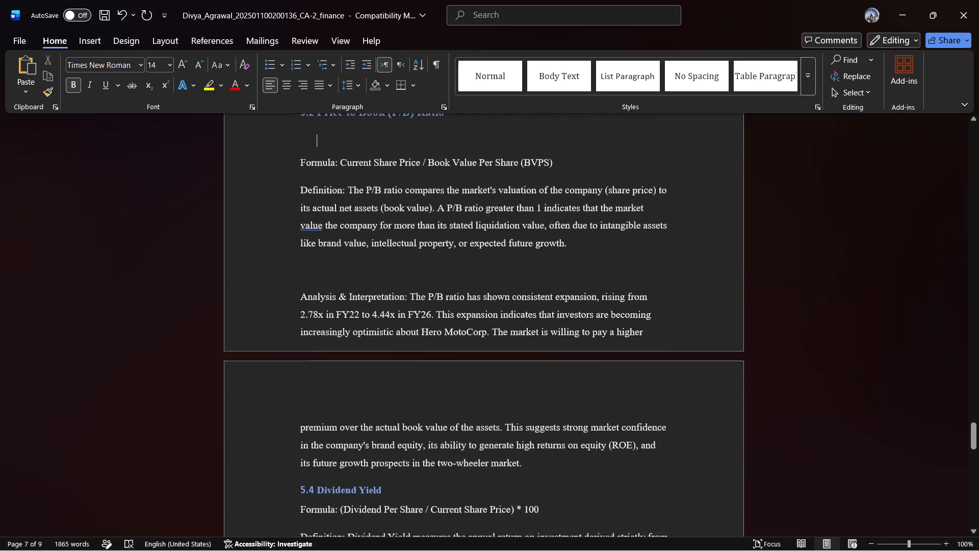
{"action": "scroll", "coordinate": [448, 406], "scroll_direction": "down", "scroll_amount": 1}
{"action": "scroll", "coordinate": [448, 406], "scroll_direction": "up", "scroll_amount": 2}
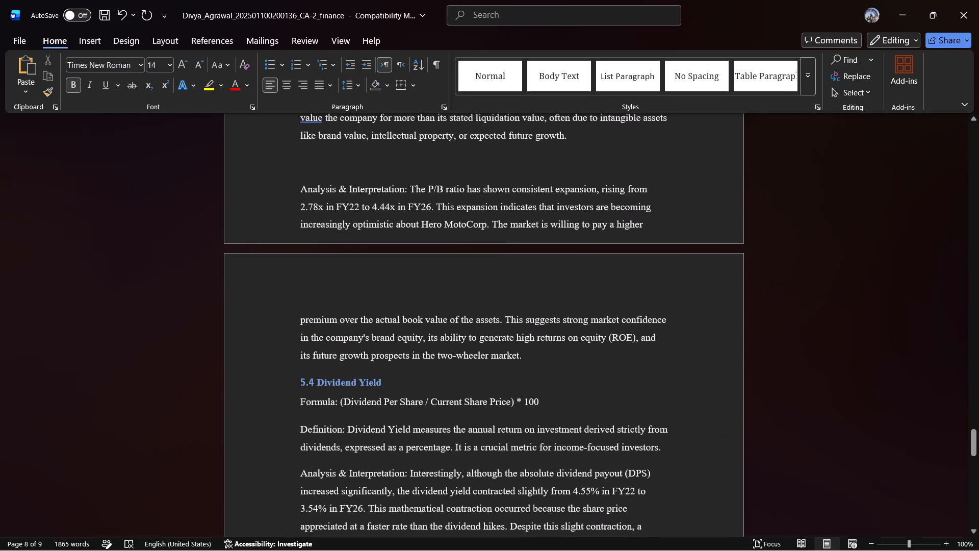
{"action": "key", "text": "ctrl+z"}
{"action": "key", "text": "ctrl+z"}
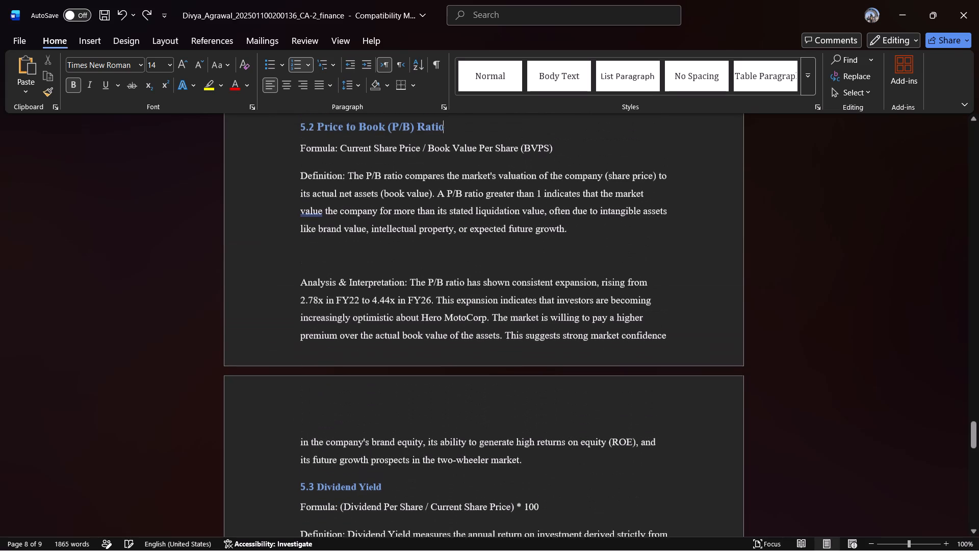
Check the page flow from 5.2 Price to Book (P/B) Ratio back to section 3 Five-Year Financial Summary.
{"action": "scroll", "coordinate": [137, 335], "scroll_direction": "up", "scroll_amount": 1}
{"action": "scroll", "coordinate": [137, 335], "scroll_direction": "down", "scroll_amount": 1}
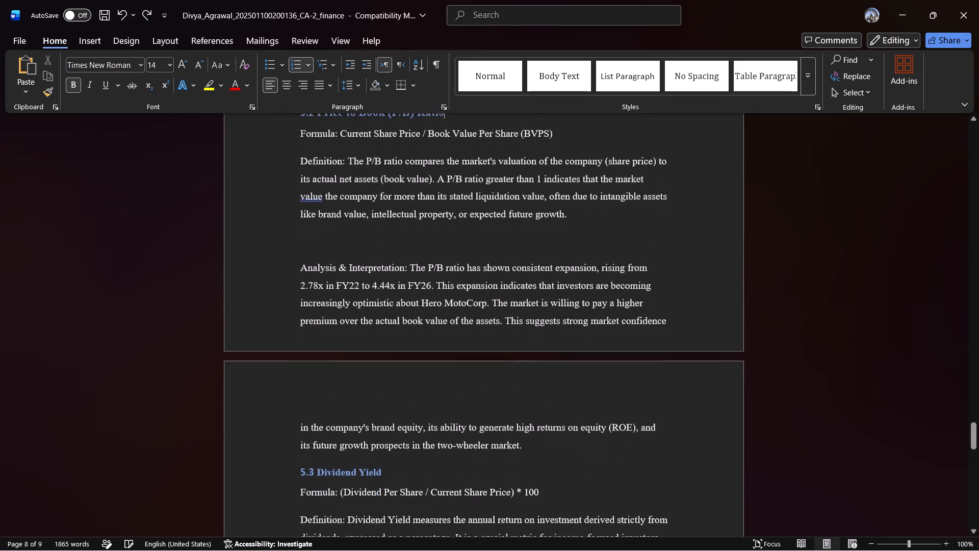
{"action": "scroll", "coordinate": [137, 335], "scroll_direction": "up", "scroll_amount": 5}
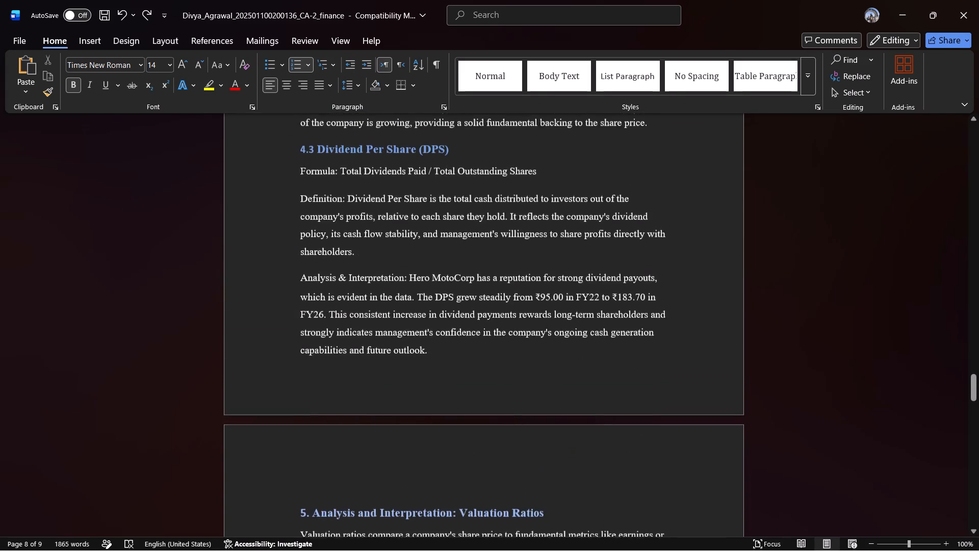
{"action": "scroll", "coordinate": [137, 335], "scroll_direction": "up", "scroll_amount": 3}
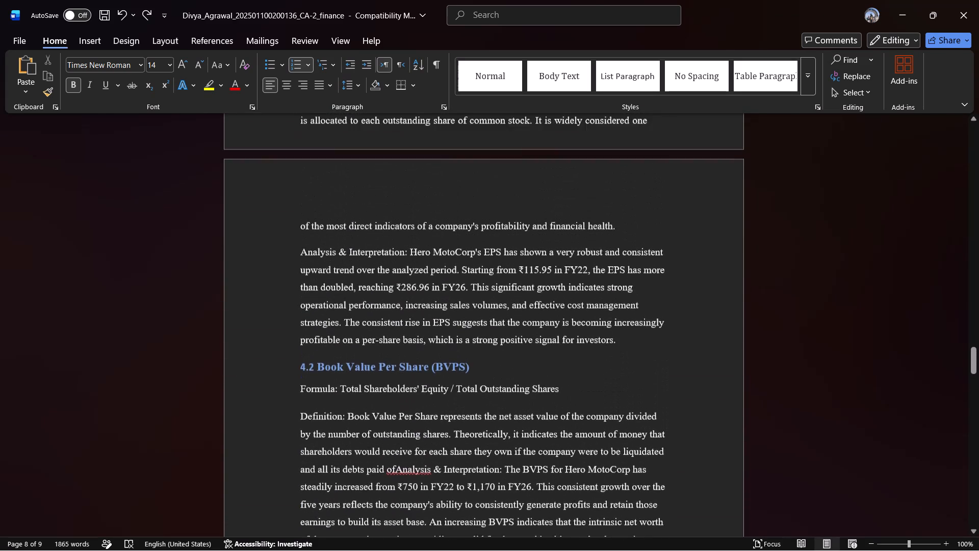
{"action": "scroll", "coordinate": [137, 335], "scroll_direction": "up", "scroll_amount": 2}
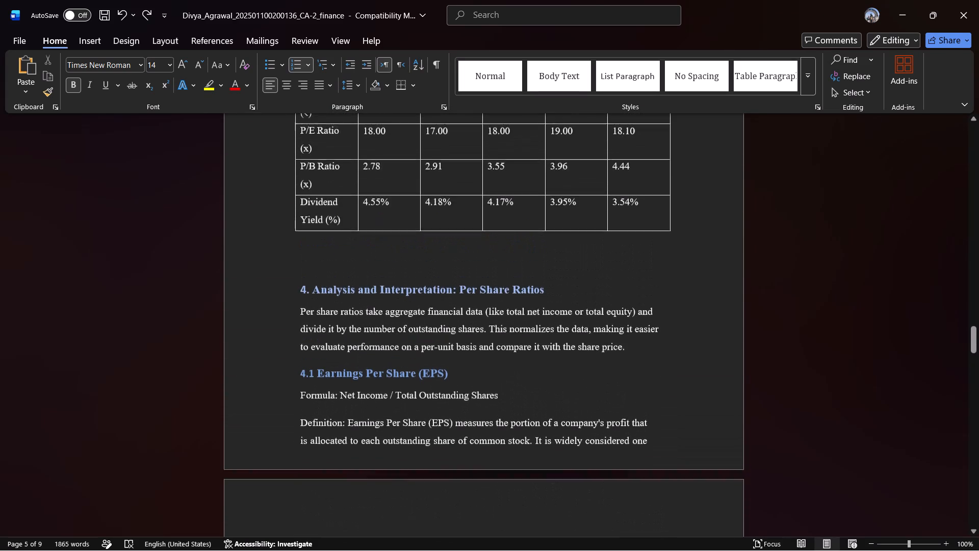
{"action": "scroll", "coordinate": [137, 335], "scroll_direction": "up", "scroll_amount": 1}
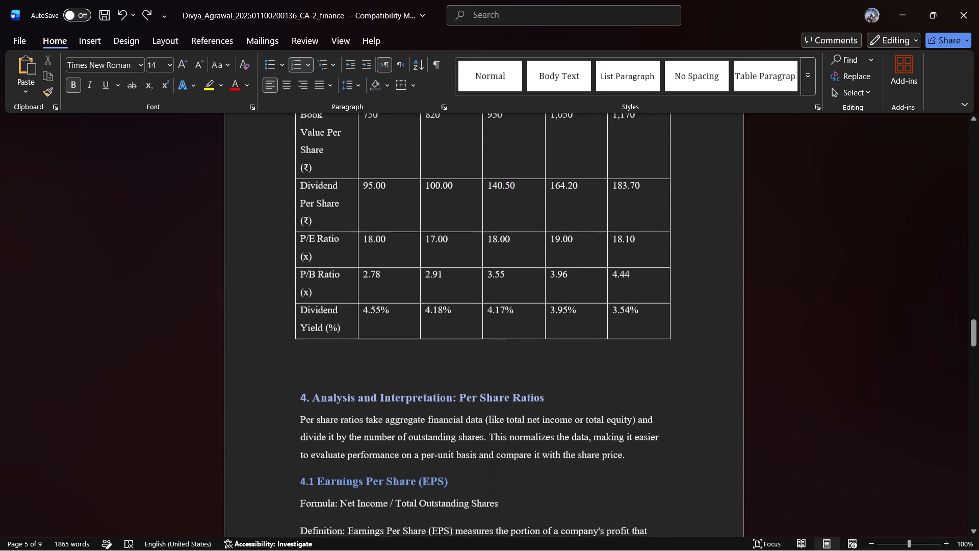
{"action": "scroll", "coordinate": [137, 335], "scroll_direction": "up", "scroll_amount": 3}
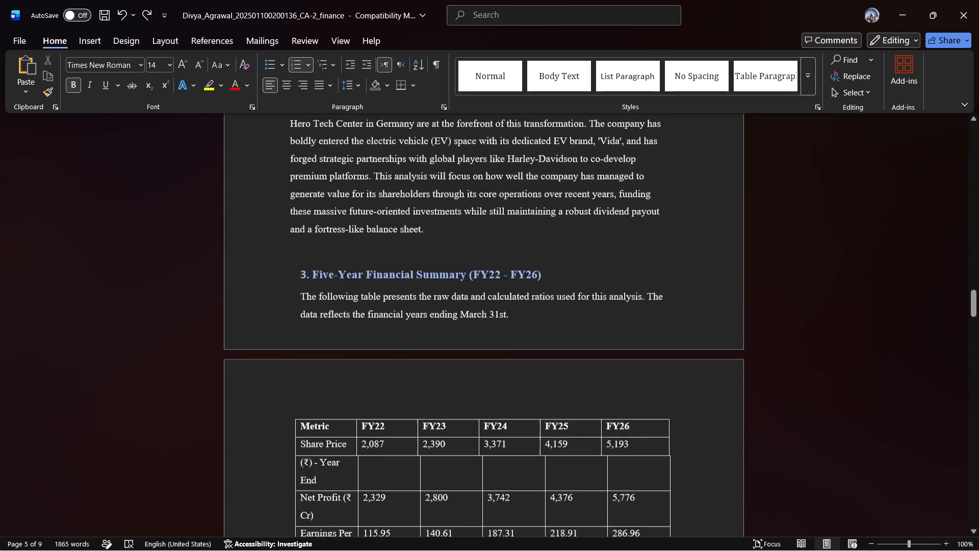
{"action": "scroll", "coordinate": [137, 335], "scroll_direction": "up", "scroll_amount": 1}
Examine the page breaks around the five-year financial summary table and the start of section 4 Per Share Ratios.
{"action": "scroll", "coordinate": [137, 335], "scroll_direction": "down", "scroll_amount": 1}
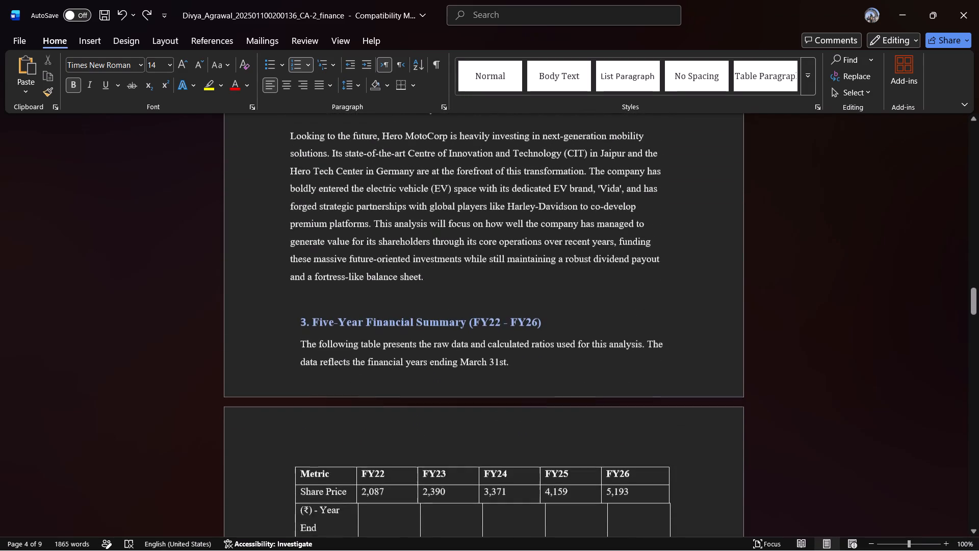
{"action": "scroll", "coordinate": [137, 335], "scroll_direction": "down", "scroll_amount": 8}
{"action": "scroll", "coordinate": [137, 335], "scroll_direction": "up", "scroll_amount": 2}
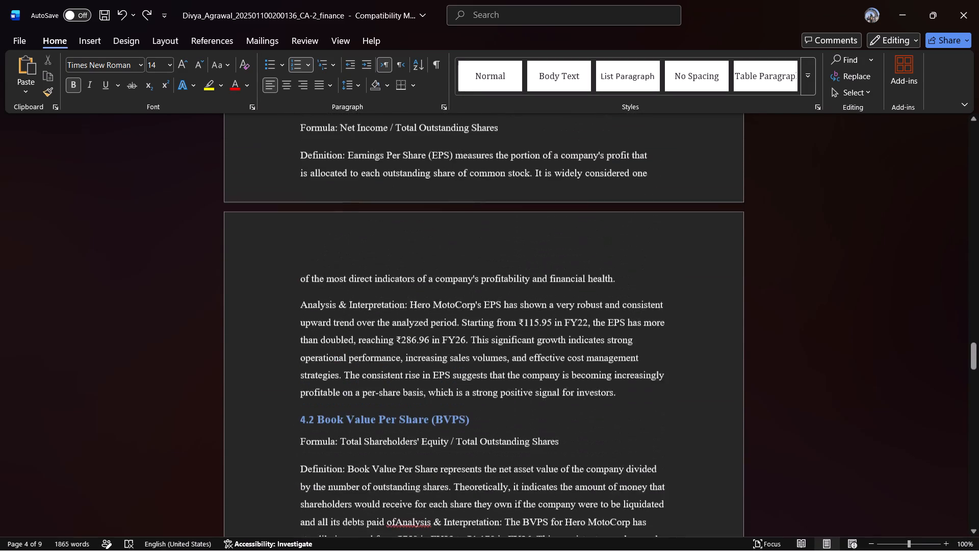
{"action": "scroll", "coordinate": [137, 335], "scroll_direction": "up", "scroll_amount": 2}
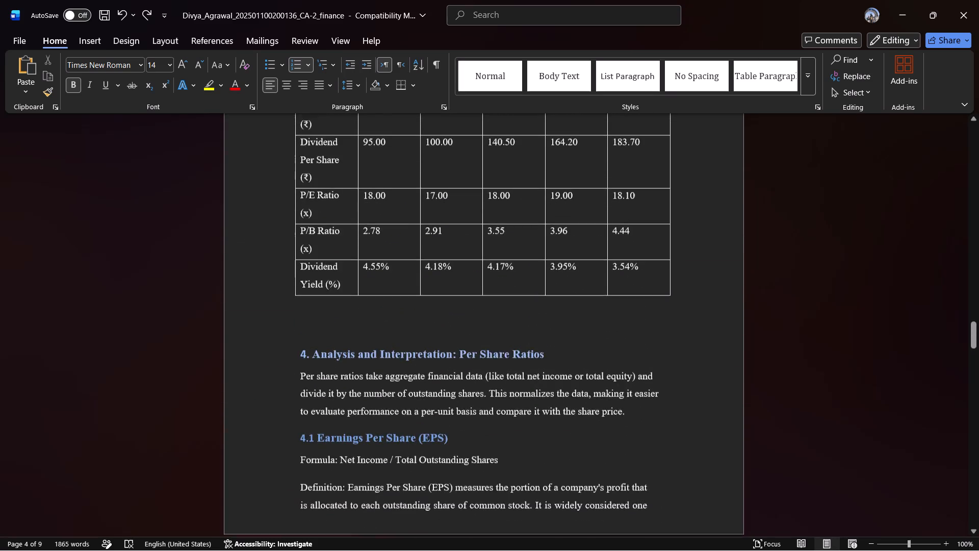
{"action": "scroll", "coordinate": [137, 335], "scroll_direction": "up", "scroll_amount": 3}
{"action": "scroll", "coordinate": [137, 335], "scroll_direction": "down", "scroll_amount": 1}
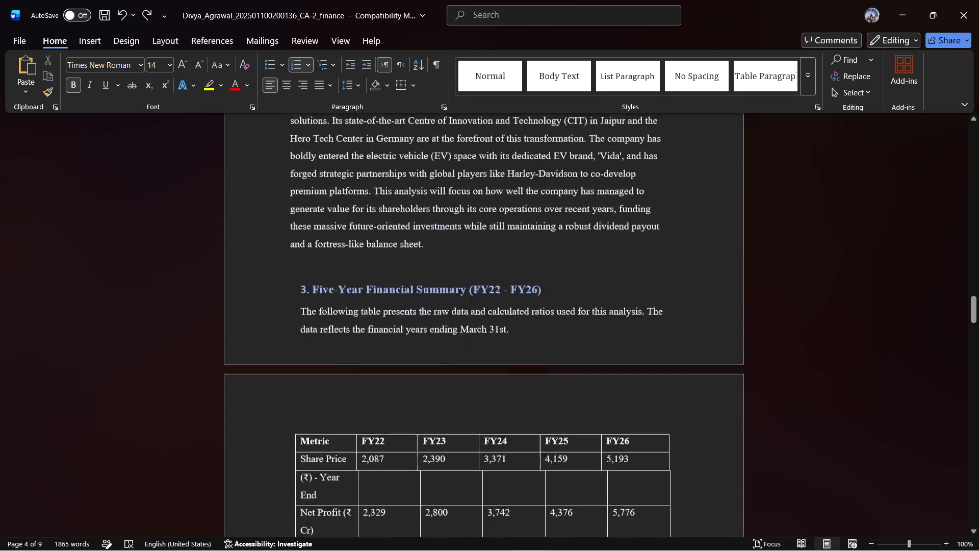
{"action": "scroll", "coordinate": [137, 335], "scroll_direction": "down", "scroll_amount": 4}
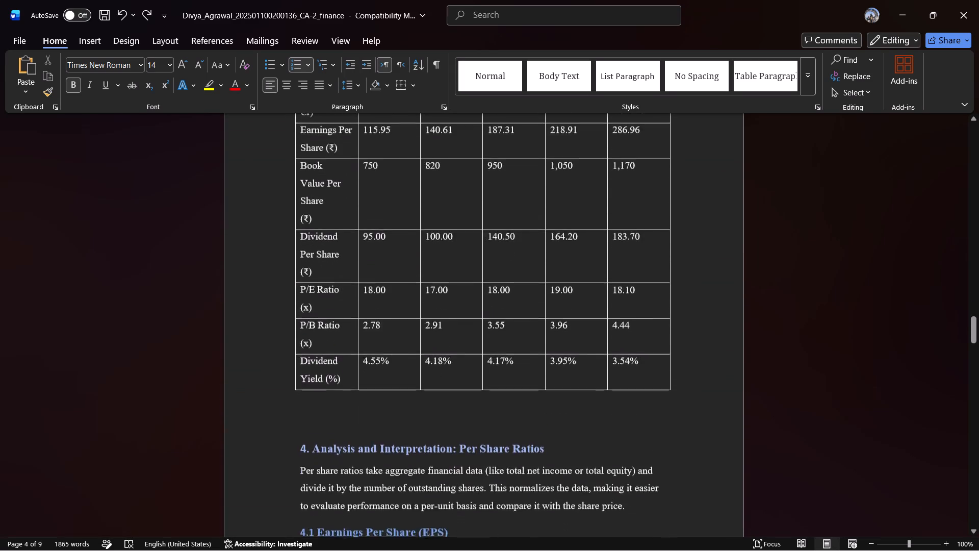
{"action": "scroll", "coordinate": [137, 335], "scroll_direction": "down", "scroll_amount": 1}
{"action": "scroll", "coordinate": [137, 335], "scroll_direction": "up", "scroll_amount": 8}
Copy the report text from the Introduction heading through the end of the section 2 Company Overview.
{"action": "scroll", "coordinate": [137, 335], "scroll_direction": "down", "scroll_amount": 2}
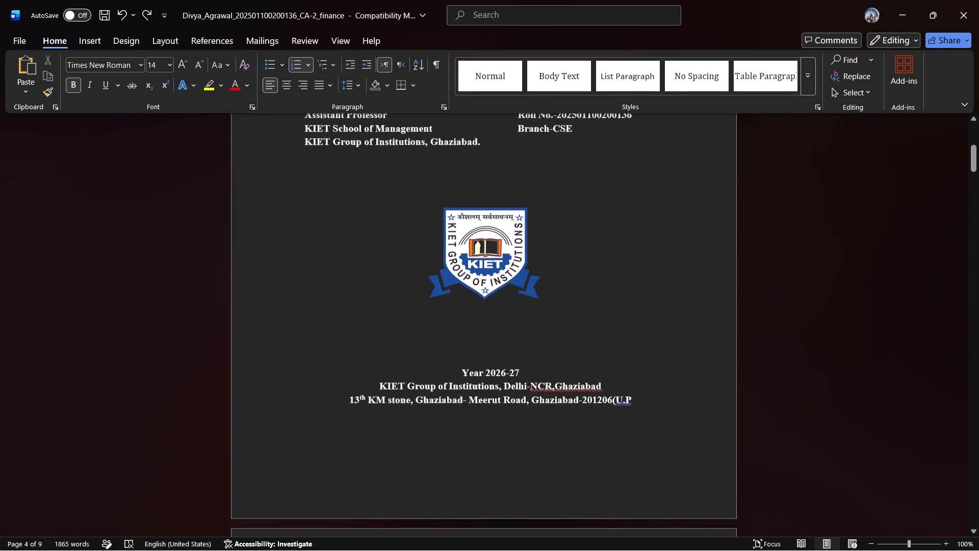
{"action": "scroll", "coordinate": [137, 335], "scroll_direction": "down", "scroll_amount": 11}
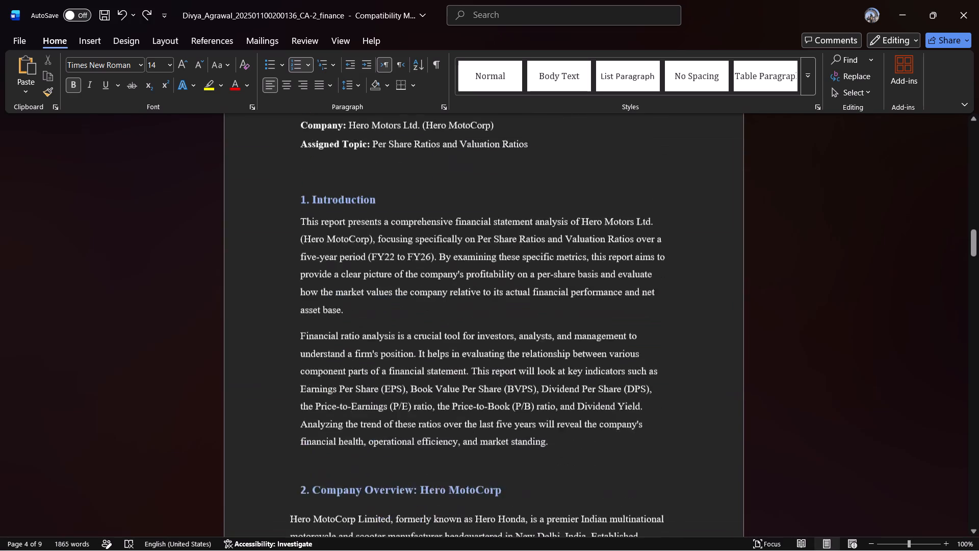
{"action": "scroll", "coordinate": [137, 335], "scroll_direction": "down", "scroll_amount": 2}
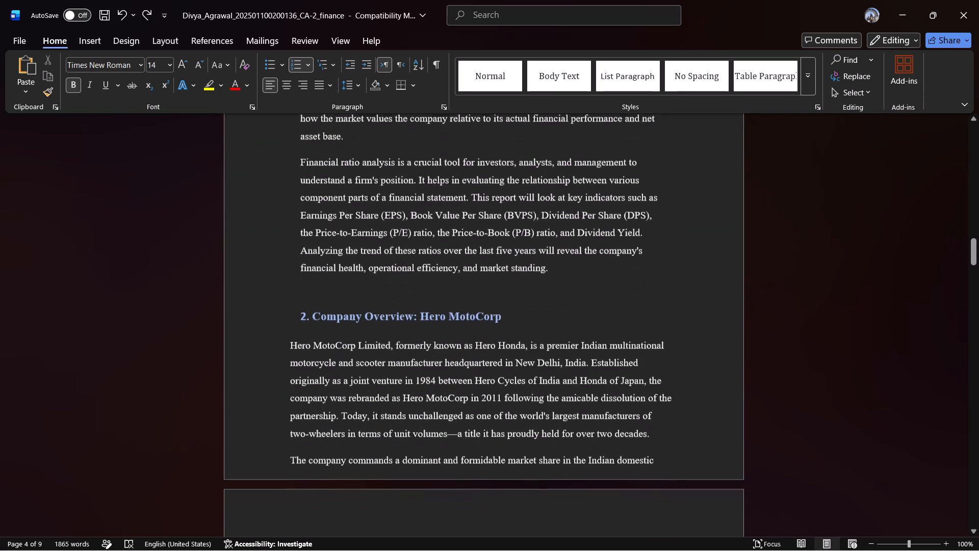
{"action": "scroll", "coordinate": [137, 335], "scroll_direction": "down", "scroll_amount": 1}
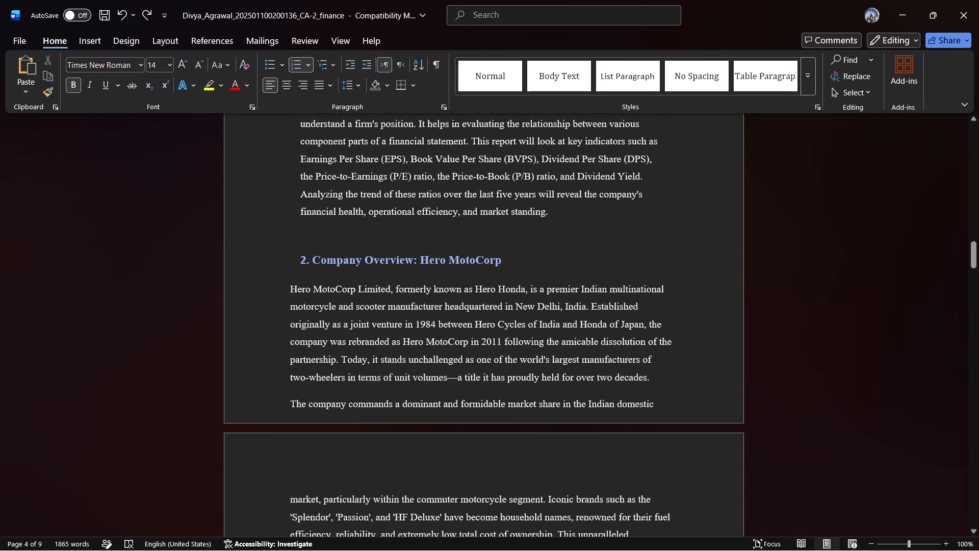
{"action": "left_click_drag", "start_coordinate": [288, 288], "coordinate": [492, 550]}
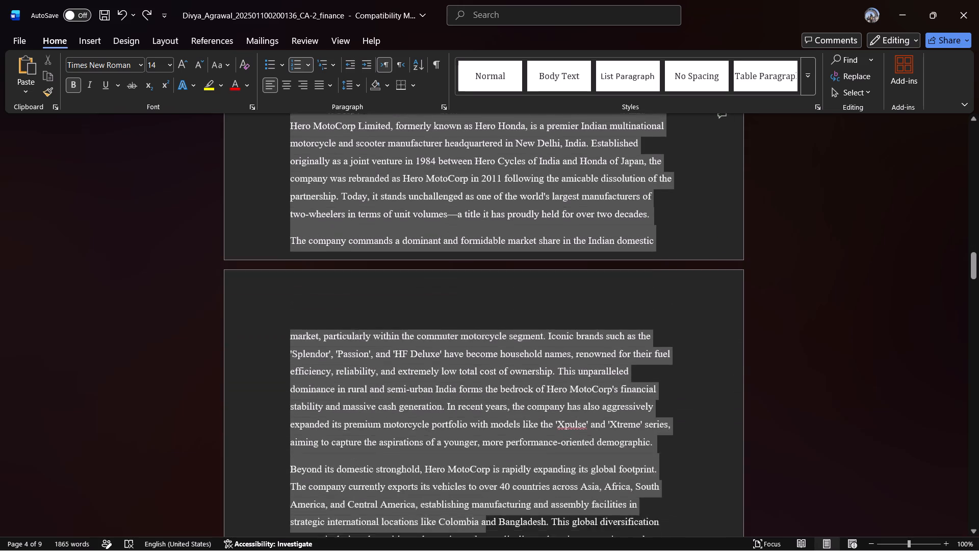
{"action": "left_click_drag", "start_coordinate": [492, 550], "coordinate": [470, 449]}
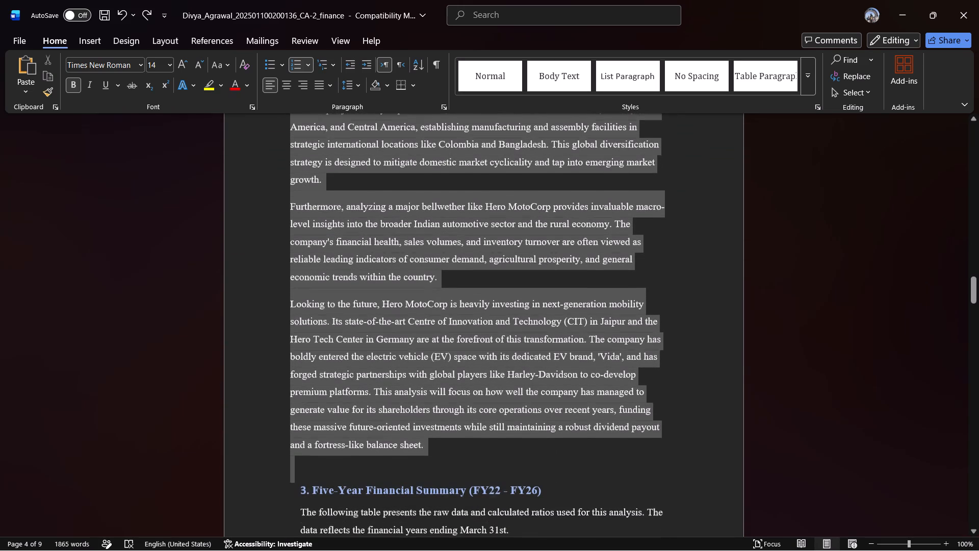
{"action": "left_click_drag", "start_coordinate": [470, 449], "coordinate": [426, 438]}
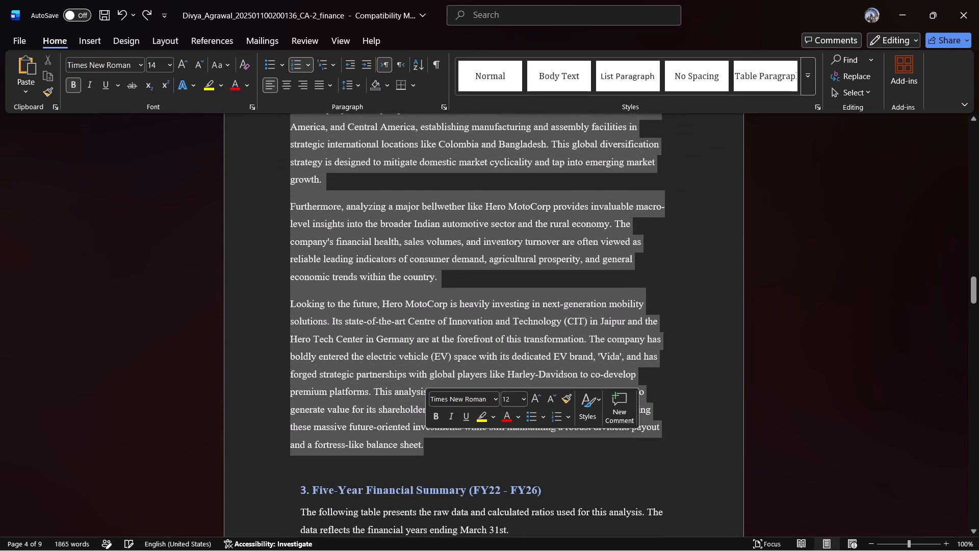
{"action": "left_click", "coordinate": [426, 447]}
{"action": "left_click_drag", "start_coordinate": [426, 447], "coordinate": [391, 144]}
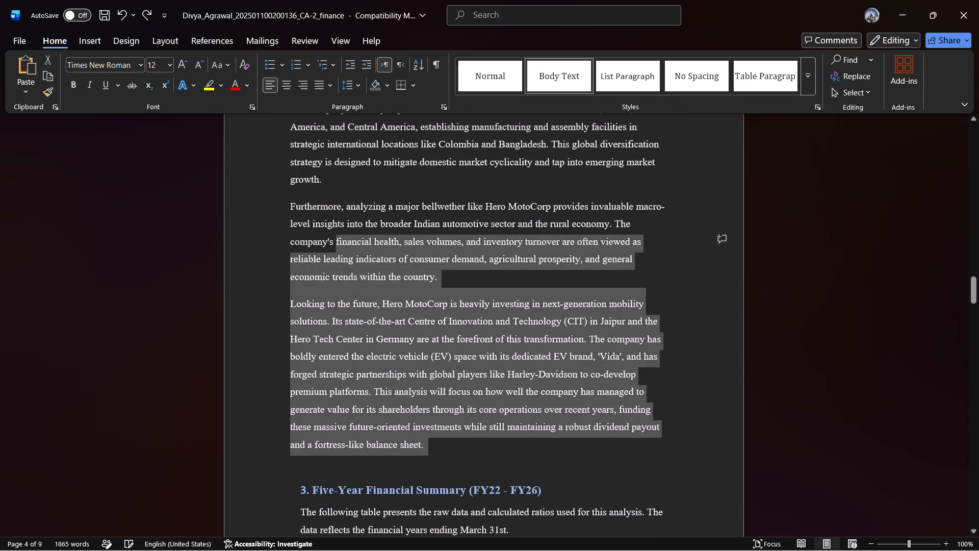
{"action": "left_click_drag", "start_coordinate": [391, 144], "coordinate": [445, 418]}
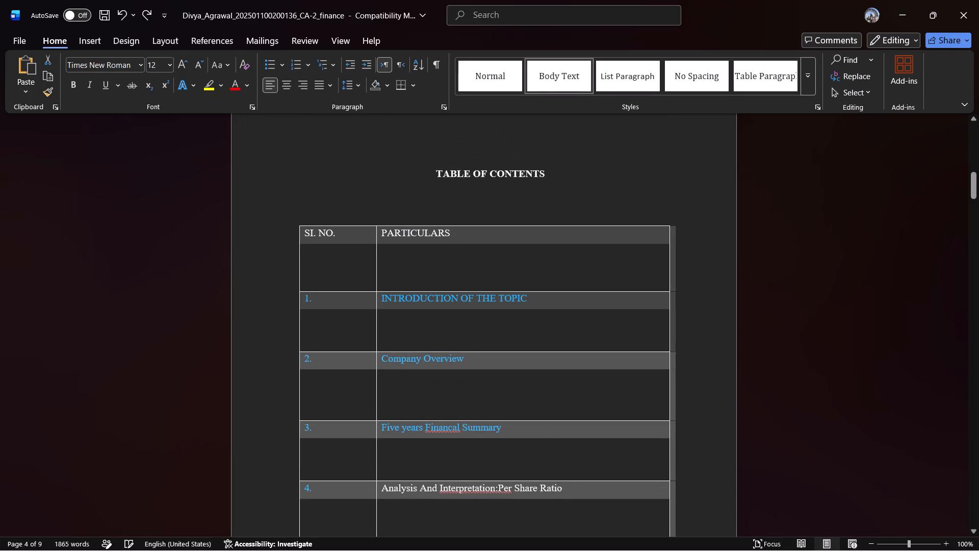
{"action": "left_click_drag", "start_coordinate": [445, 418], "coordinate": [408, 550]}
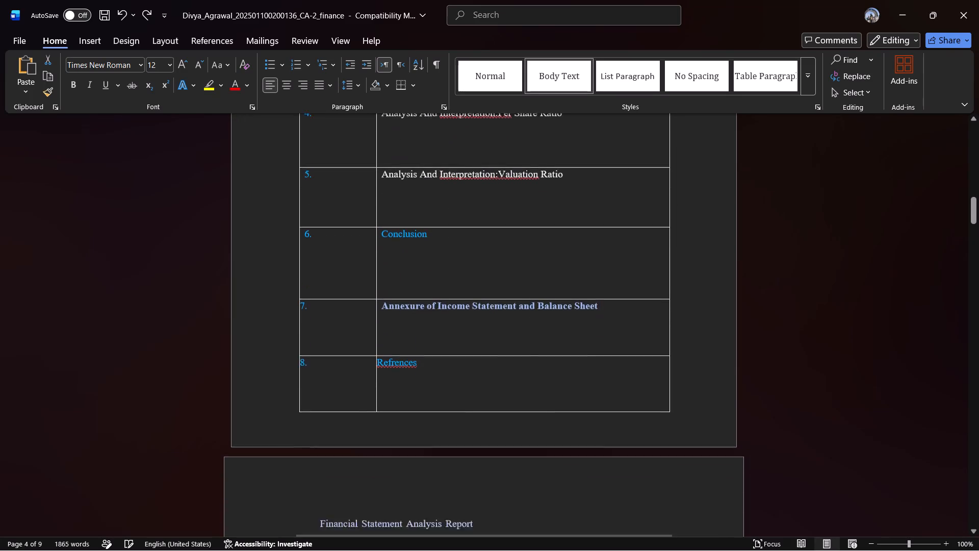
{"action": "left_click_drag", "start_coordinate": [408, 550], "coordinate": [313, 550]}
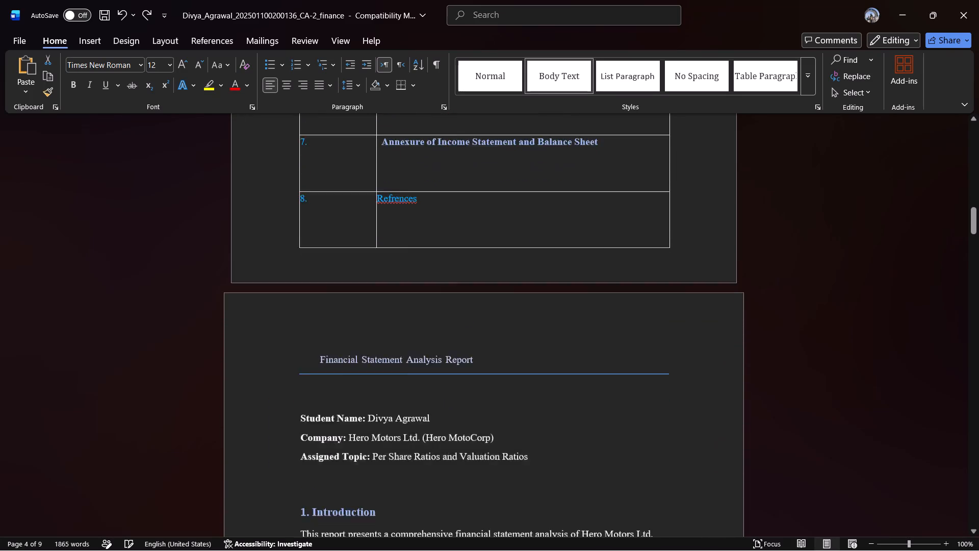
{"action": "left_click_drag", "start_coordinate": [313, 550], "coordinate": [292, 395]}
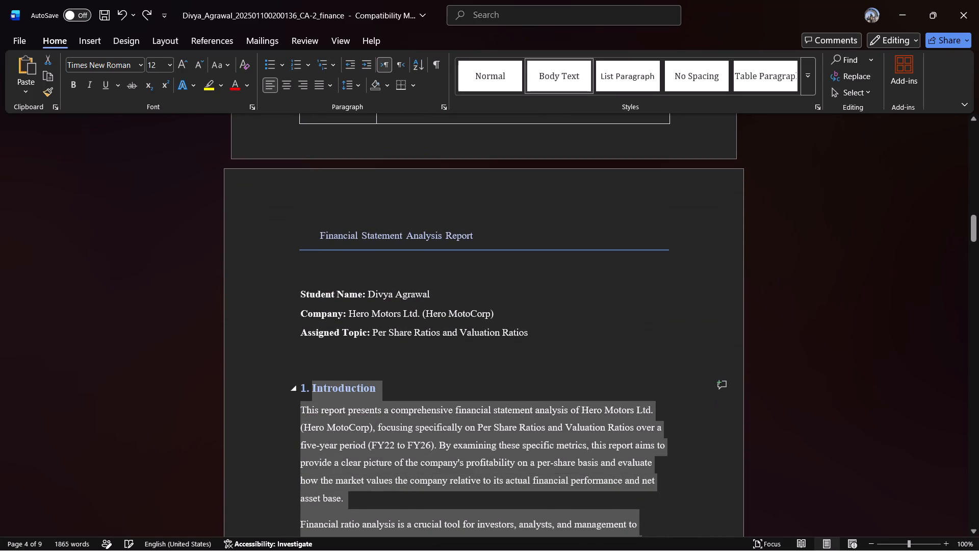
{"action": "left_click_drag", "start_coordinate": [292, 395], "coordinate": [283, 390]}
{"action": "key", "text": "ctrl+c"}
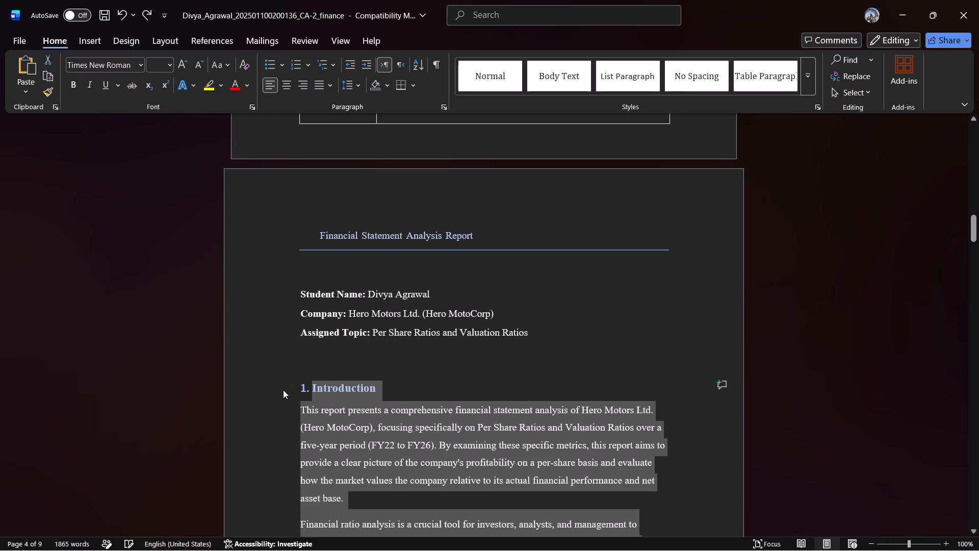
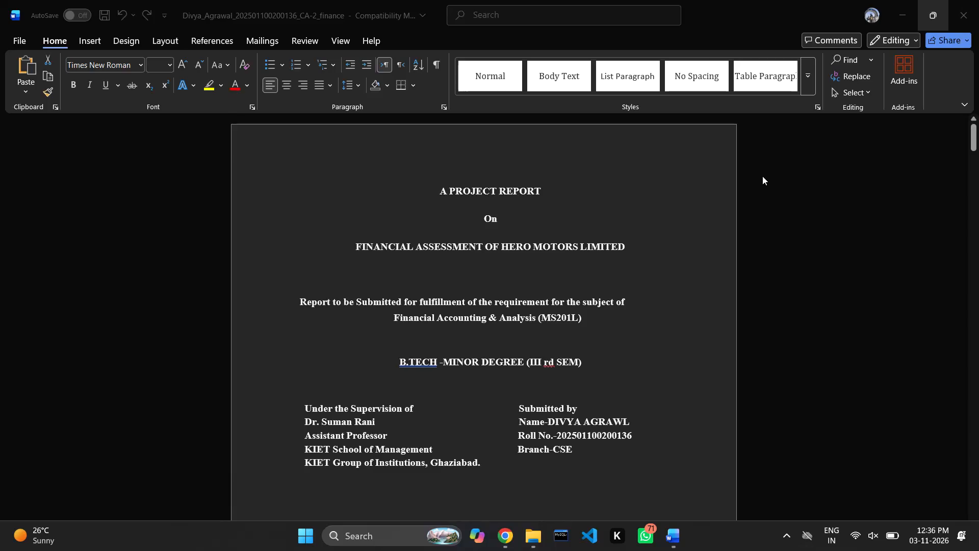
Review the layout of the whole report from the cover page through section 8 References.
{"action": "scroll", "coordinate": [762, 176], "scroll_direction": "down", "scroll_amount": 8}
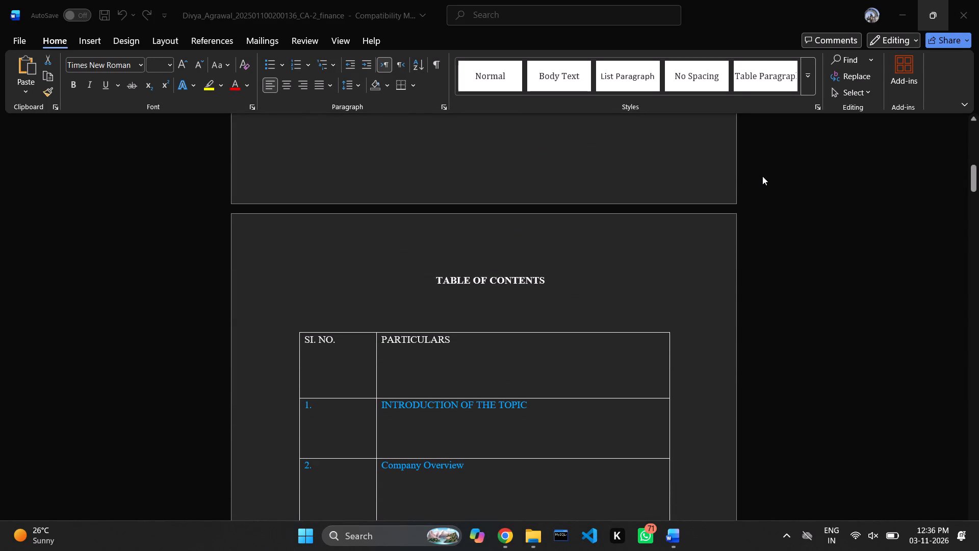
{"action": "scroll", "coordinate": [762, 176], "scroll_direction": "down", "scroll_amount": 3}
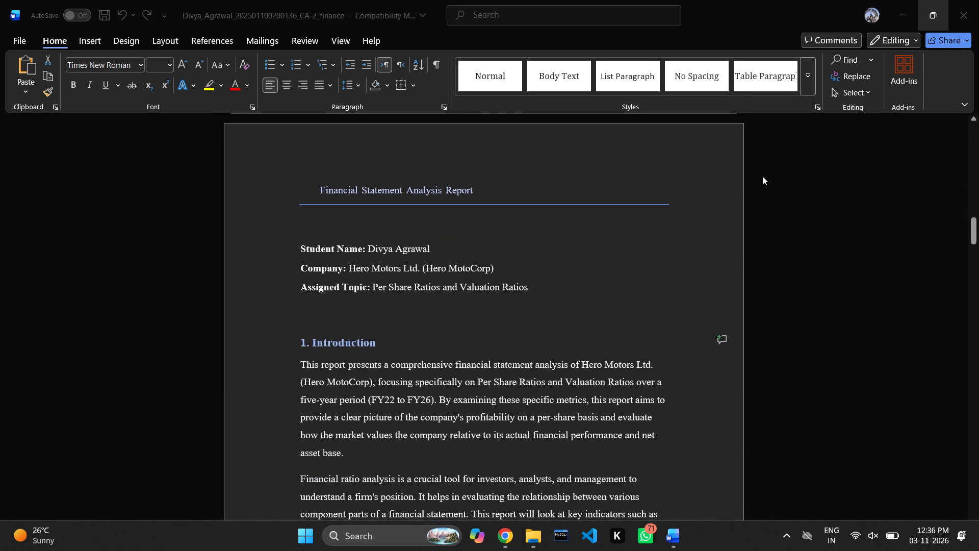
{"action": "scroll", "coordinate": [762, 176], "scroll_direction": "up", "scroll_amount": 2, "text": "ctrl"}
{"action": "scroll", "coordinate": [762, 176], "scroll_direction": "down", "scroll_amount": 3}
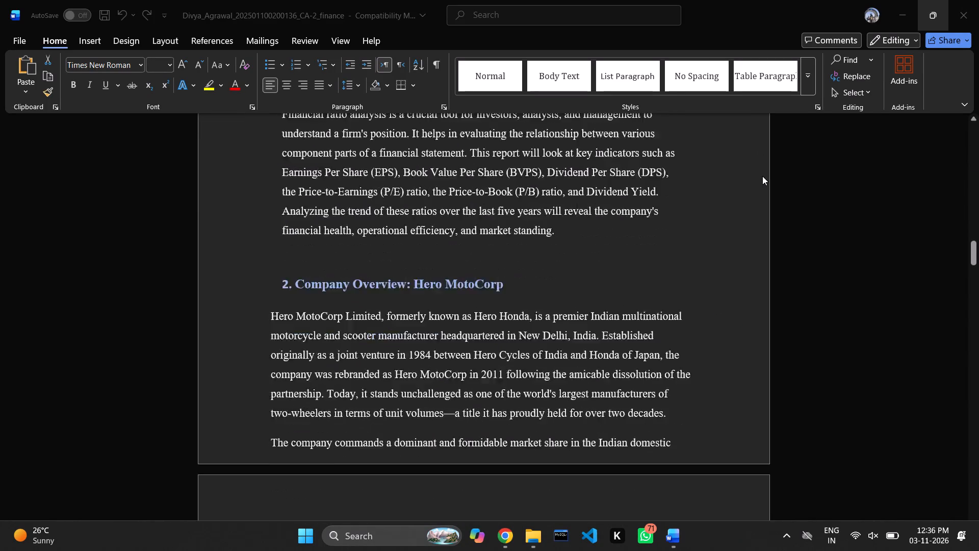
{"action": "scroll", "coordinate": [762, 176], "scroll_direction": "down", "scroll_amount": 4}
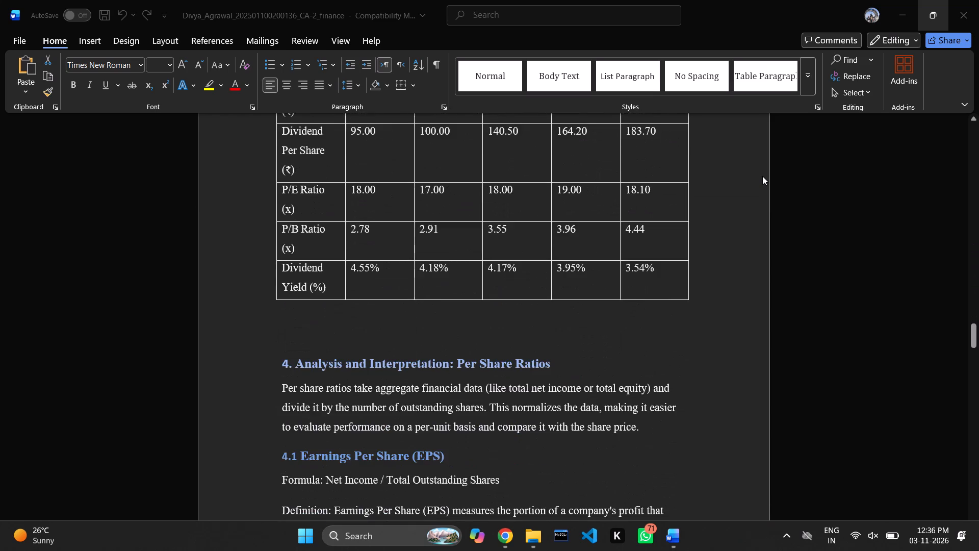
{"action": "scroll", "coordinate": [762, 176], "scroll_direction": "down", "scroll_amount": 8}
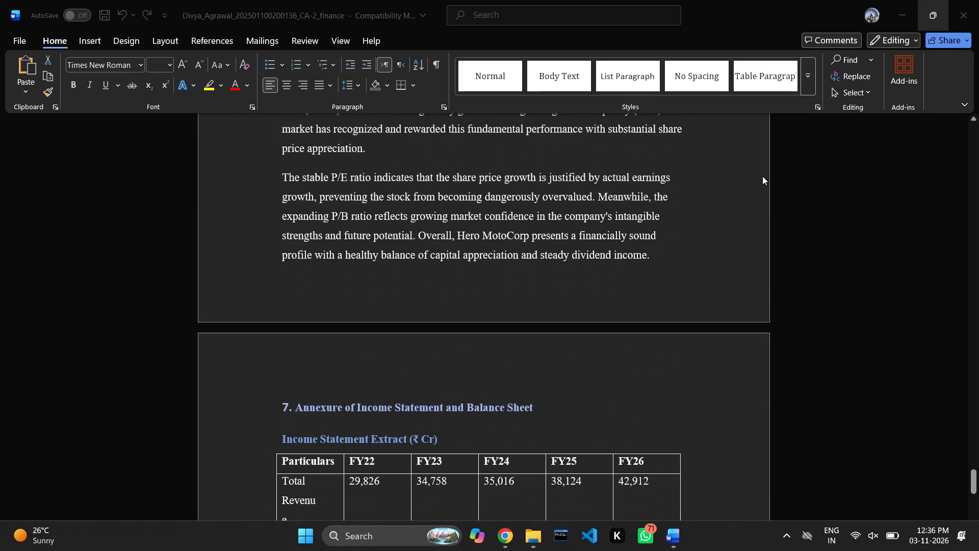
{"action": "scroll", "coordinate": [762, 176], "scroll_direction": "down", "scroll_amount": 3}
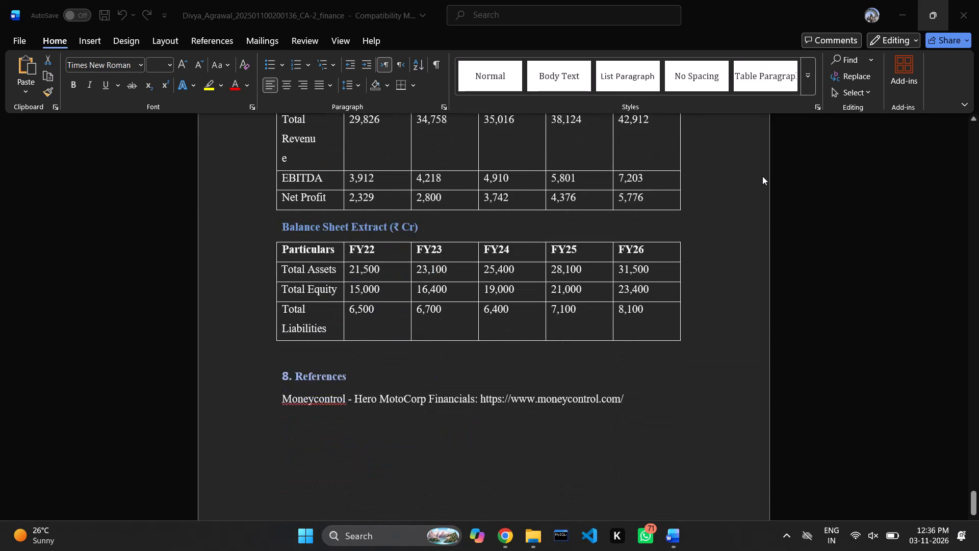
{"action": "scroll", "coordinate": [762, 176], "scroll_direction": "up", "scroll_amount": 17}
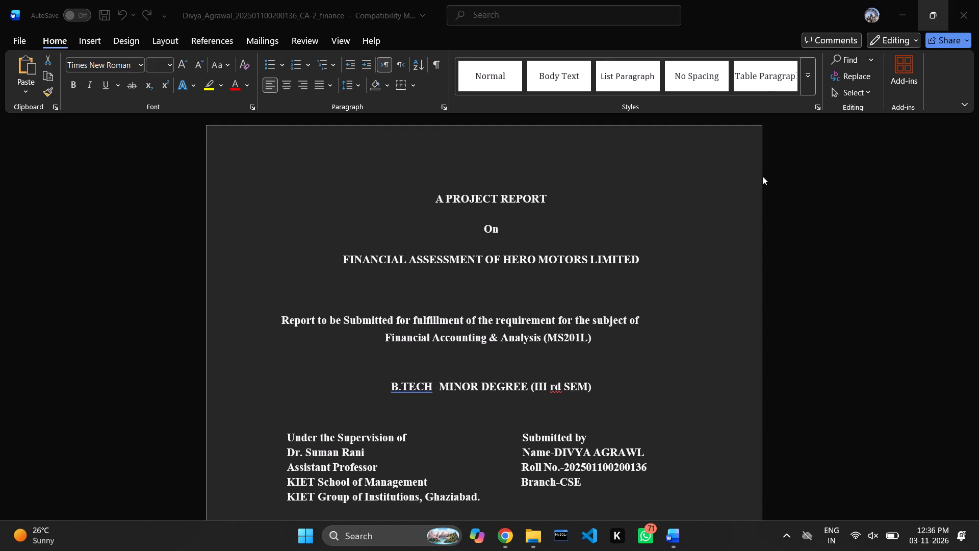
Add three blank lines after the end of section 2 Company Overview to move the section 3 heading onto the next page.
{"action": "scroll", "coordinate": [643, 226], "scroll_direction": "down", "scroll_amount": 3}
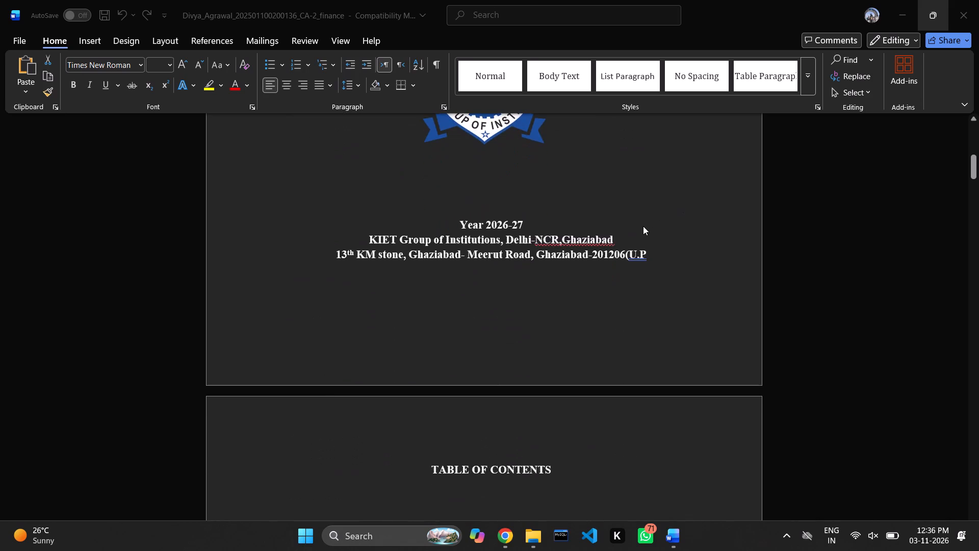
{"action": "scroll", "coordinate": [643, 226], "scroll_direction": "down", "scroll_amount": 1}
{"action": "scroll", "coordinate": [643, 226], "scroll_direction": "up", "scroll_amount": 2}
{"action": "scroll", "coordinate": [643, 226], "scroll_direction": "down", "scroll_amount": 5}
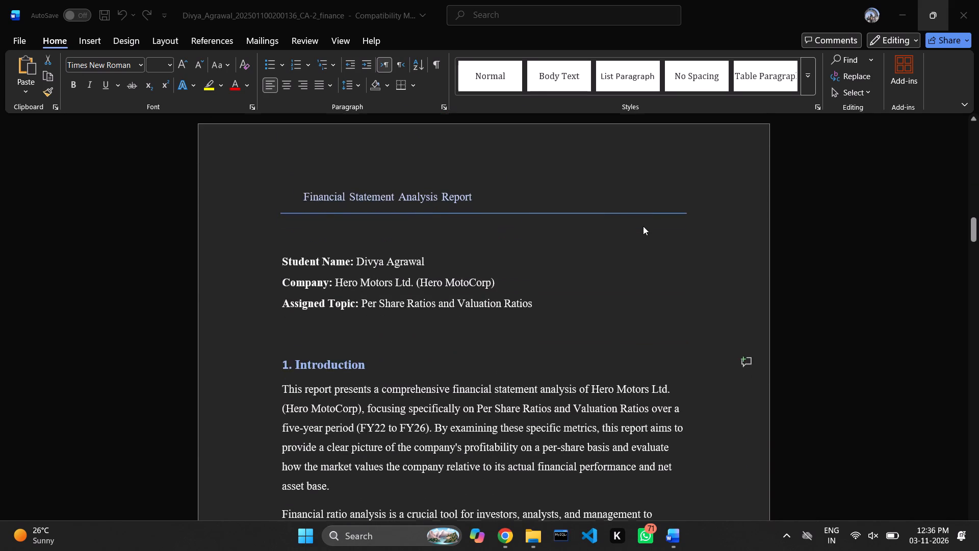
{"action": "scroll", "coordinate": [643, 226], "scroll_direction": "down", "scroll_amount": 5}
{"action": "scroll", "coordinate": [643, 226], "scroll_direction": "right", "scroll_amount": 1}
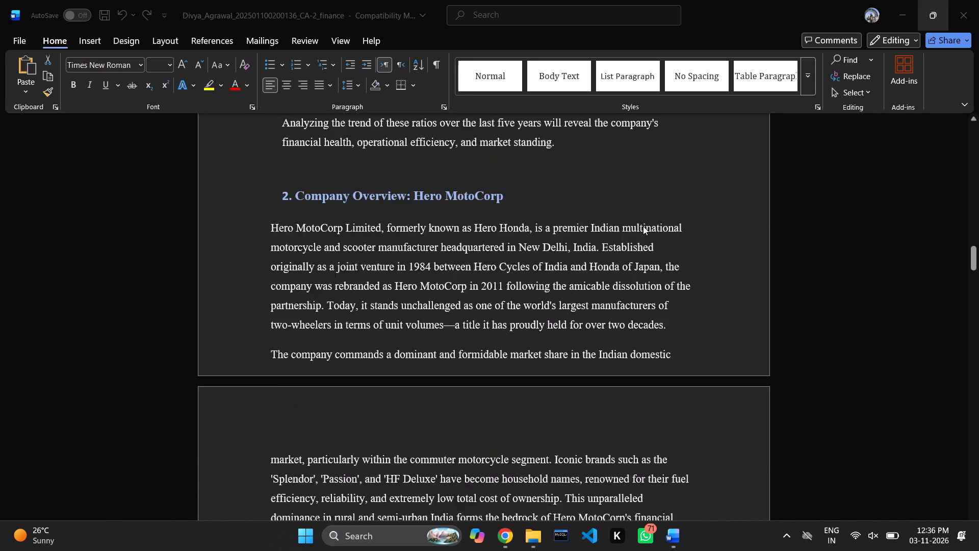
{"action": "scroll", "coordinate": [643, 226], "scroll_direction": "right", "scroll_amount": 1}
{"action": "scroll", "coordinate": [643, 226], "scroll_direction": "down", "scroll_amount": 3}
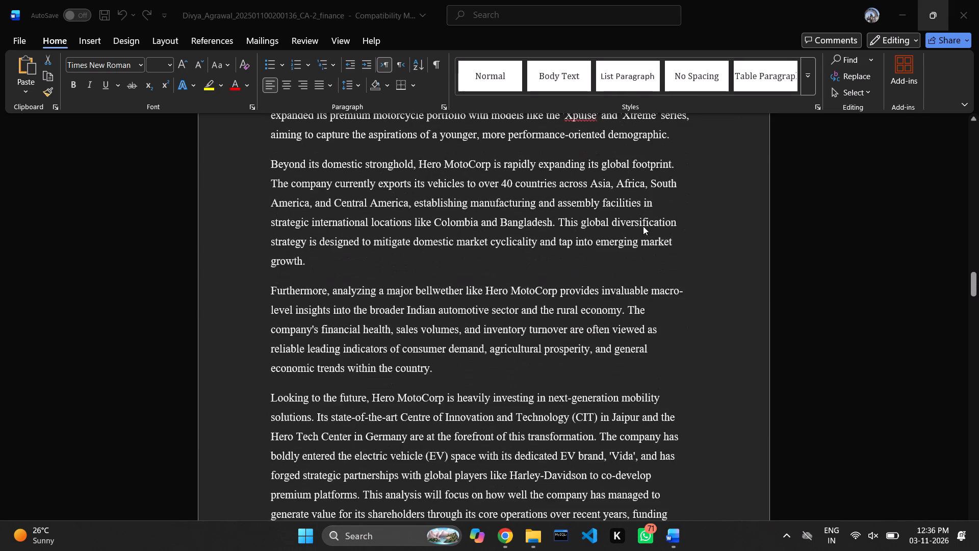
{"action": "scroll", "coordinate": [643, 226], "scroll_direction": "down", "scroll_amount": 2}
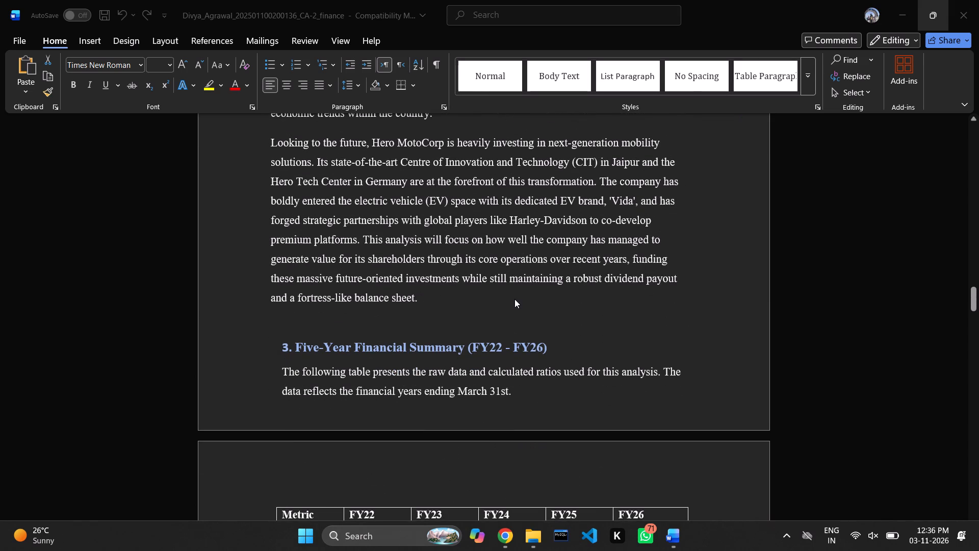
{"action": "left_click", "coordinate": [503, 306]}
{"action": "left_click", "coordinate": [503, 306]}
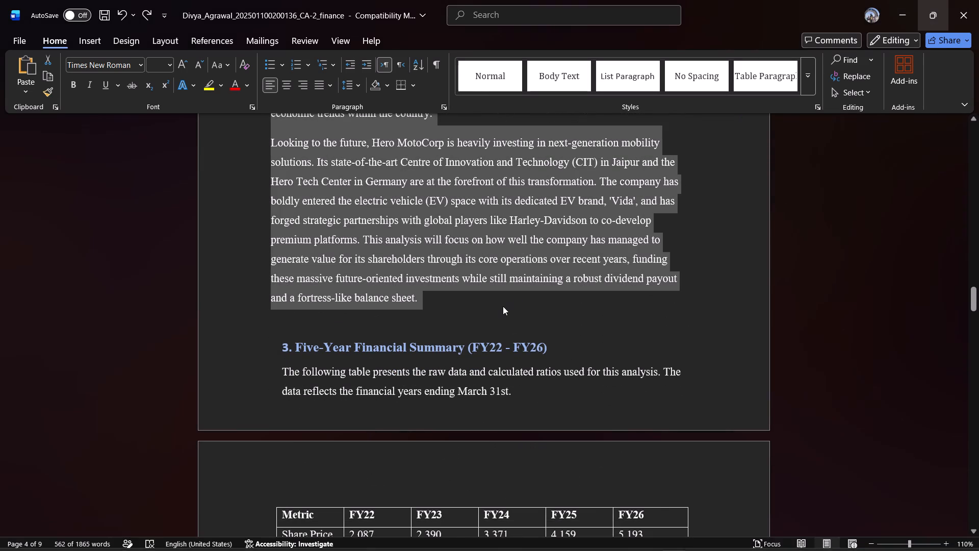
{"action": "scroll", "coordinate": [485, 320], "scroll_direction": "down", "scroll_amount": 1}
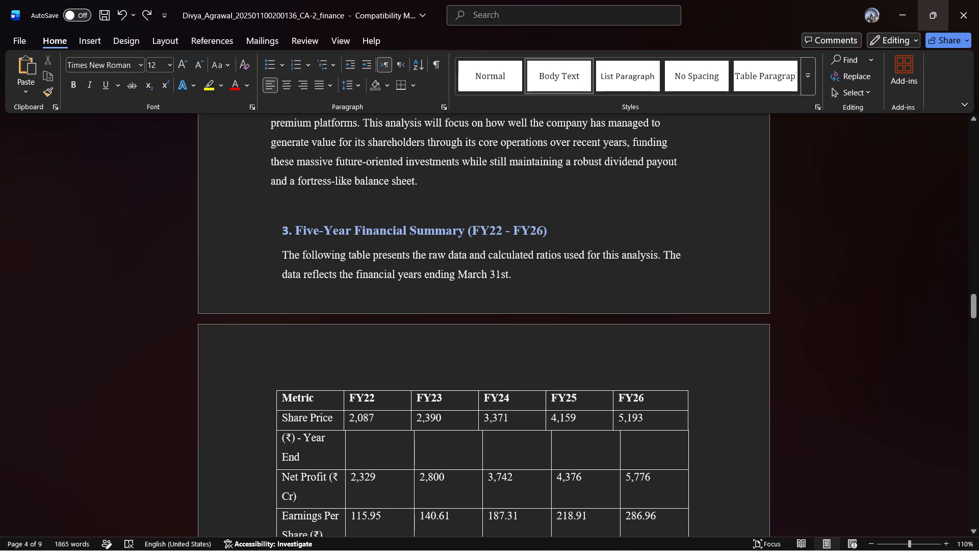
{"action": "key", "text": "Return"}
{"action": "key", "text": "Return"}
{"action": "key", "text": "Return"}
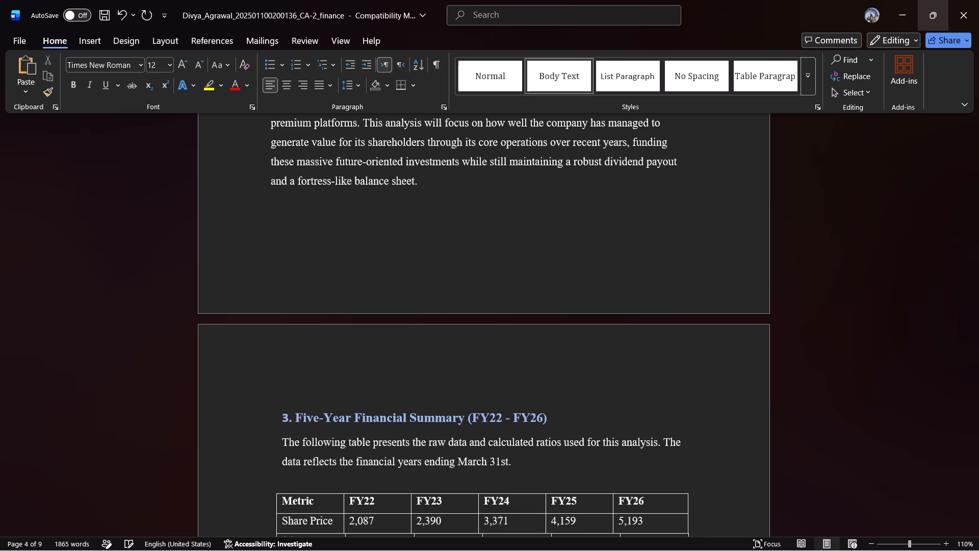
Delete one blank line above the section 5 Analysis and Interpretation: Valuation Ratios heading.
{"action": "scroll", "coordinate": [514, 291], "scroll_direction": "down", "scroll_amount": 5}
{"action": "scroll", "coordinate": [534, 550], "scroll_direction": "down", "scroll_amount": 1}
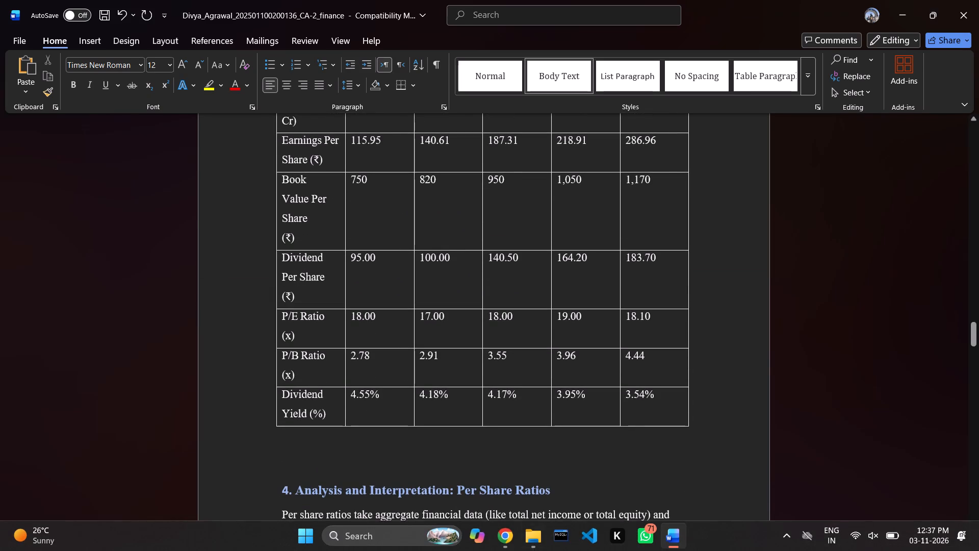
{"action": "scroll", "coordinate": [572, 435], "scroll_direction": "down", "scroll_amount": 5}
{"action": "scroll", "coordinate": [572, 435], "scroll_direction": "up", "scroll_amount": 1}
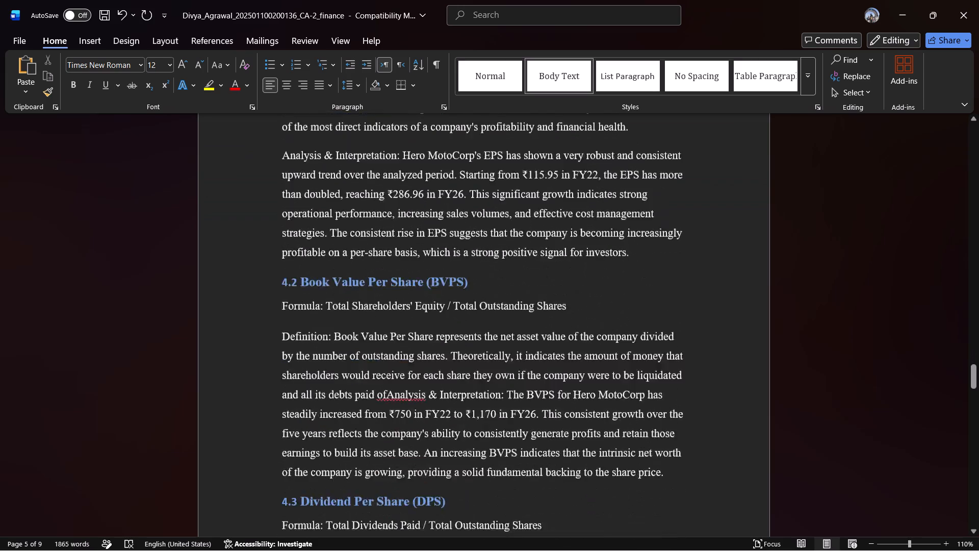
{"action": "scroll", "coordinate": [572, 435], "scroll_direction": "up", "scroll_amount": 1}
{"action": "scroll", "coordinate": [572, 435], "scroll_direction": "down", "scroll_amount": 1}
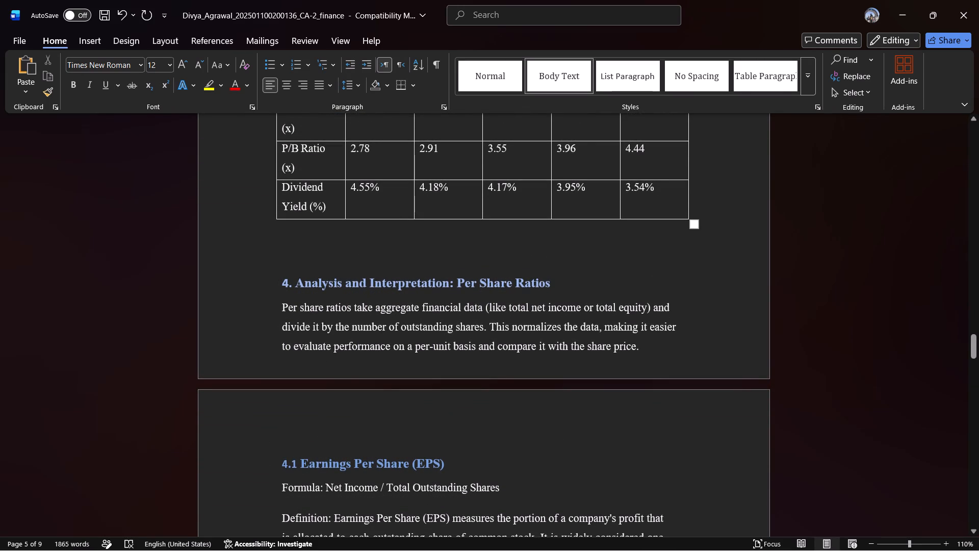
{"action": "scroll", "coordinate": [636, 315], "scroll_direction": "down", "scroll_amount": 5}
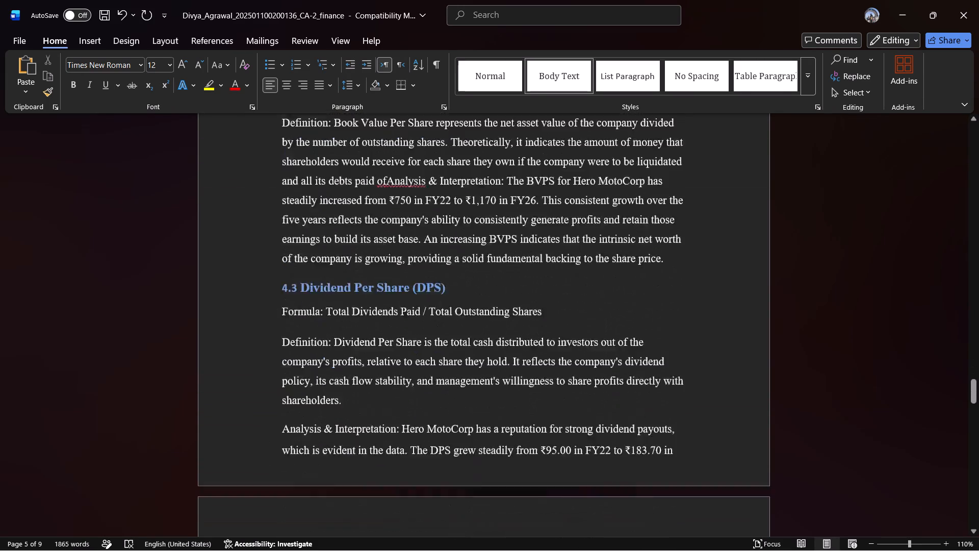
{"action": "scroll", "coordinate": [636, 315], "scroll_direction": "down", "scroll_amount": 1}
{"action": "scroll", "coordinate": [636, 315], "scroll_direction": "up", "scroll_amount": 1}
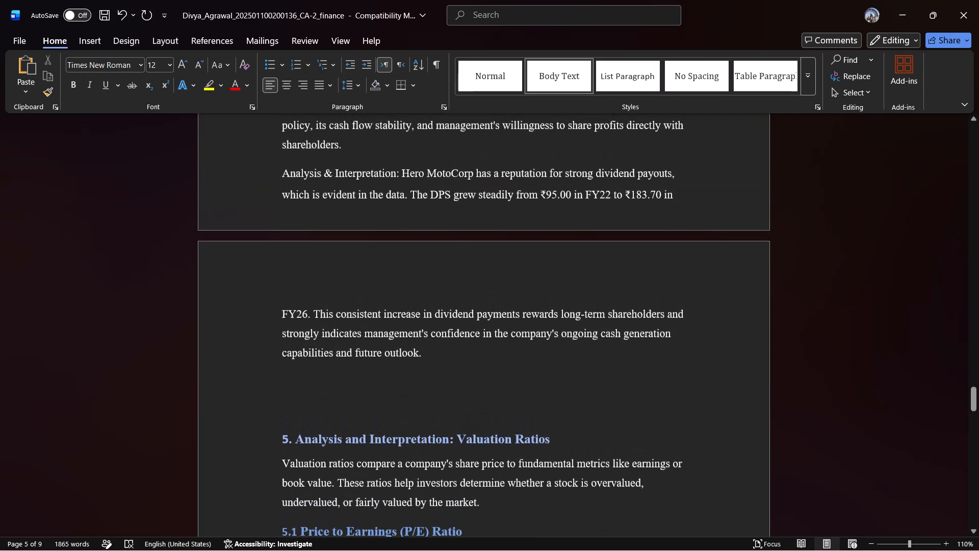
{"action": "scroll", "coordinate": [636, 315], "scroll_direction": "up", "scroll_amount": 2}
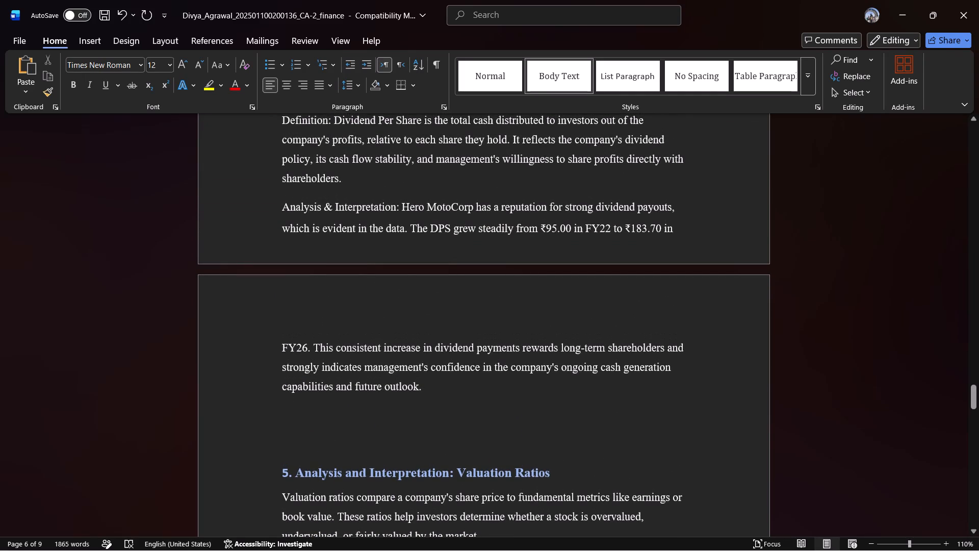
{"action": "left_click", "coordinate": [527, 421]}
{"action": "key", "text": "BackSpace"}
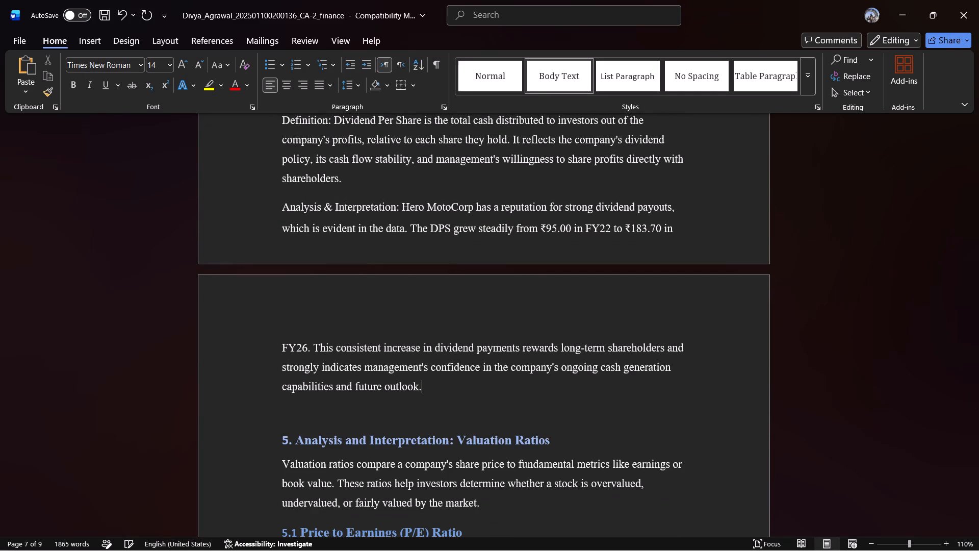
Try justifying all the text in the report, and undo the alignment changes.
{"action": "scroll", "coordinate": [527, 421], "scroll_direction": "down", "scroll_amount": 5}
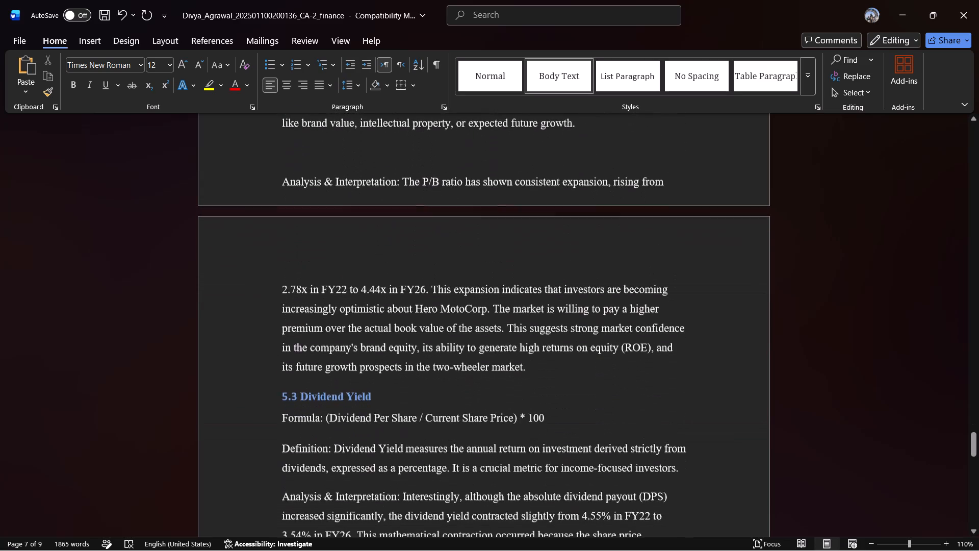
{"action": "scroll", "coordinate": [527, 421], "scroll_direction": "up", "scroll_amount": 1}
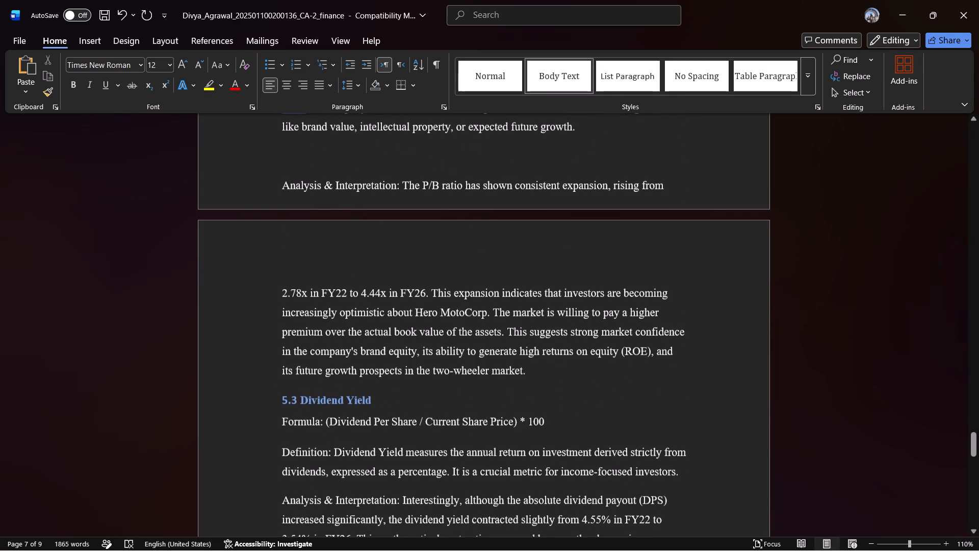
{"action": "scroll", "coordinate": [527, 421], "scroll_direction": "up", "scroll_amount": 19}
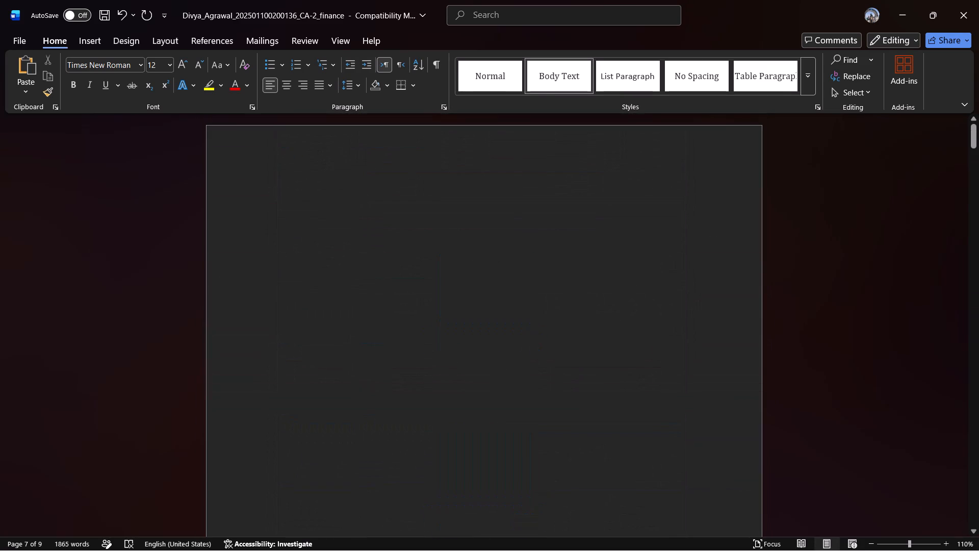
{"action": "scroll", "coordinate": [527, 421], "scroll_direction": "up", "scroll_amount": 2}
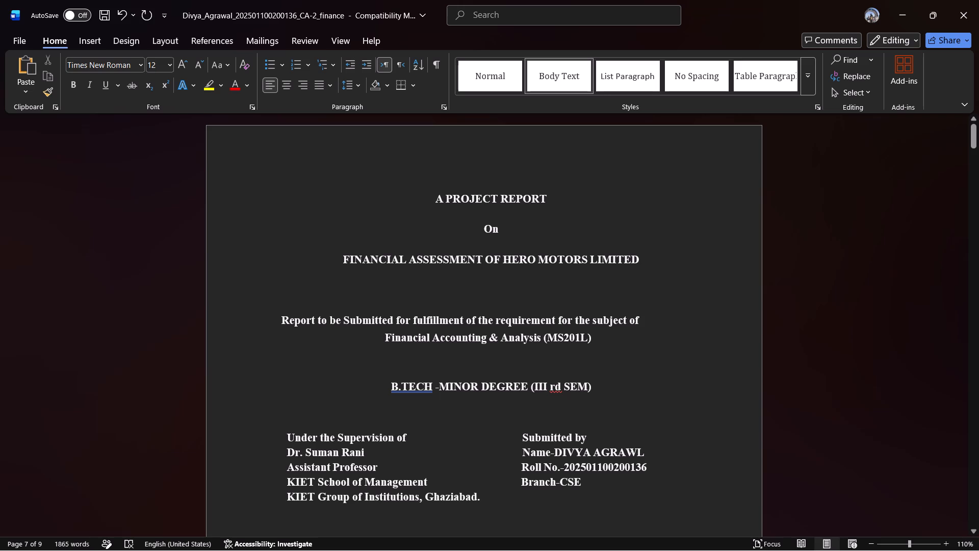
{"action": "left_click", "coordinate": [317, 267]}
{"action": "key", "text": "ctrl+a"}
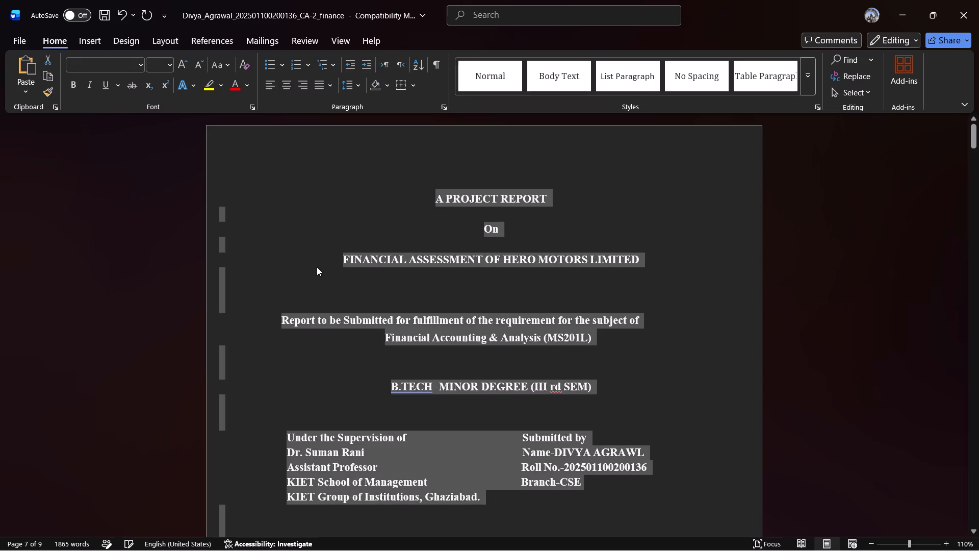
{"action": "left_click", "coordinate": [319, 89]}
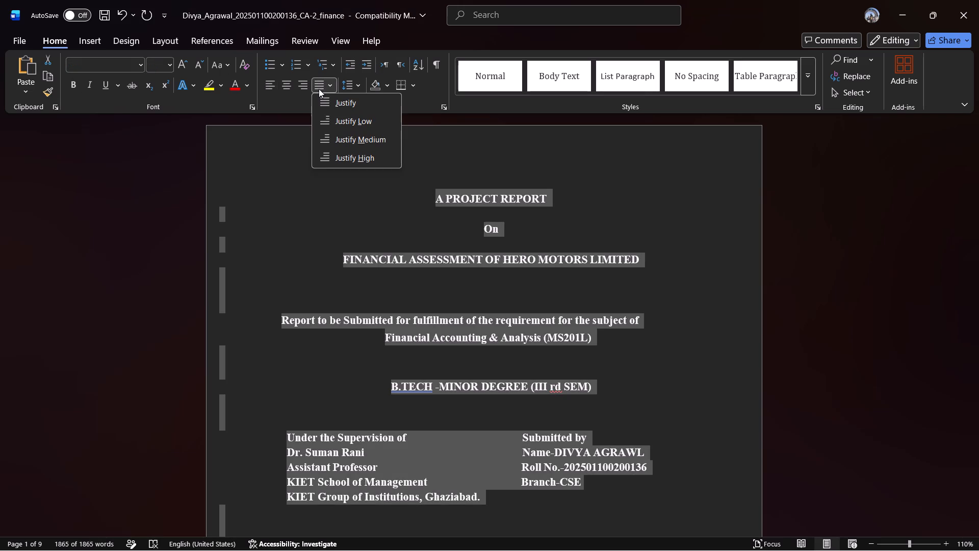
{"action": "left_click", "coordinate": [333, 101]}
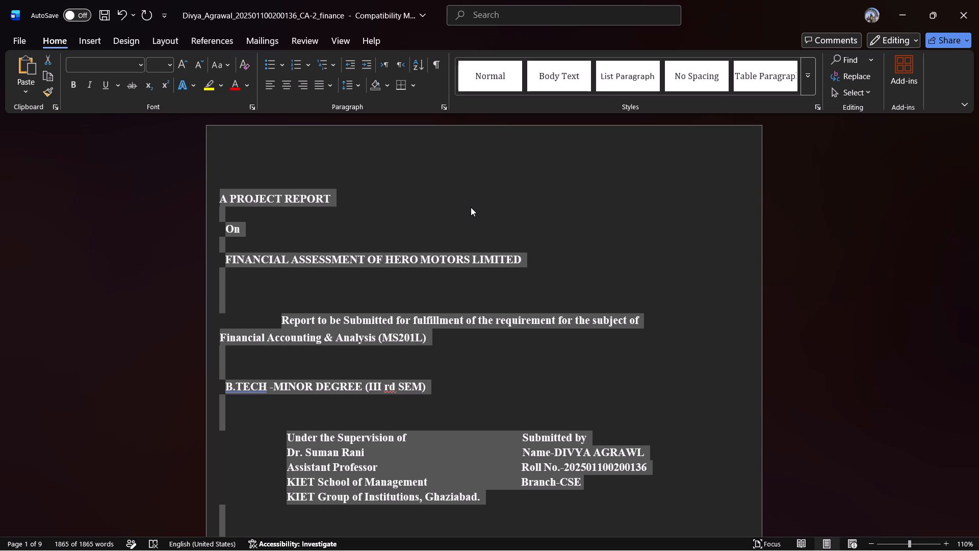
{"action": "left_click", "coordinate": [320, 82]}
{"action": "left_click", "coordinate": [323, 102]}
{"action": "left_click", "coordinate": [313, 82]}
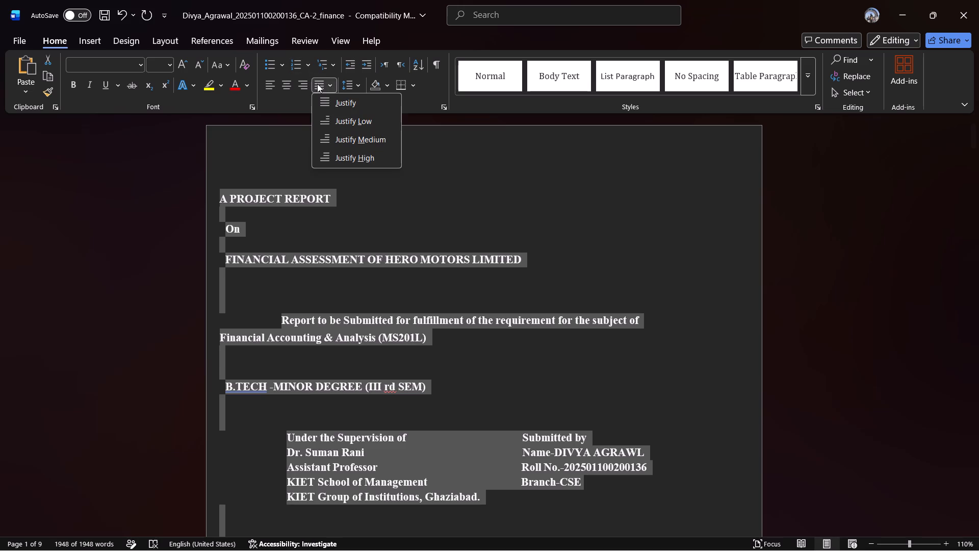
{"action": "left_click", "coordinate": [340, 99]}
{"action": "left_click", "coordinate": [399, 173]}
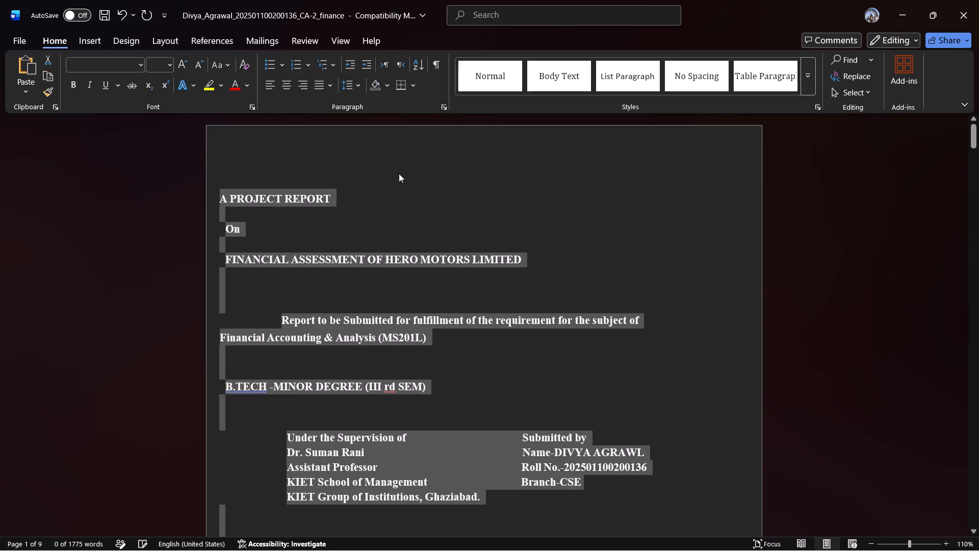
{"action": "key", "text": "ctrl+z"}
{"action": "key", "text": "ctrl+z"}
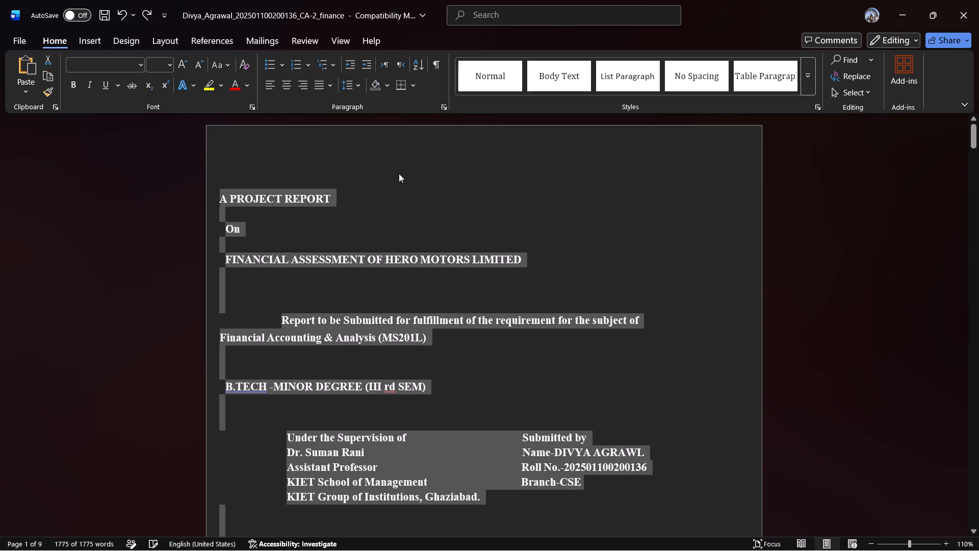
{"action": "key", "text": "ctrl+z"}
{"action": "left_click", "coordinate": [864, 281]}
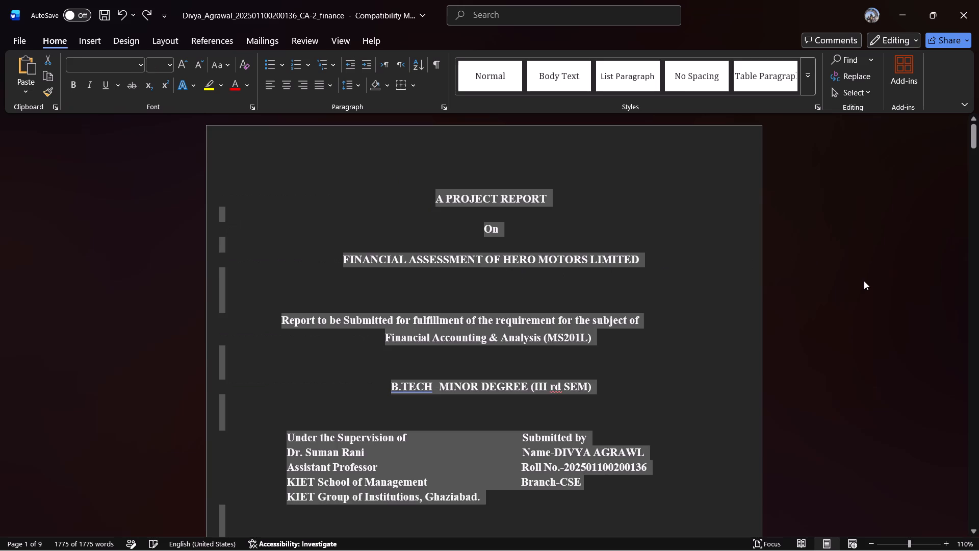
Check the text alignment and page layout of the whole report, from the cover page through section 7 Annexure.
{"action": "scroll", "coordinate": [647, 336], "scroll_direction": "down", "scroll_amount": 9}
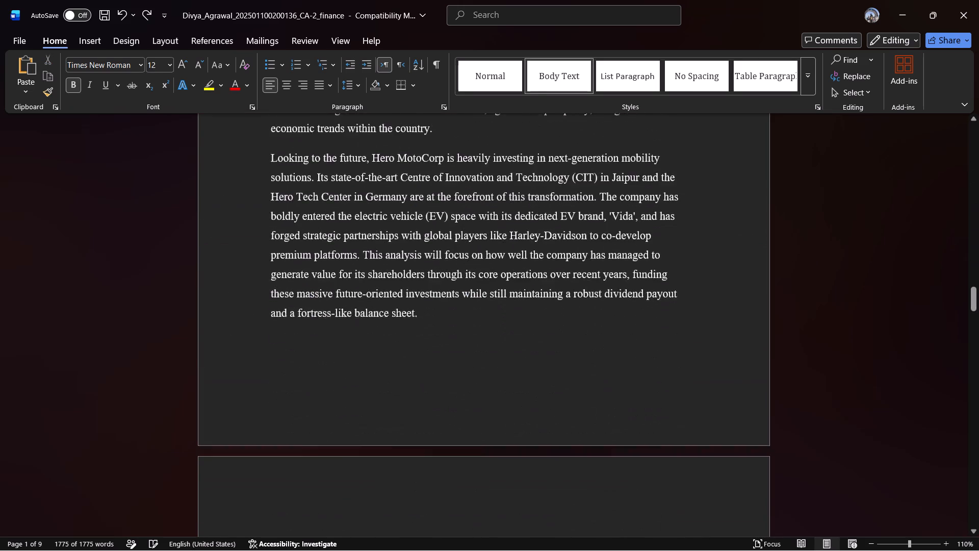
{"action": "scroll", "coordinate": [647, 336], "scroll_direction": "down", "scroll_amount": 6}
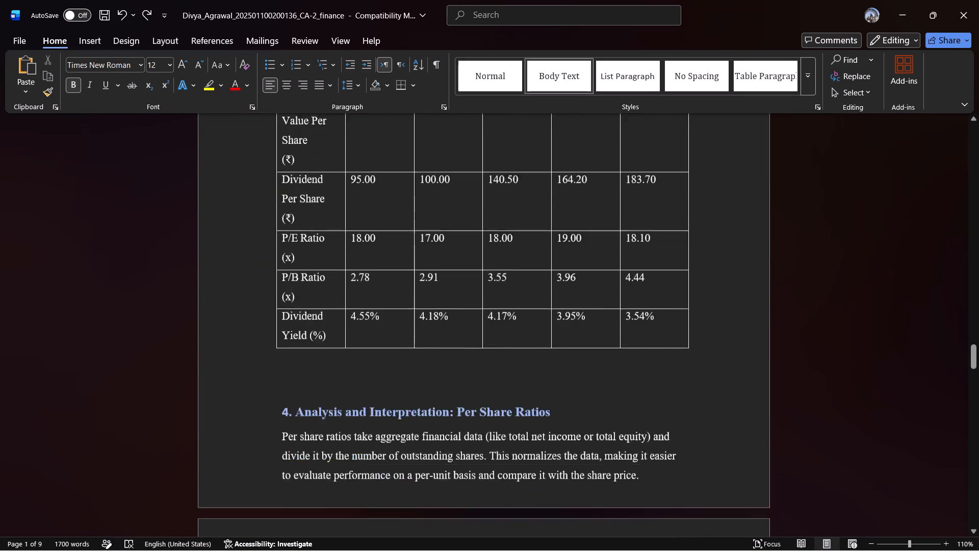
{"action": "scroll", "coordinate": [647, 336], "scroll_direction": "down", "scroll_amount": 6}
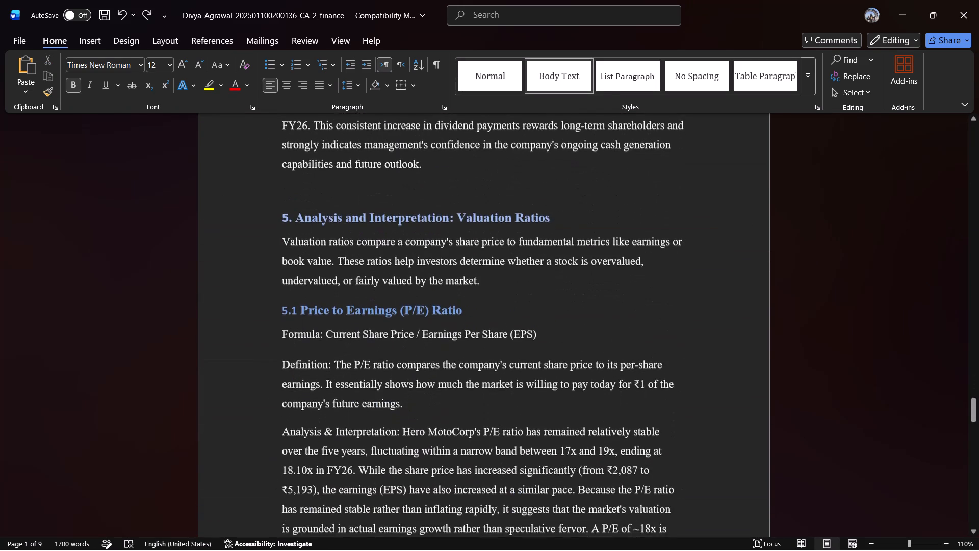
{"action": "scroll", "coordinate": [647, 336], "scroll_direction": "down", "scroll_amount": 4}
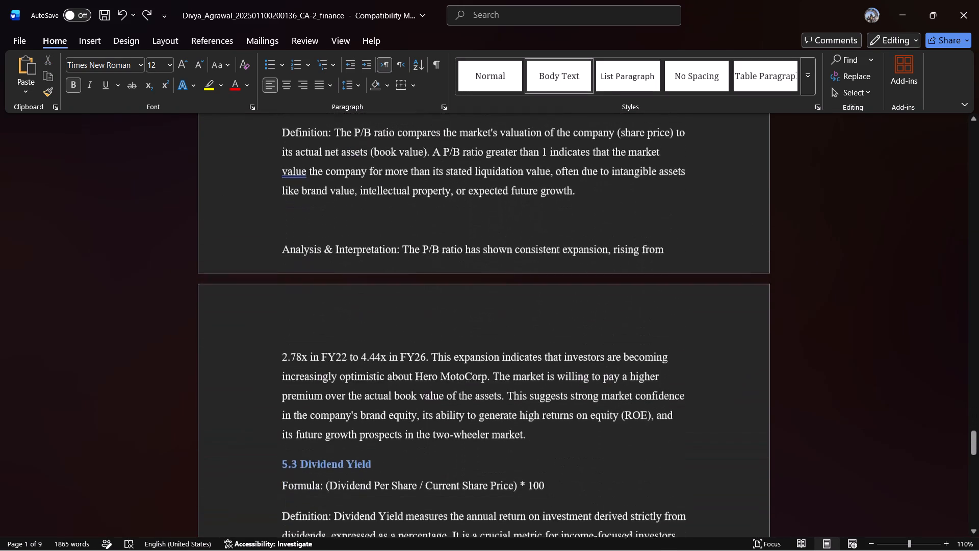
{"action": "scroll", "coordinate": [647, 336], "scroll_direction": "down", "scroll_amount": 5}
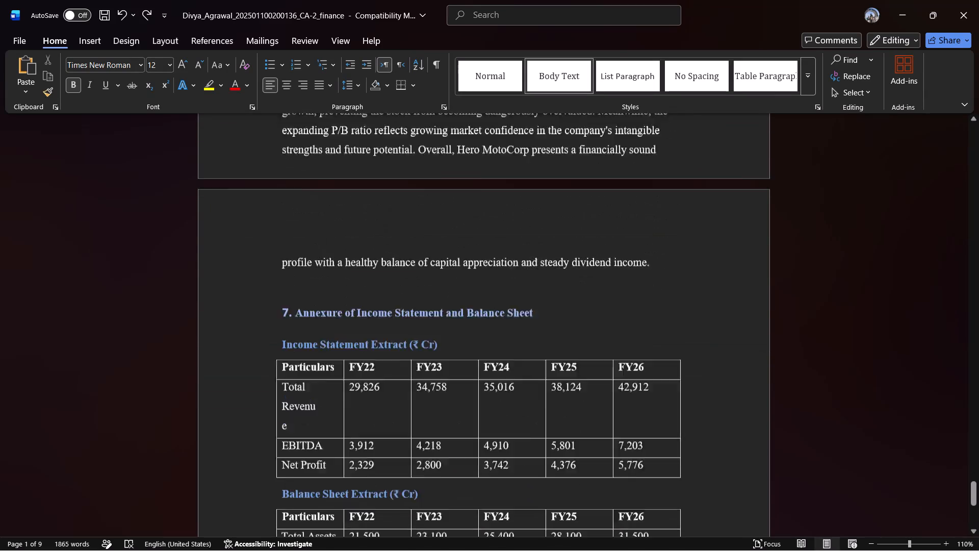
{"action": "scroll", "coordinate": [647, 336], "scroll_direction": "down", "scroll_amount": 6}
{"action": "scroll", "coordinate": [647, 336], "scroll_direction": "up", "scroll_amount": 6}
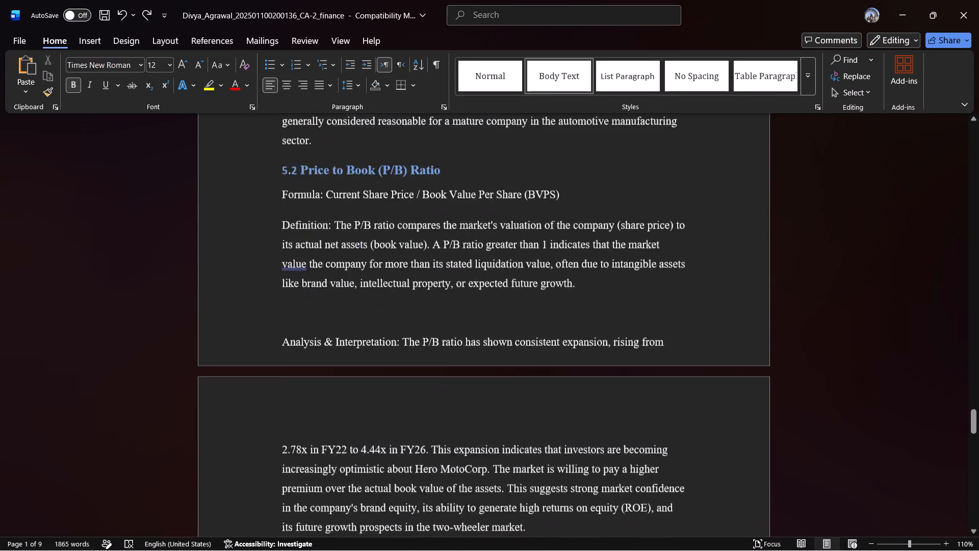
{"action": "scroll", "coordinate": [647, 336], "scroll_direction": "up", "scroll_amount": 19}
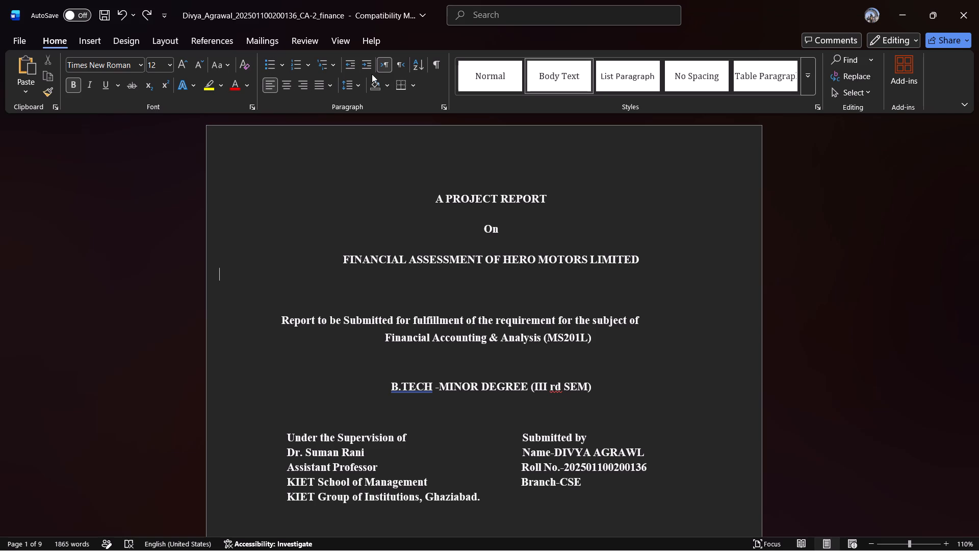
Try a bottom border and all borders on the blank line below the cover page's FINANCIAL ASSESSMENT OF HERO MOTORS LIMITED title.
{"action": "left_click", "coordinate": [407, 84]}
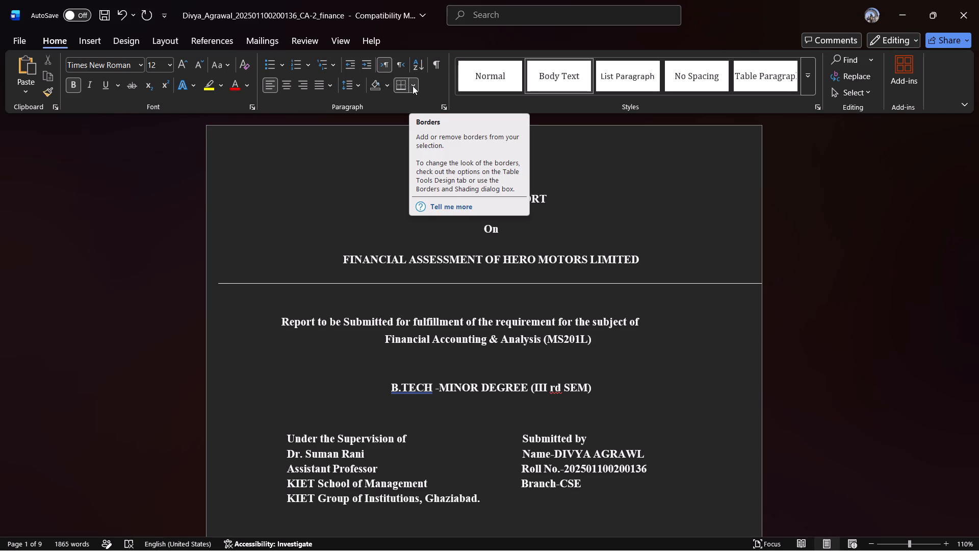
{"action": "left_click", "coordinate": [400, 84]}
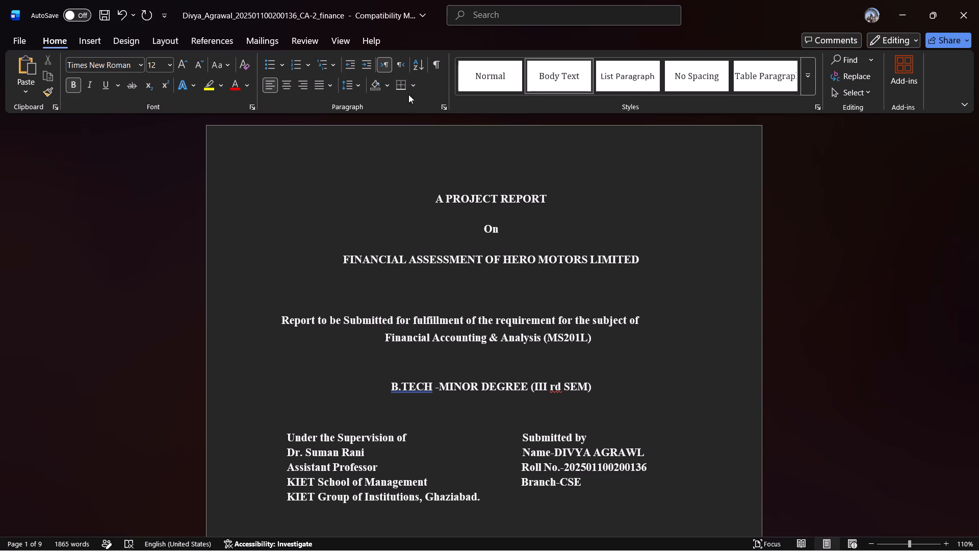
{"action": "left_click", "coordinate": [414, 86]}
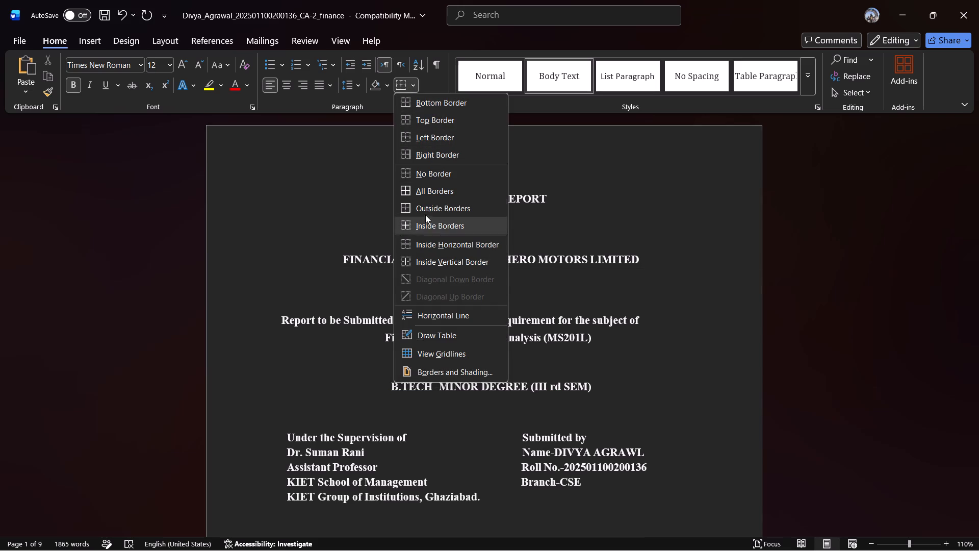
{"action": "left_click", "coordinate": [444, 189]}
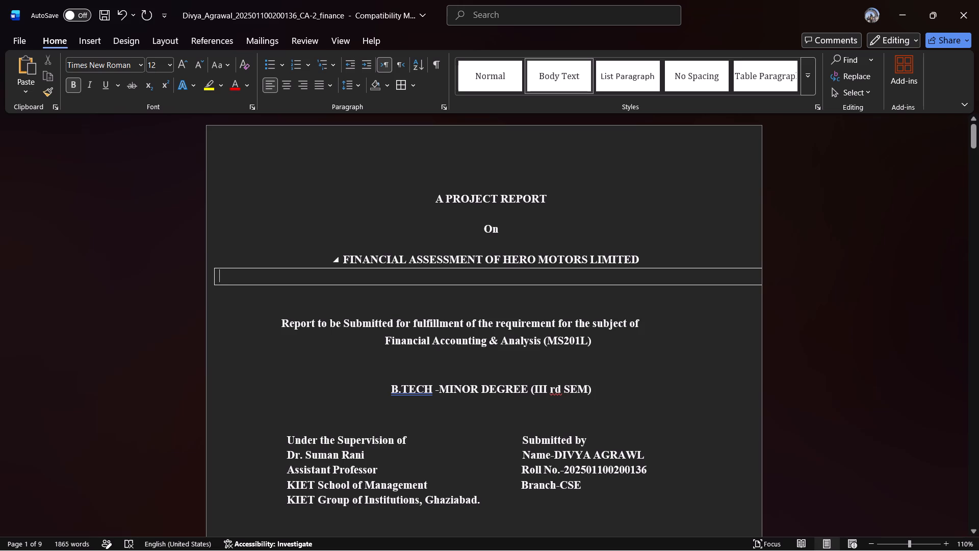
Delete the blank bordered line directly below the FINANCIAL ASSESSMENT OF HERO MOTORS LIMITED title on the cover page.
{"action": "key", "text": "BackSpace"}
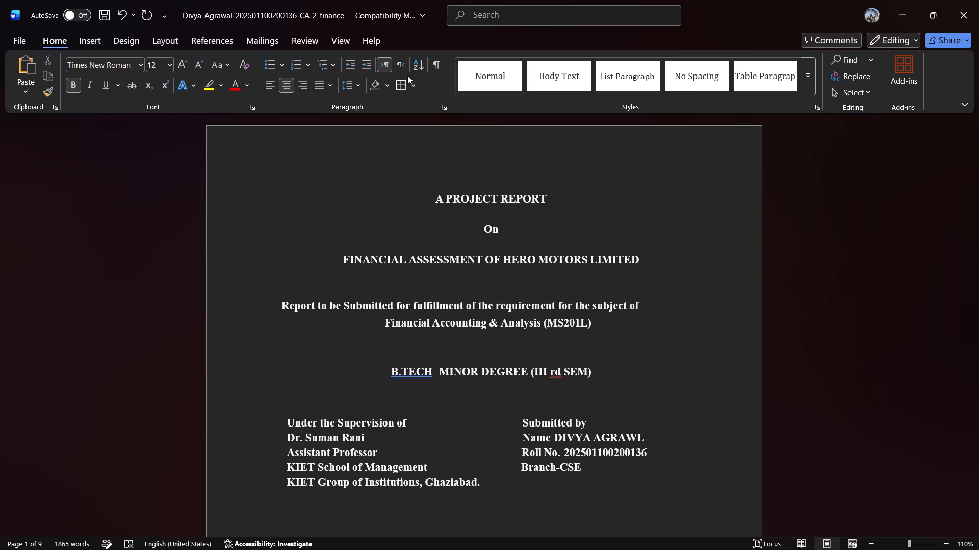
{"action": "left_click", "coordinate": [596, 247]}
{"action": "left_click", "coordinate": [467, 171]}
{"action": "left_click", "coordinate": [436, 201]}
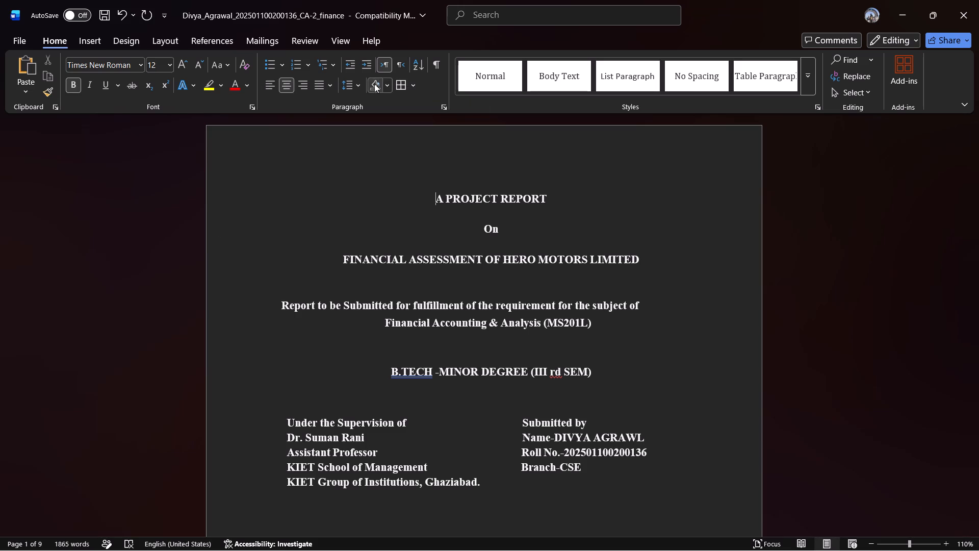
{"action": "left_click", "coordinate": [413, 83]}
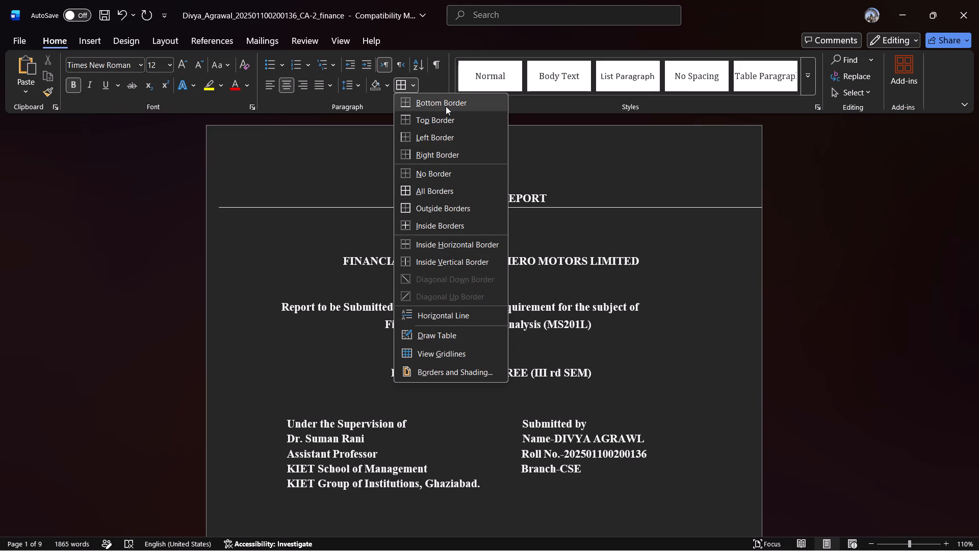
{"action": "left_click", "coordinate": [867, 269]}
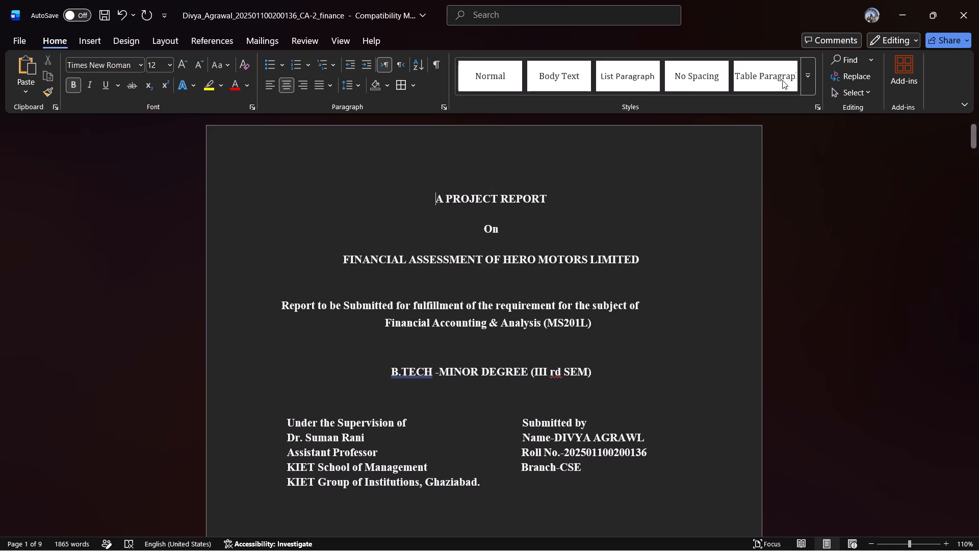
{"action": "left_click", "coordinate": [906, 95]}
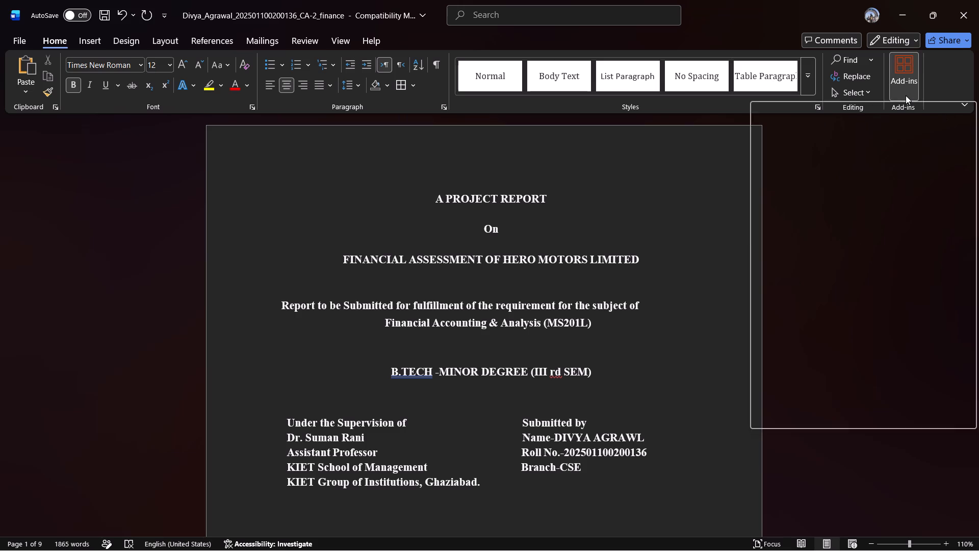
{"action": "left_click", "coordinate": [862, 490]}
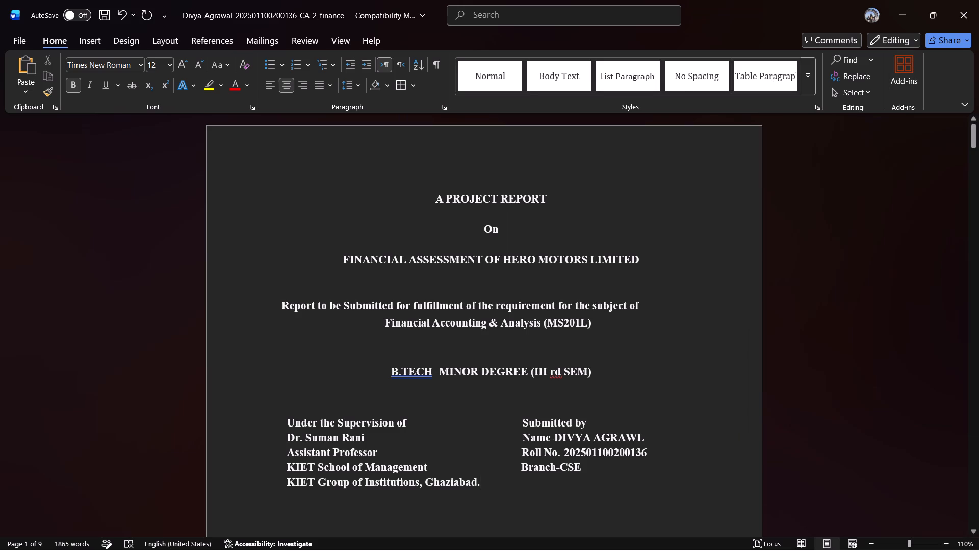
Insert a blank line after the first paragraph of section 2 Company Overview to move the second paragraph onto the next page.
{"action": "scroll", "coordinate": [575, 426], "scroll_direction": "down", "scroll_amount": 4}
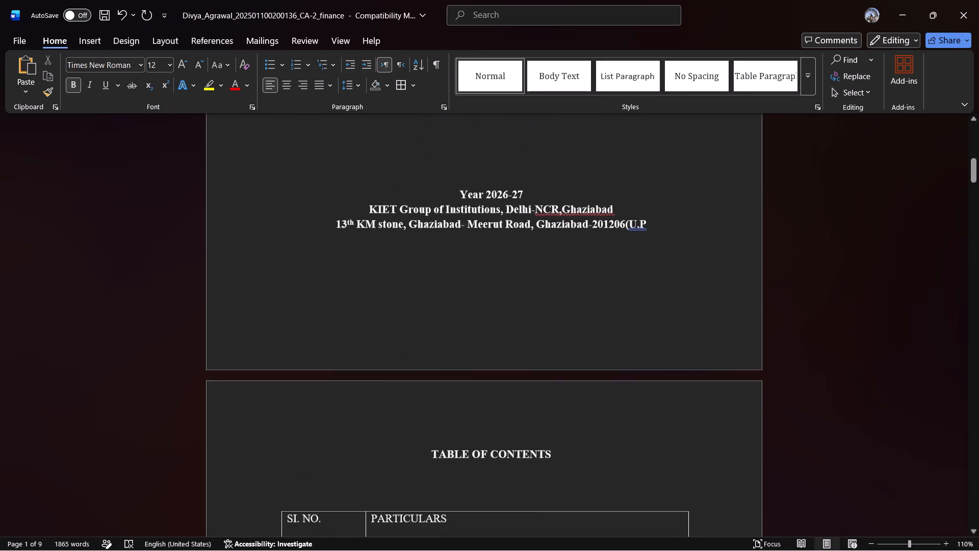
{"action": "scroll", "coordinate": [575, 426], "scroll_direction": "down", "scroll_amount": 5}
{"action": "scroll", "coordinate": [575, 426], "scroll_direction": "up", "scroll_amount": 1}
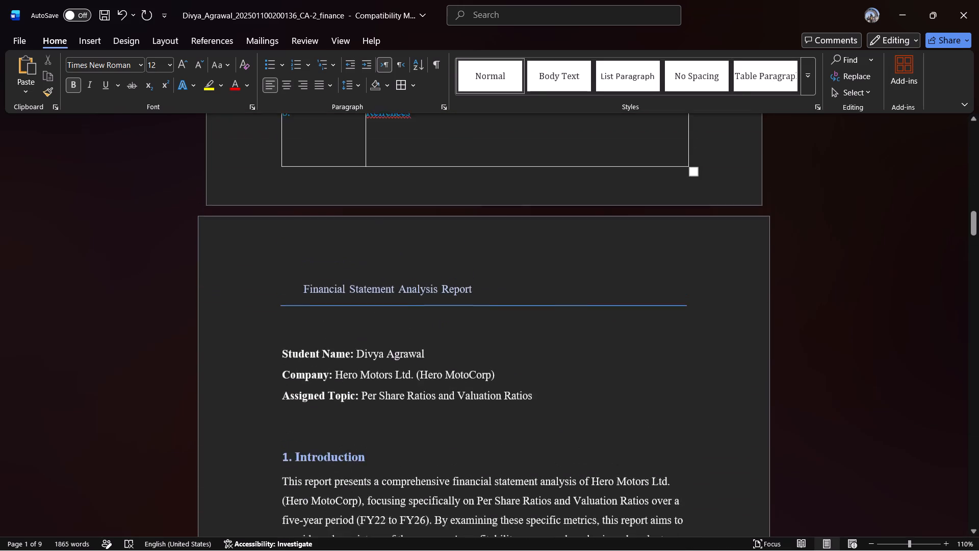
{"action": "scroll", "coordinate": [575, 426], "scroll_direction": "down", "scroll_amount": 4}
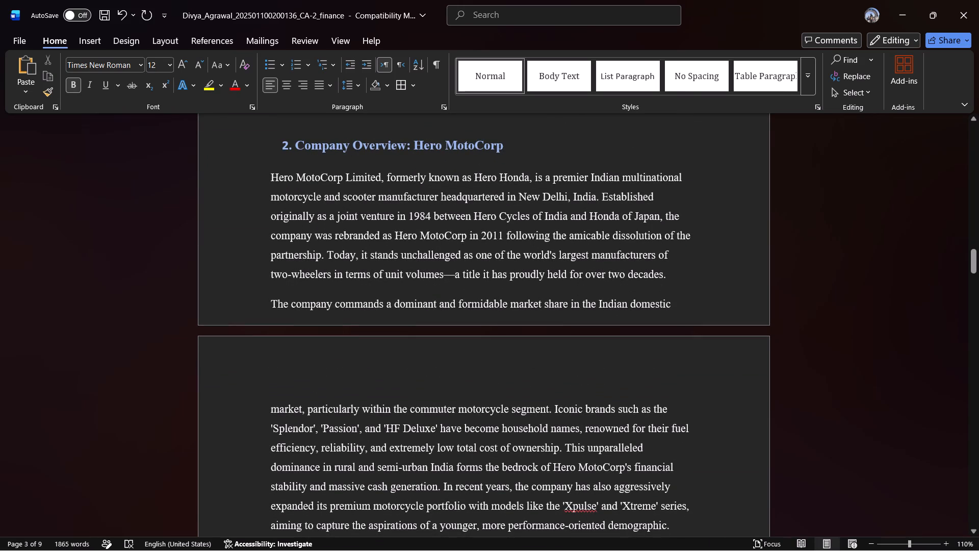
{"action": "left_click", "coordinate": [669, 286]}
{"action": "key", "text": "Return"}
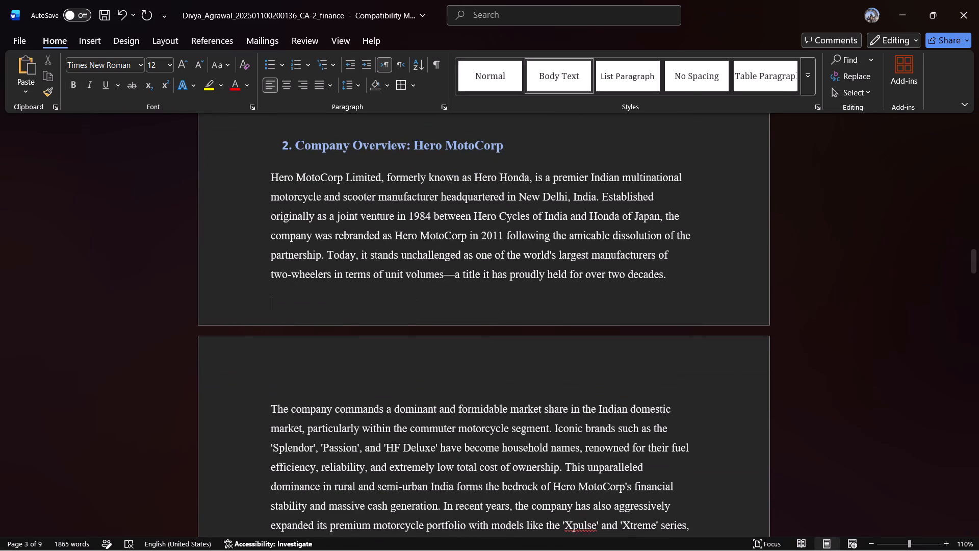
Add three blank lines below the five-year financial summary table to move the section 4 heading onto the next page.
{"action": "scroll", "coordinate": [669, 286], "scroll_direction": "down", "scroll_amount": 4}
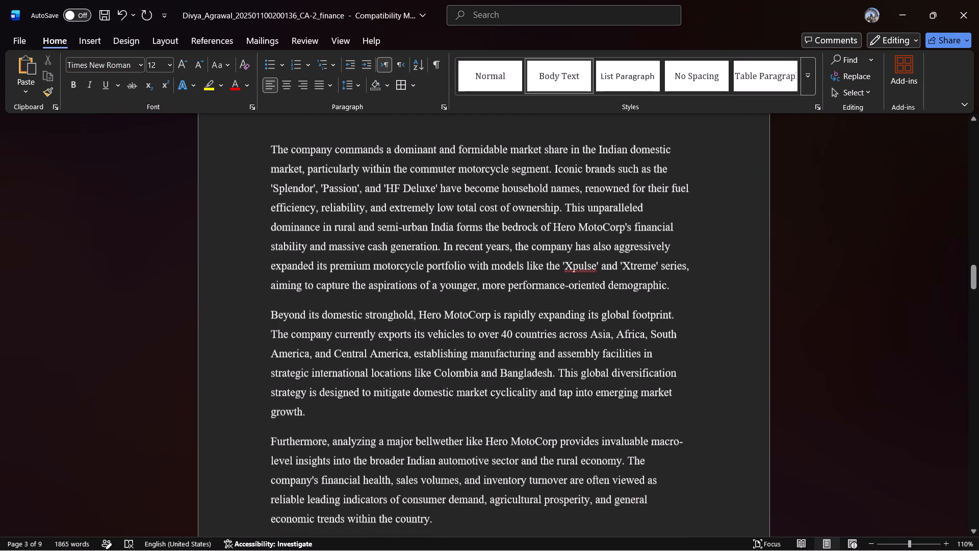
{"action": "scroll", "coordinate": [669, 286], "scroll_direction": "down", "scroll_amount": 3}
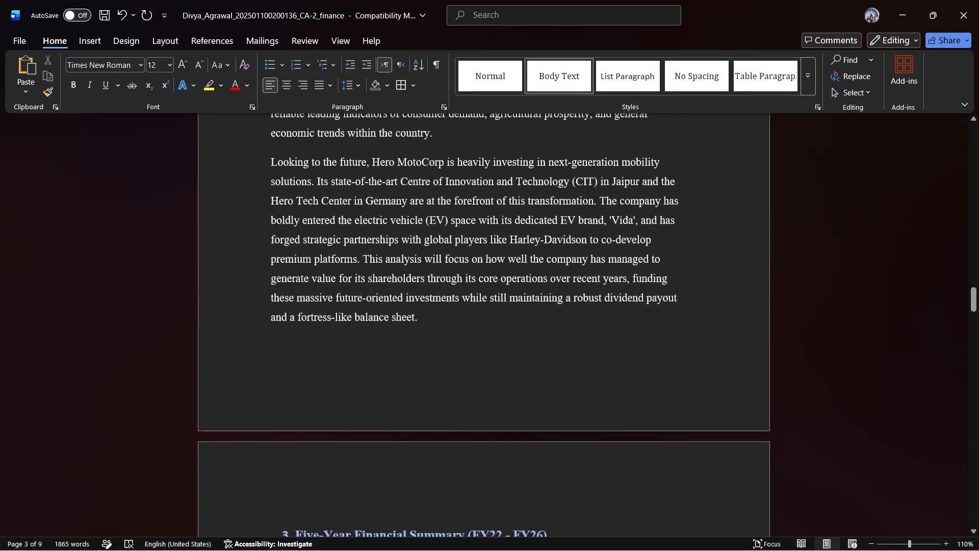
{"action": "scroll", "coordinate": [669, 286], "scroll_direction": "down", "scroll_amount": 5}
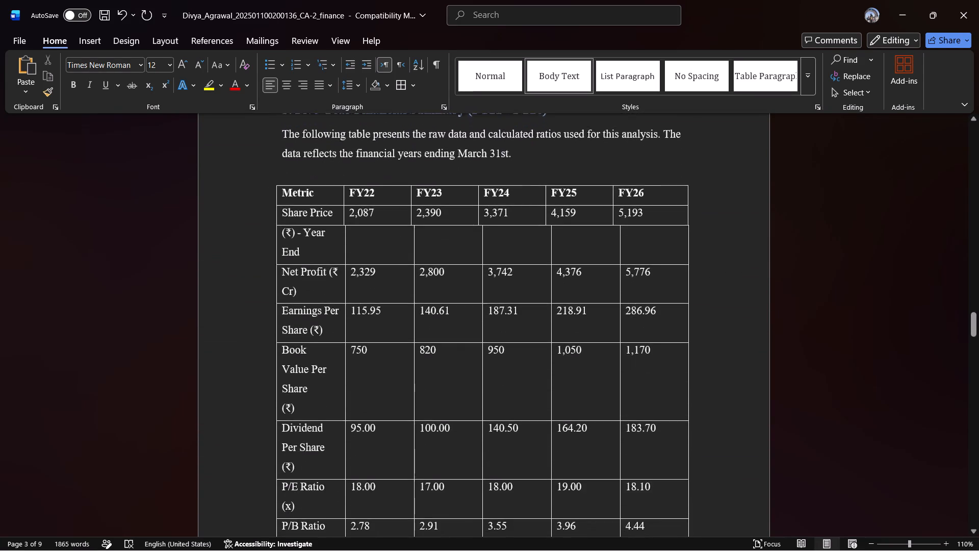
{"action": "scroll", "coordinate": [669, 286], "scroll_direction": "down", "scroll_amount": 2}
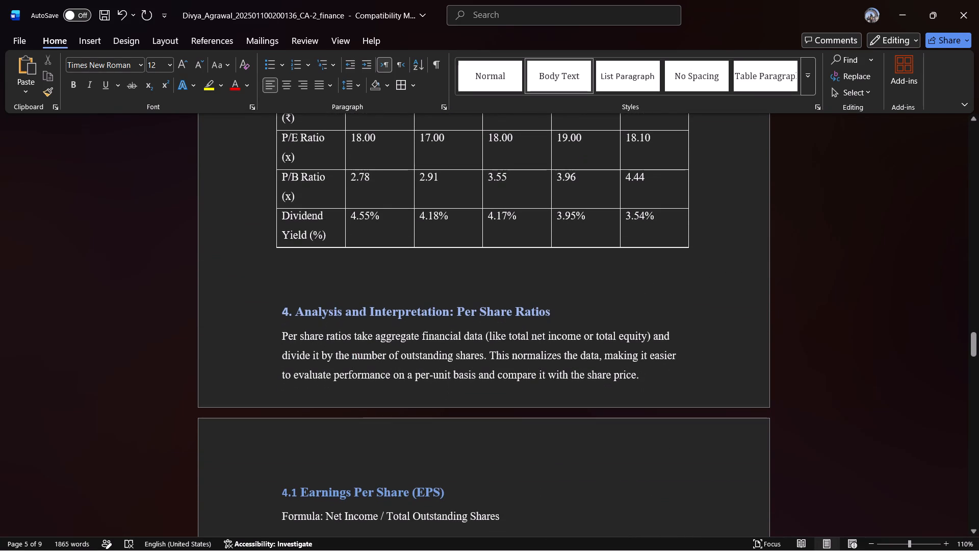
{"action": "left_click", "coordinate": [597, 282]}
{"action": "key", "text": "Return"}
{"action": "key", "text": "Return"}
{"action": "key", "text": "Return"}
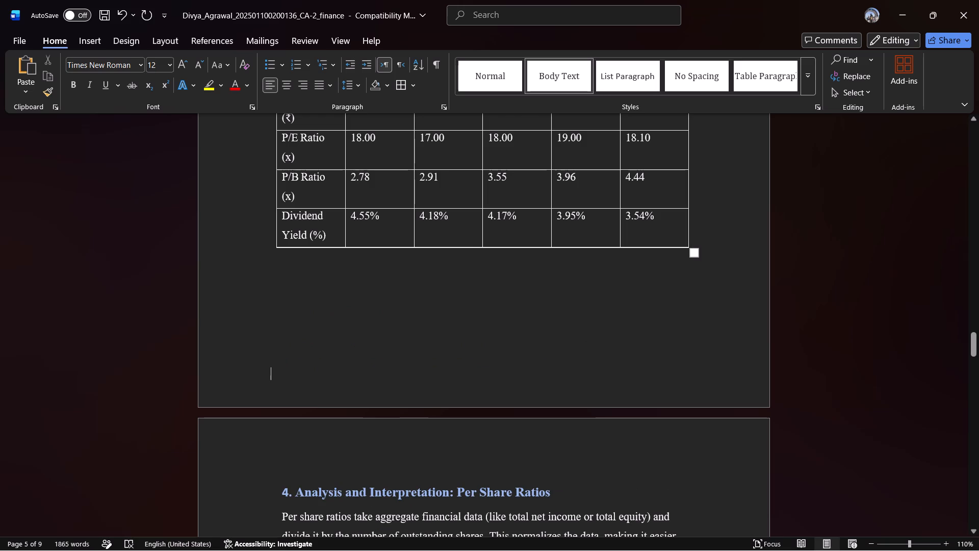
Resize the five-year financial summary table from its lower corner, making it slightly narrower.
{"action": "left_click_drag", "start_coordinate": [694, 251], "coordinate": [686, 313]}
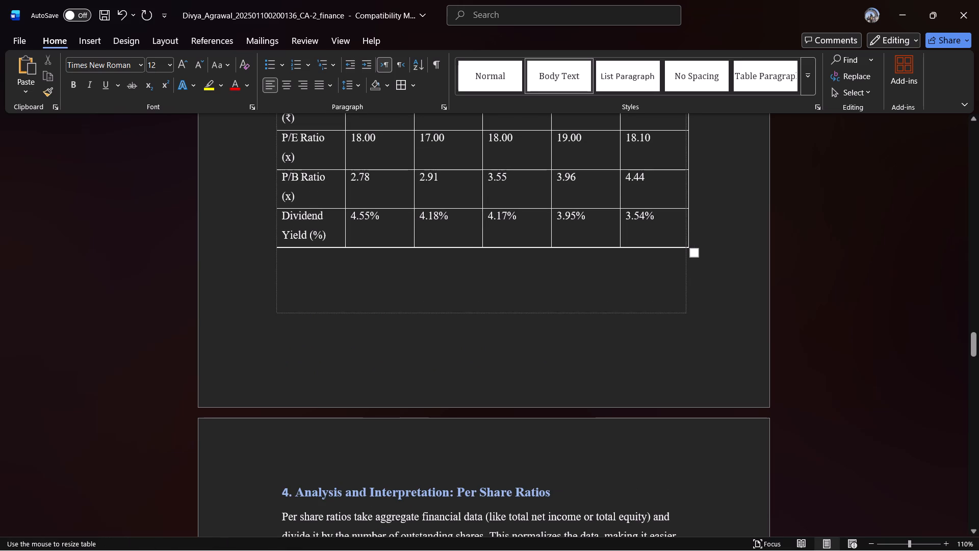
{"action": "left_click_drag", "start_coordinate": [686, 313], "coordinate": [686, 316]}
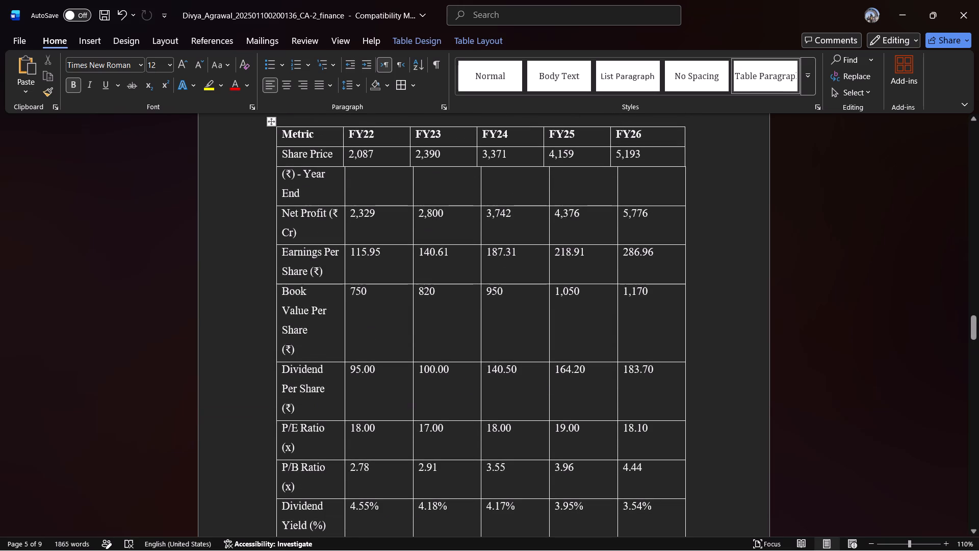
{"action": "scroll", "coordinate": [685, 319], "scroll_direction": "down", "scroll_amount": 2}
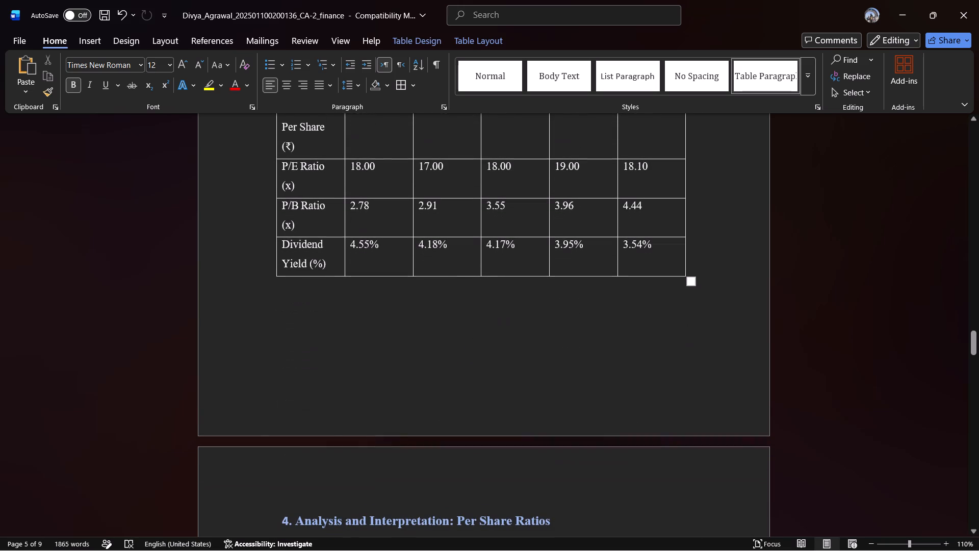
Add two blank lines between section 3's introductory paragraph and the five-year financial summary table.
{"action": "scroll", "coordinate": [568, 217], "scroll_direction": "up", "scroll_amount": 3}
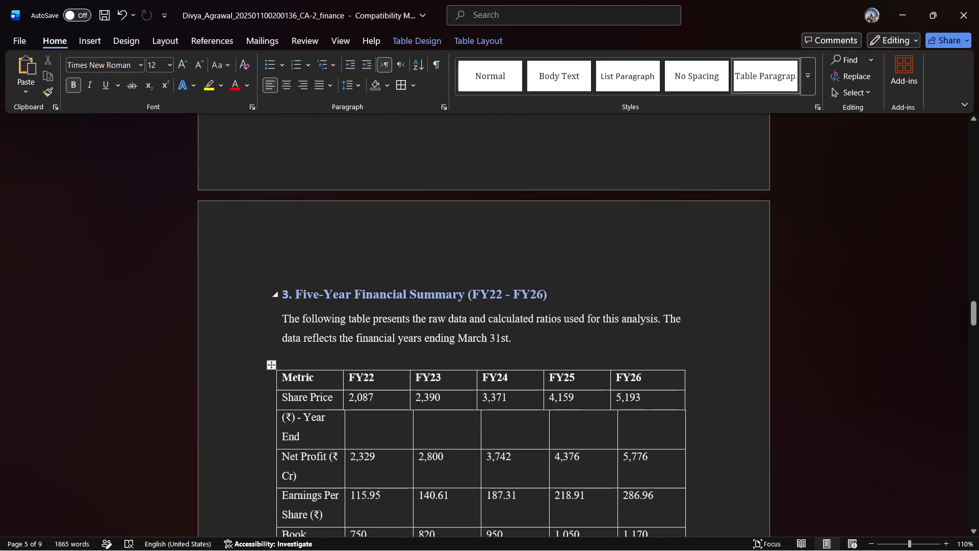
{"action": "left_click", "coordinate": [511, 356]}
{"action": "key", "text": "Return"}
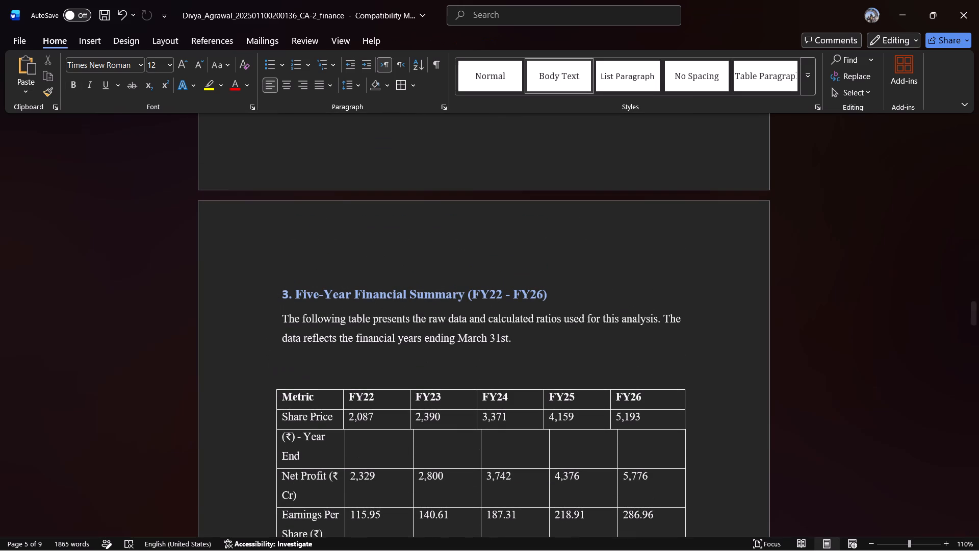
{"action": "key", "text": "Return"}
{"action": "scroll", "coordinate": [511, 356], "scroll_direction": "down", "scroll_amount": 5}
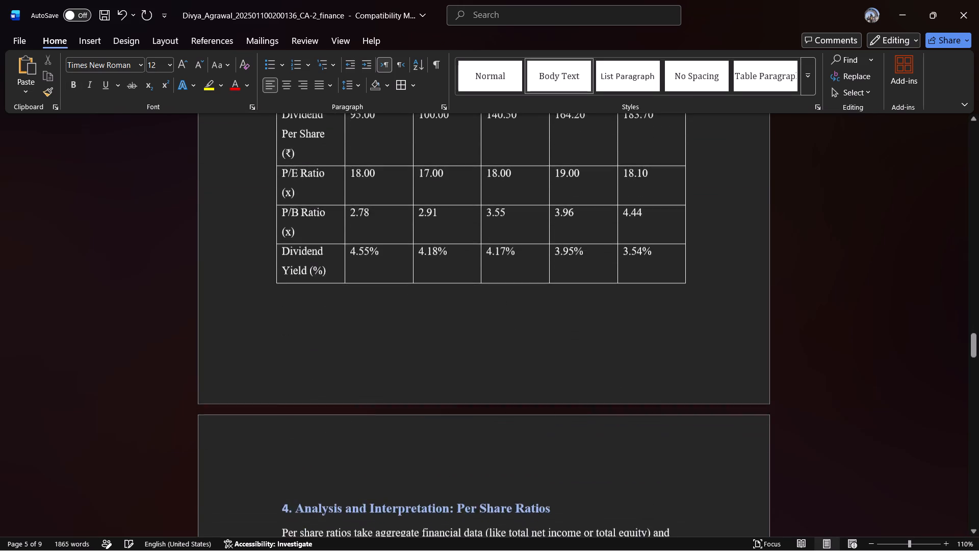
Insert a blank line after the section 3 Five-Year Financial Summary (FY22 - FY26) heading.
{"action": "scroll", "coordinate": [511, 356], "scroll_direction": "up", "scroll_amount": 3}
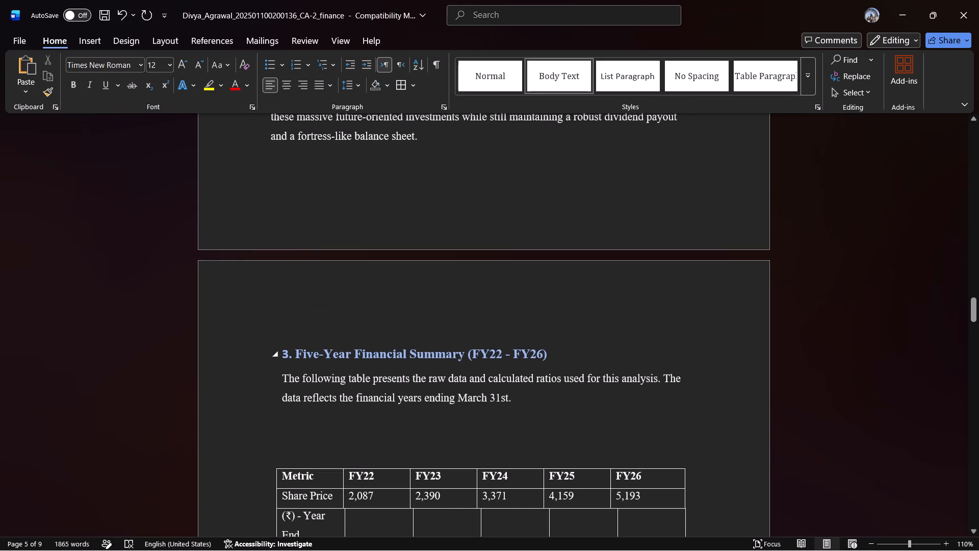
{"action": "left_click", "coordinate": [584, 359]}
{"action": "key", "text": "Return"}
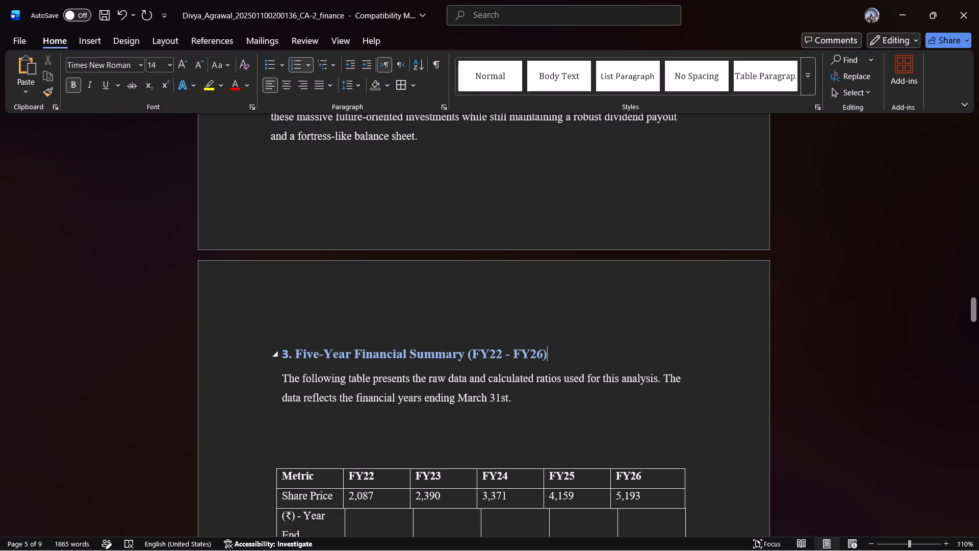
Remove the automatic number from the new blank line under the section 3 Five-Year Financial Summary heading.
{"action": "key", "text": "BackSpace"}
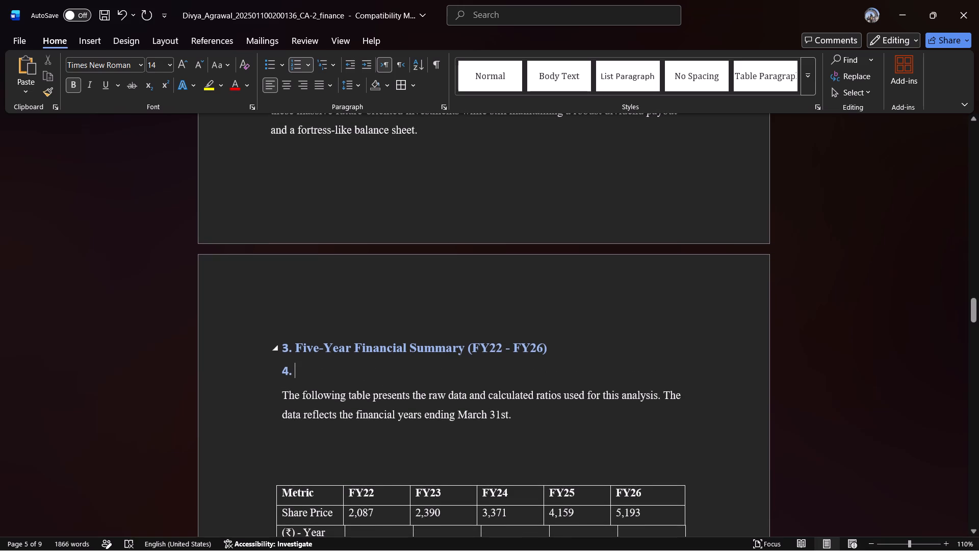
{"action": "key", "text": "BackSpace"}
{"action": "key", "text": "BackSpace"}
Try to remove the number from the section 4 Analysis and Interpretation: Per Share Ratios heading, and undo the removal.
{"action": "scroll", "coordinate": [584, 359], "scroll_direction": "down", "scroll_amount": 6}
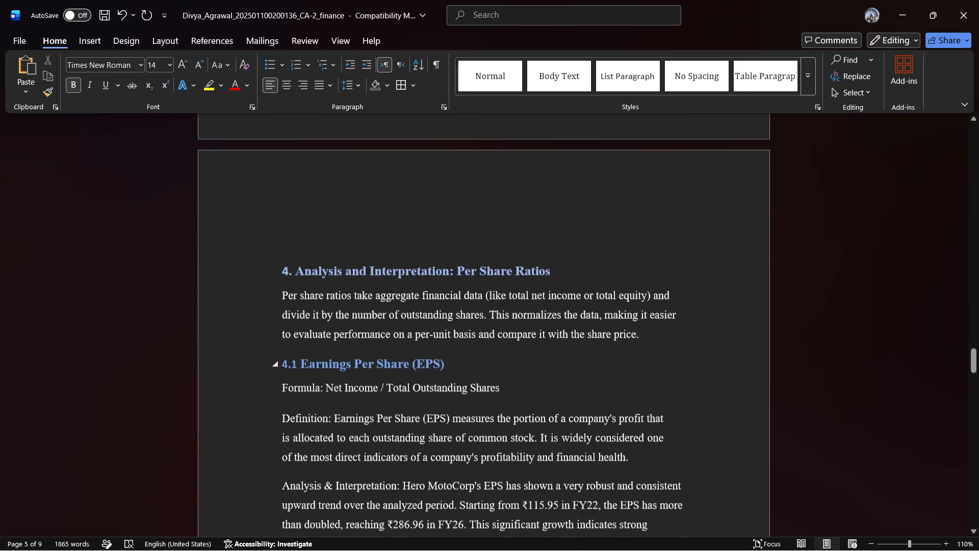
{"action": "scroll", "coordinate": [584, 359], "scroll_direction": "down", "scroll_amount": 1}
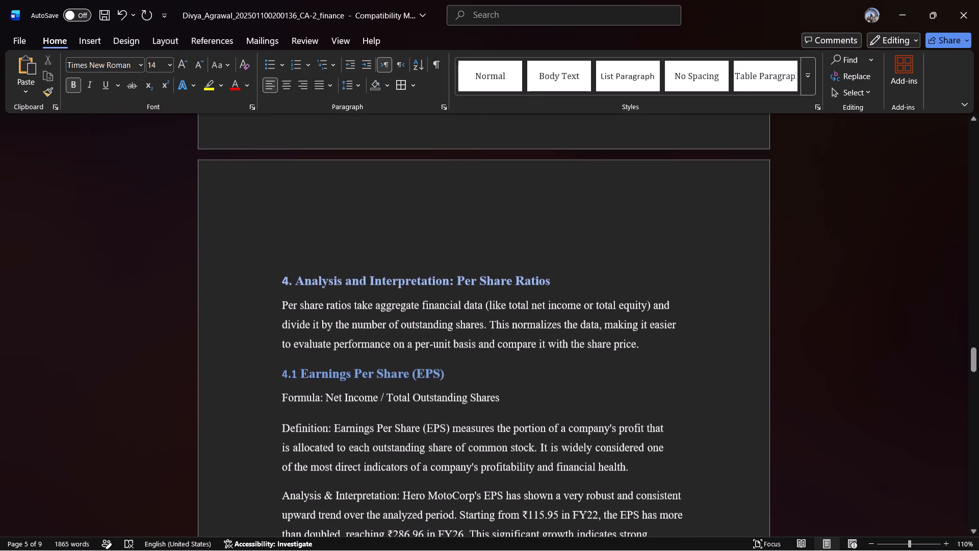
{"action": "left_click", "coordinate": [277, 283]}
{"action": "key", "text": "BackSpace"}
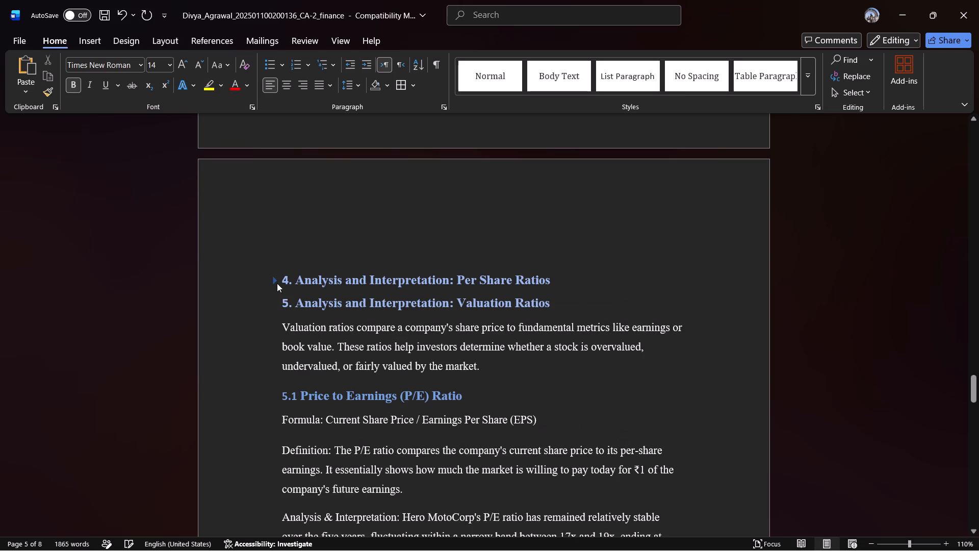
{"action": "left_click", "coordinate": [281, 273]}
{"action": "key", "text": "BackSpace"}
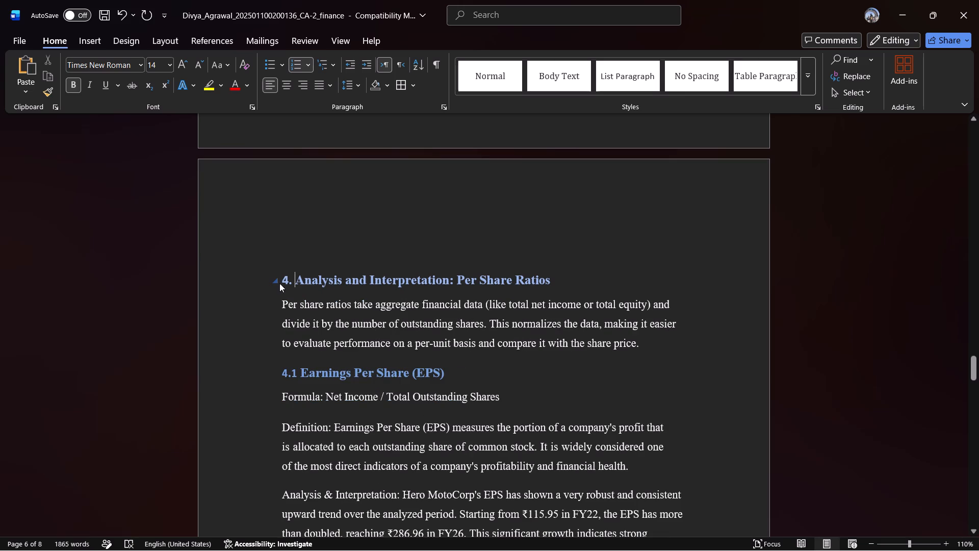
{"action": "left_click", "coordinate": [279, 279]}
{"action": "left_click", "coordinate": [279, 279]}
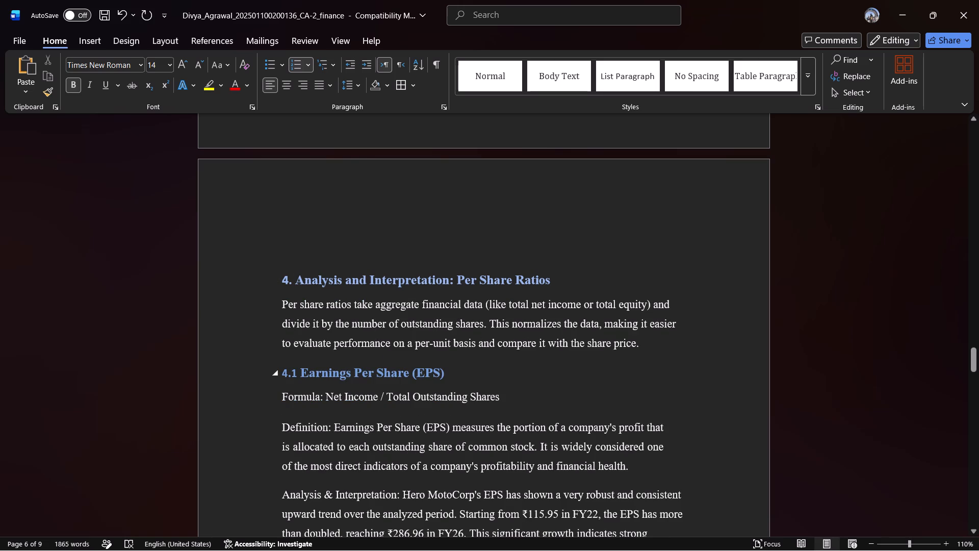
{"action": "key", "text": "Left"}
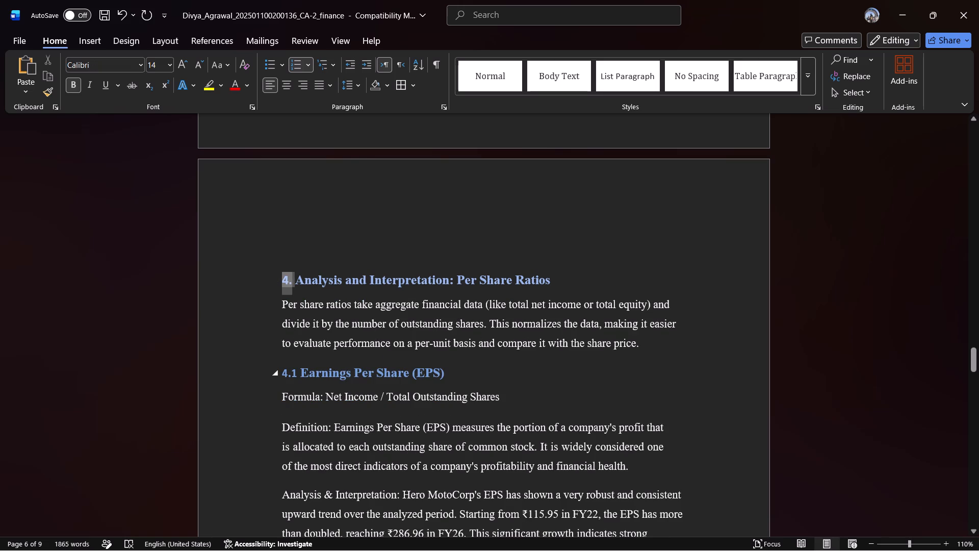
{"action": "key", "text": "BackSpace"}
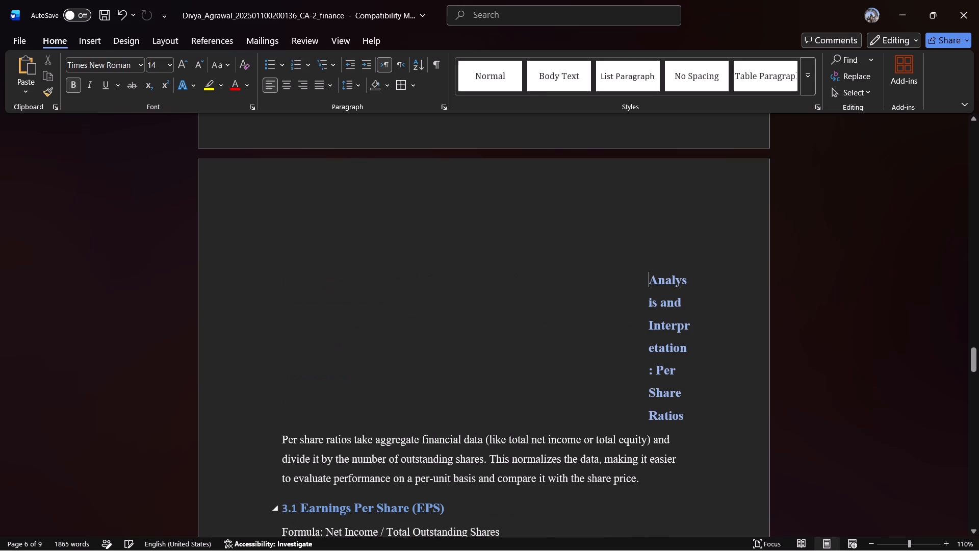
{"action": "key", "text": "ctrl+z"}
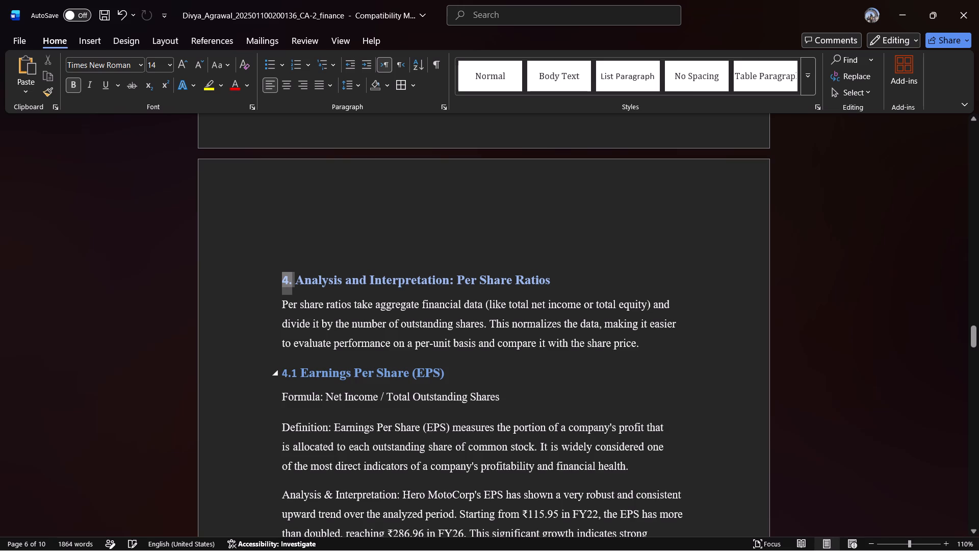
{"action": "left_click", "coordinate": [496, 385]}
Review sections 4 to 6 for page breaks that split headings from their text.
{"action": "scroll", "coordinate": [496, 385], "scroll_direction": "down", "scroll_amount": 4}
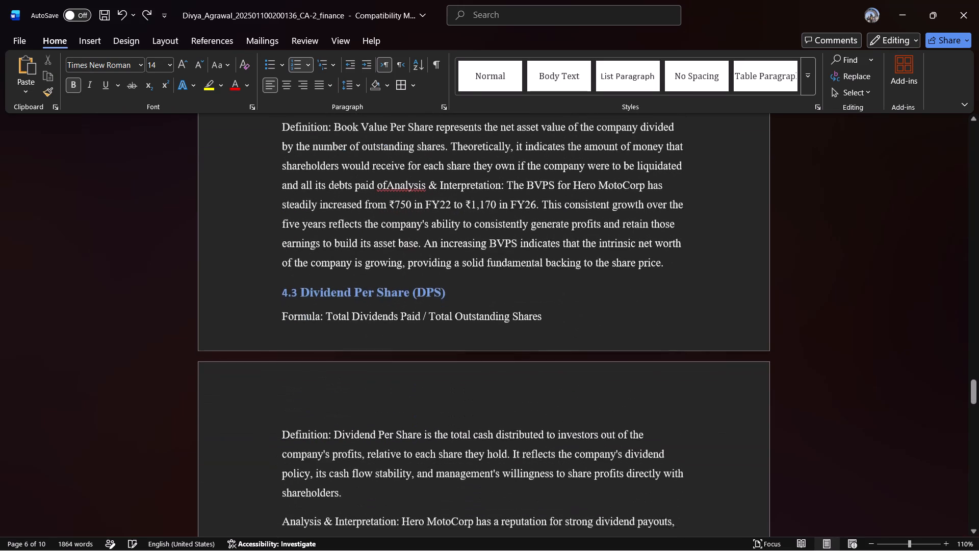
{"action": "scroll", "coordinate": [496, 385], "scroll_direction": "down", "scroll_amount": 9}
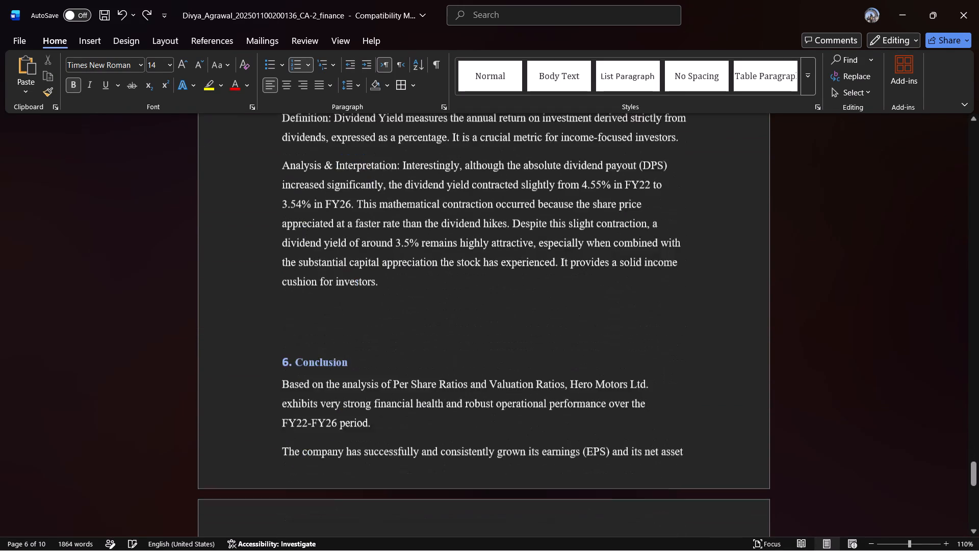
{"action": "scroll", "coordinate": [496, 385], "scroll_direction": "down", "scroll_amount": 1}
{"action": "scroll", "coordinate": [496, 385], "scroll_direction": "up", "scroll_amount": 1}
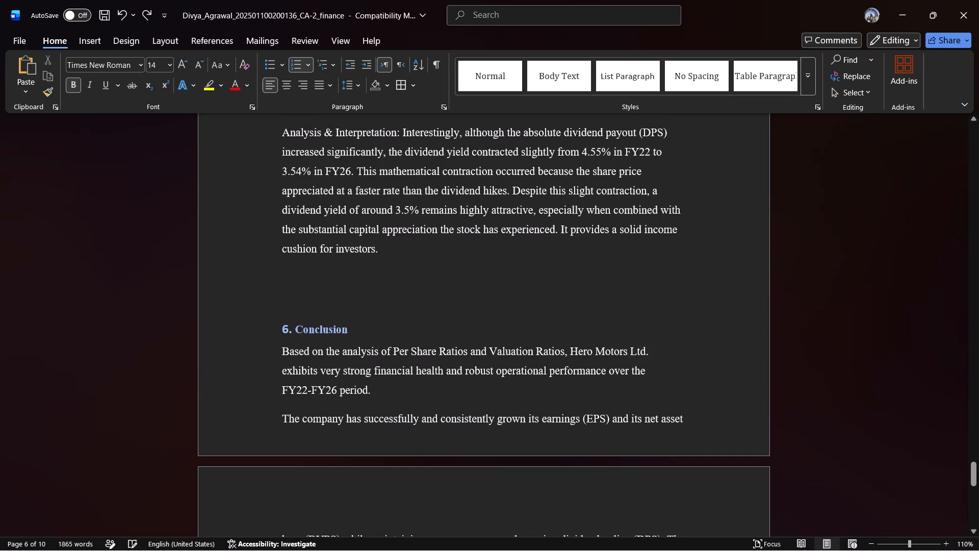
{"action": "scroll", "coordinate": [391, 319], "scroll_direction": "down", "scroll_amount": 1}
{"action": "scroll", "coordinate": [391, 319], "scroll_direction": "up", "scroll_amount": 1}
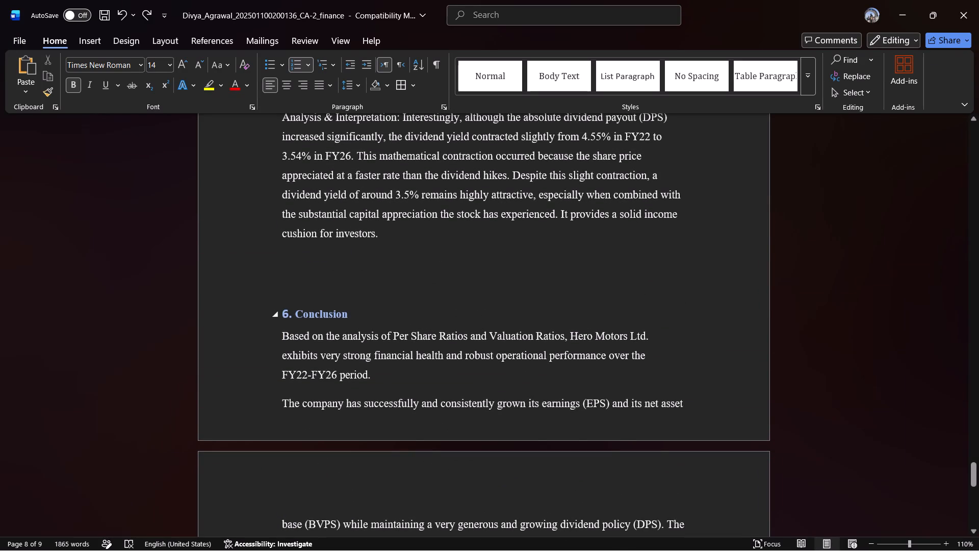
{"action": "scroll", "coordinate": [353, 288], "scroll_direction": "up", "scroll_amount": 6}
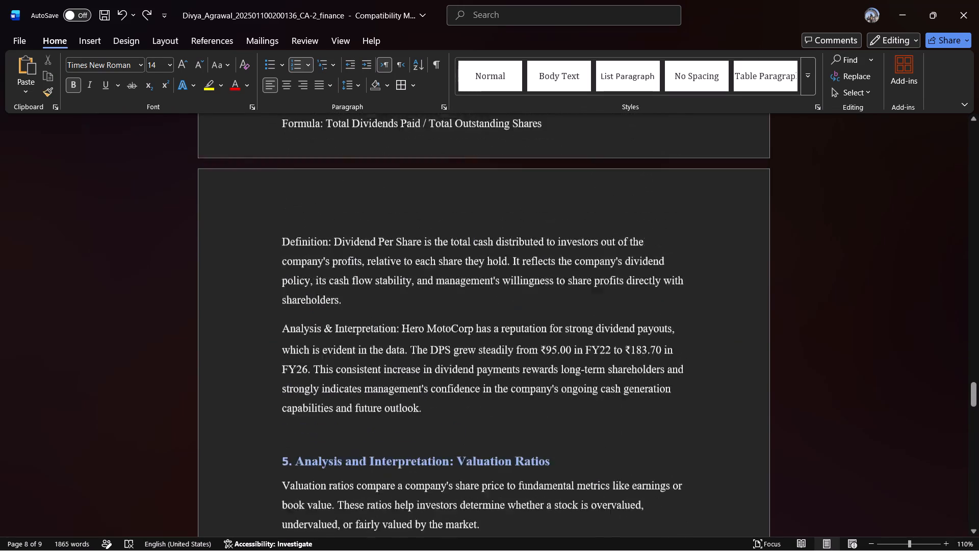
{"action": "scroll", "coordinate": [353, 288], "scroll_direction": "up", "scroll_amount": 3}
Insert two blank lines after section 4.2's last paragraph to move the 4.3 Dividend Per Share (DPS) heading onto the next page.
{"action": "scroll", "coordinate": [353, 288], "scroll_direction": "down", "scroll_amount": 3}
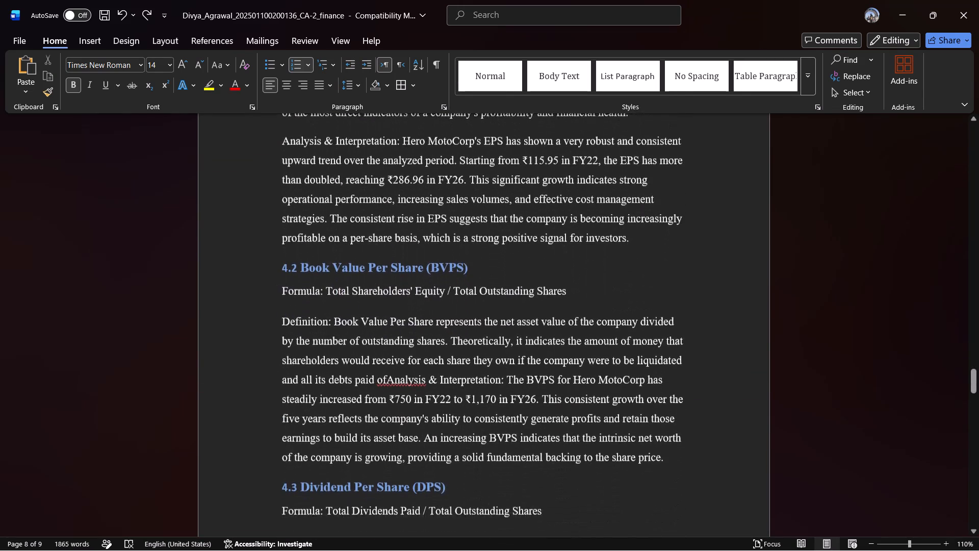
{"action": "scroll", "coordinate": [353, 288], "scroll_direction": "down", "scroll_amount": 2}
{"action": "left_click", "coordinate": [697, 353]}
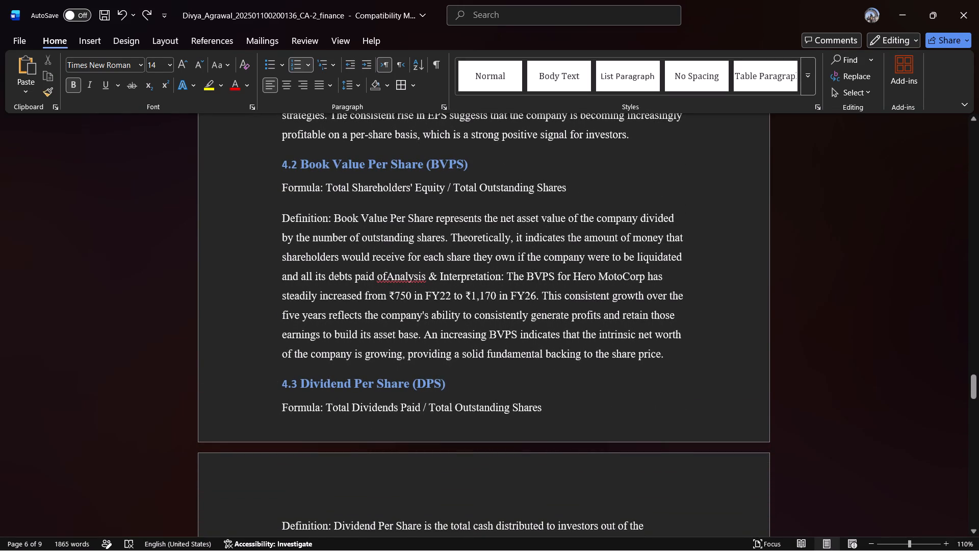
{"action": "key", "text": "Return"}
{"action": "key", "text": "Return"}
Insert two blank lines above the section 6 Conclusion heading to move it onto the next page.
{"action": "scroll", "coordinate": [697, 353], "scroll_direction": "up", "scroll_amount": 1}
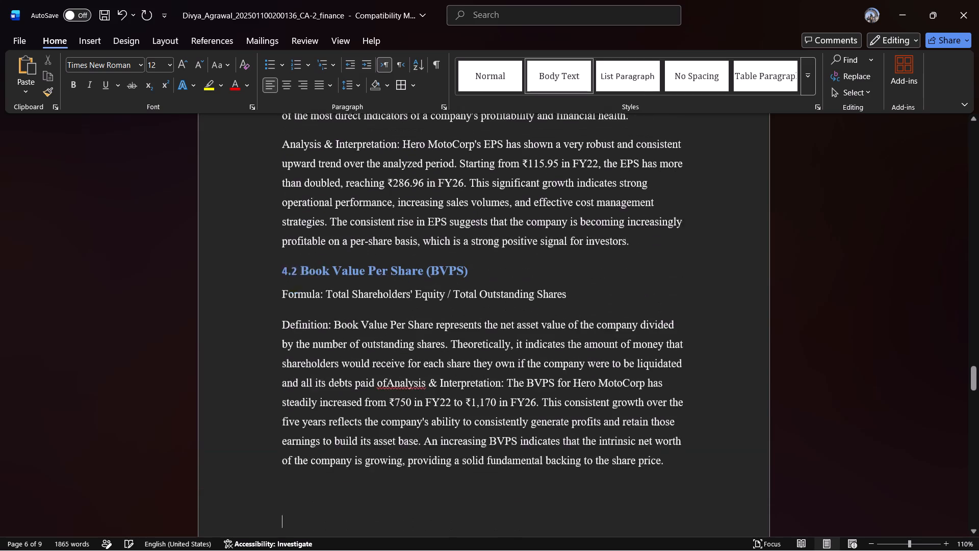
{"action": "scroll", "coordinate": [813, 336], "scroll_direction": "up", "scroll_amount": 2}
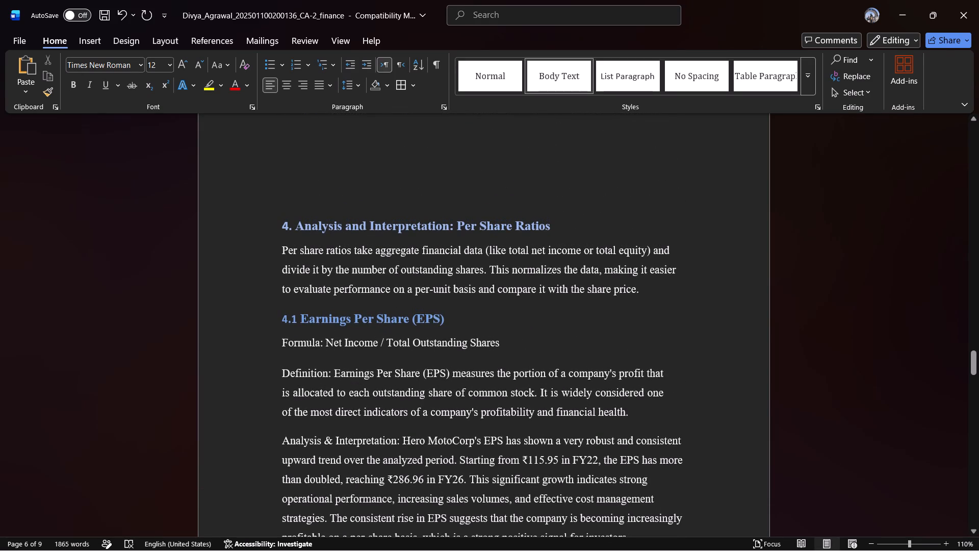
{"action": "scroll", "coordinate": [735, 295], "scroll_direction": "down", "scroll_amount": 7}
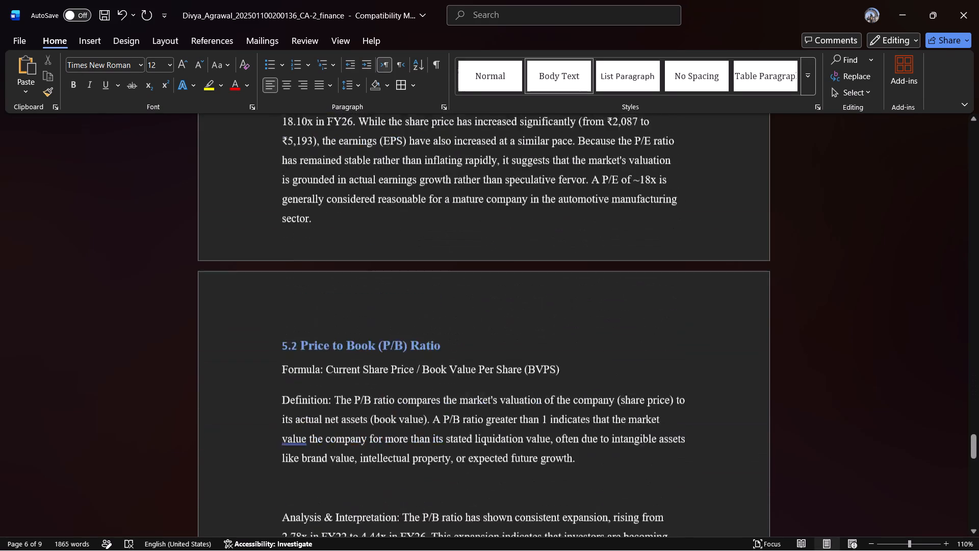
{"action": "scroll", "coordinate": [735, 295], "scroll_direction": "up", "scroll_amount": 1}
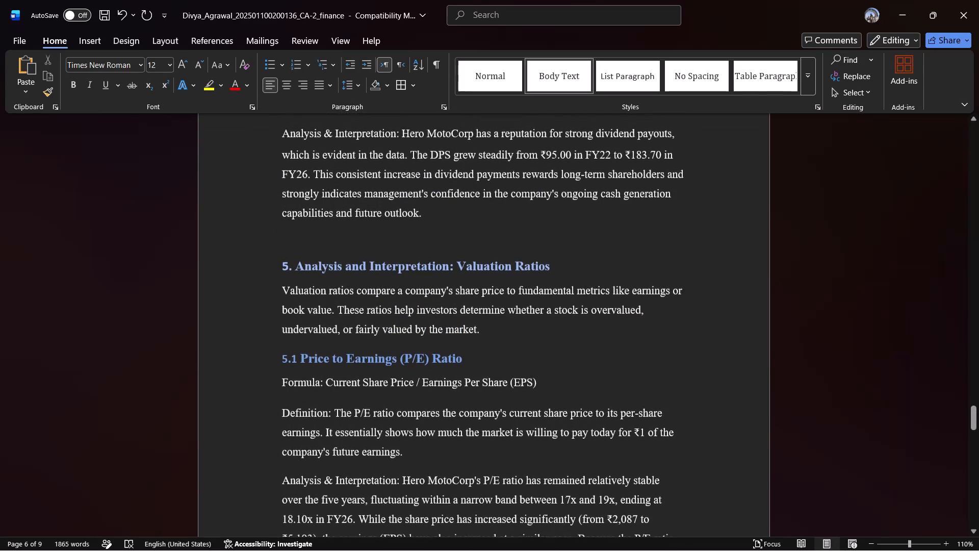
{"action": "scroll", "coordinate": [725, 337], "scroll_direction": "down", "scroll_amount": 8}
{"action": "left_click", "coordinate": [494, 280]}
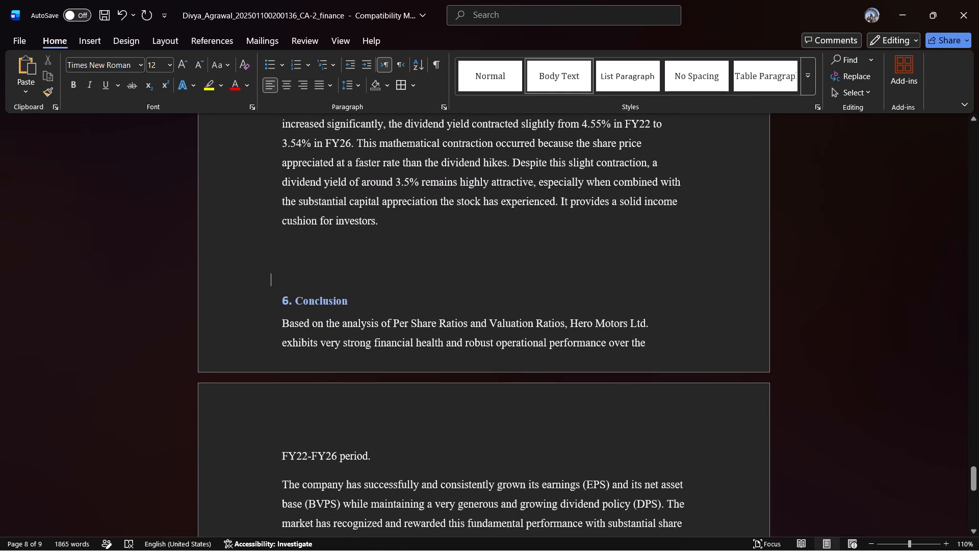
{"action": "key", "text": "Return"}
{"action": "key", "text": "Return"}
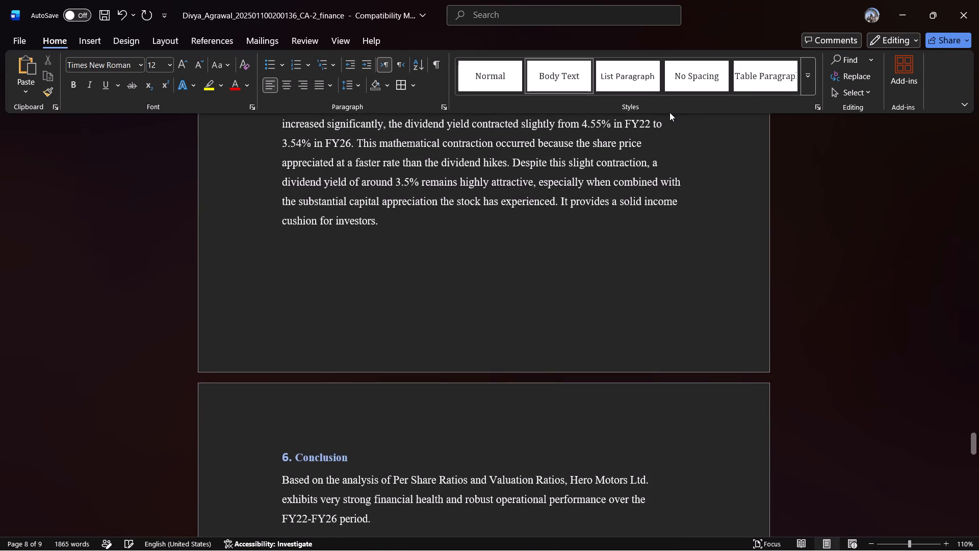
Insert an unnumbered blank line between the 5.3 Dividend Yield heading and its formula line.
{"action": "scroll", "coordinate": [621, 218], "scroll_direction": "up", "scroll_amount": 2}
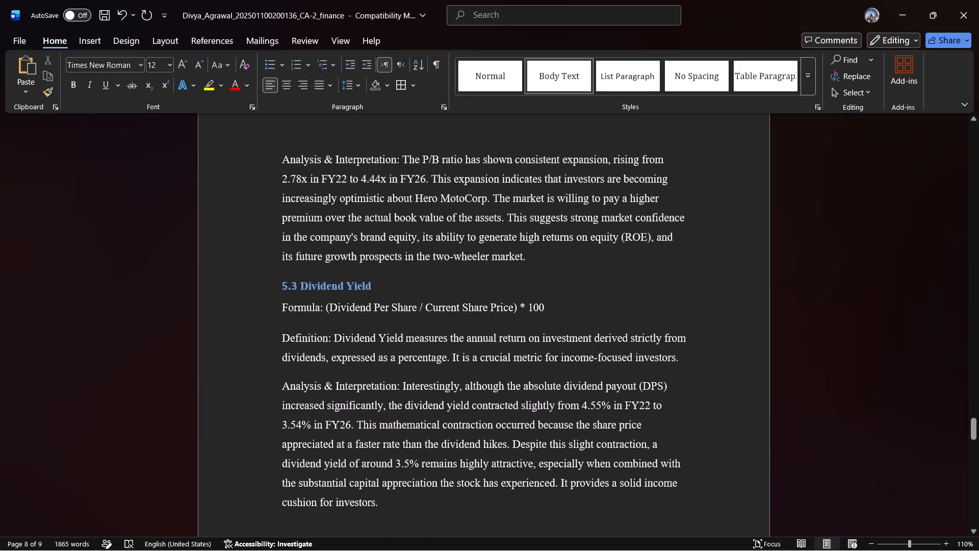
{"action": "left_click", "coordinate": [534, 279]}
{"action": "key", "text": "Return"}
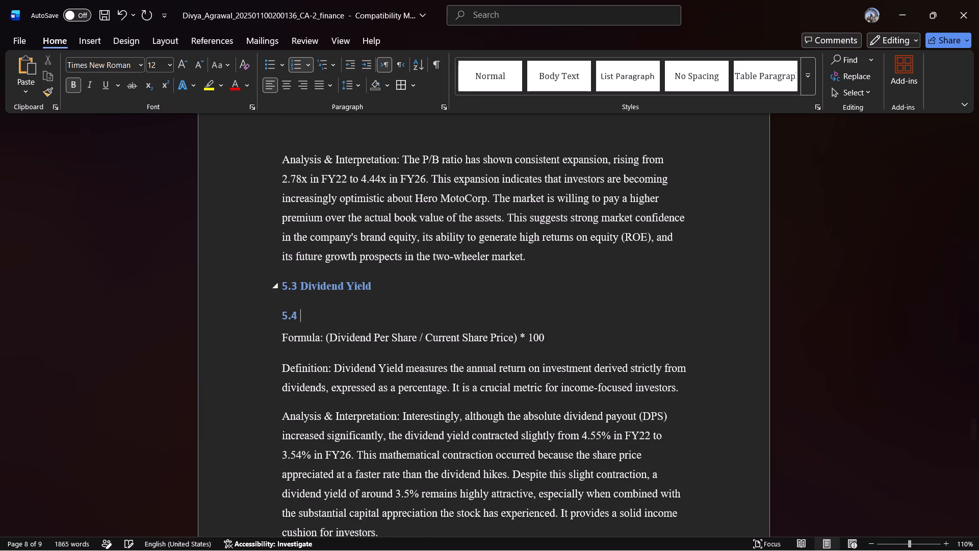
{"action": "key", "text": "BackSpace"}
{"action": "key", "text": "BackSpace"}
{"action": "key", "text": "BackSpace"}
{"action": "key", "text": "BackSpace"}
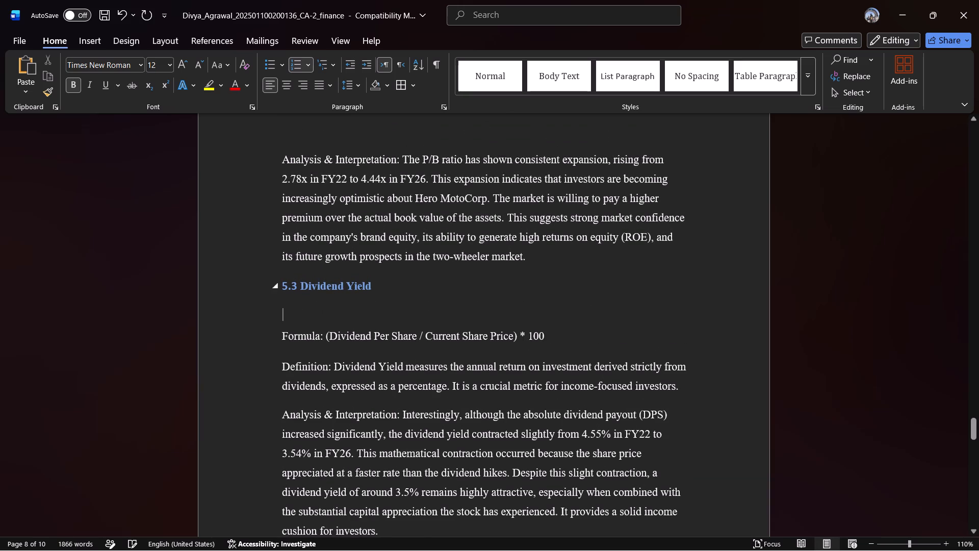
Insert a blank line between the 5.2 Price to Book (P/B) Ratio heading and its formula line.
{"action": "scroll", "coordinate": [523, 280], "scroll_direction": "down", "scroll_amount": 3}
{"action": "scroll", "coordinate": [523, 280], "scroll_direction": "up", "scroll_amount": 1}
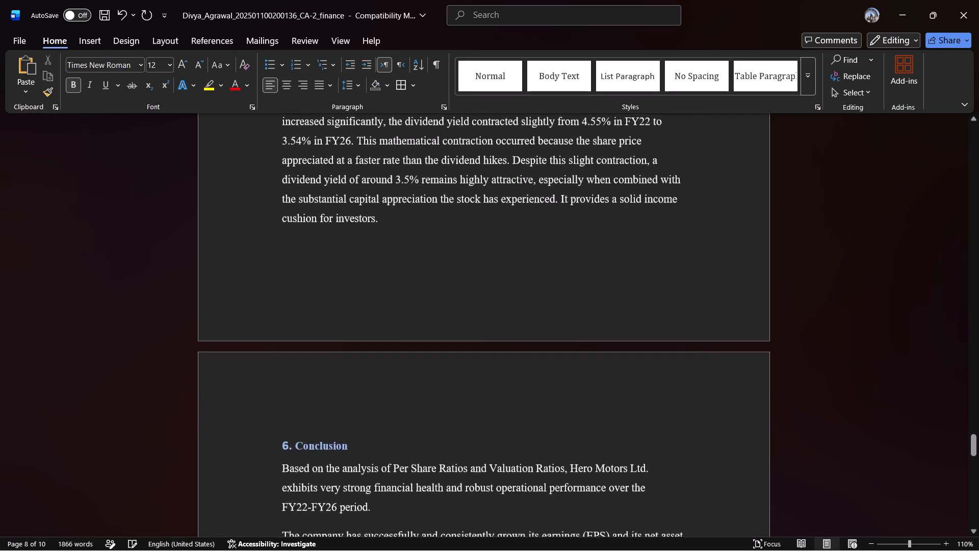
{"action": "scroll", "coordinate": [523, 280], "scroll_direction": "up", "scroll_amount": 2}
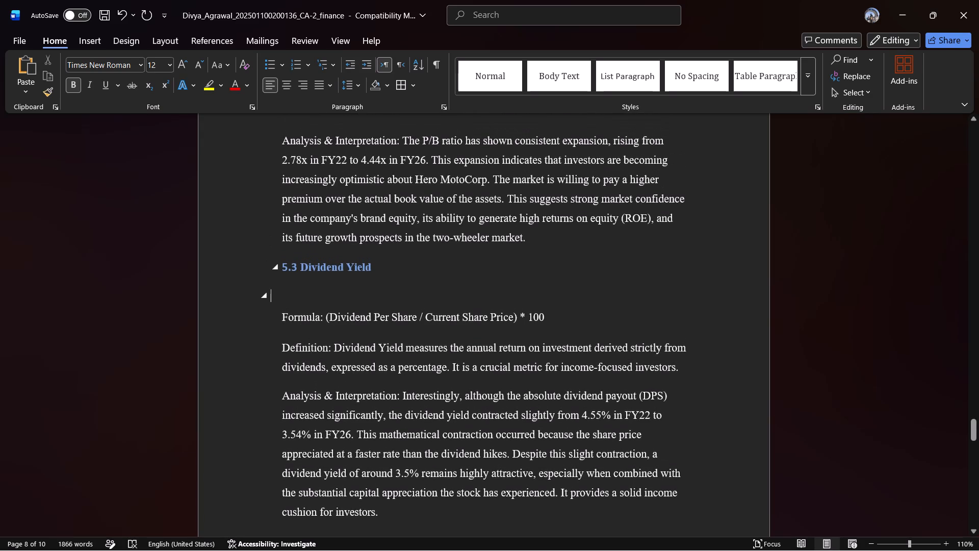
{"action": "scroll", "coordinate": [480, 278], "scroll_direction": "up", "scroll_amount": 2}
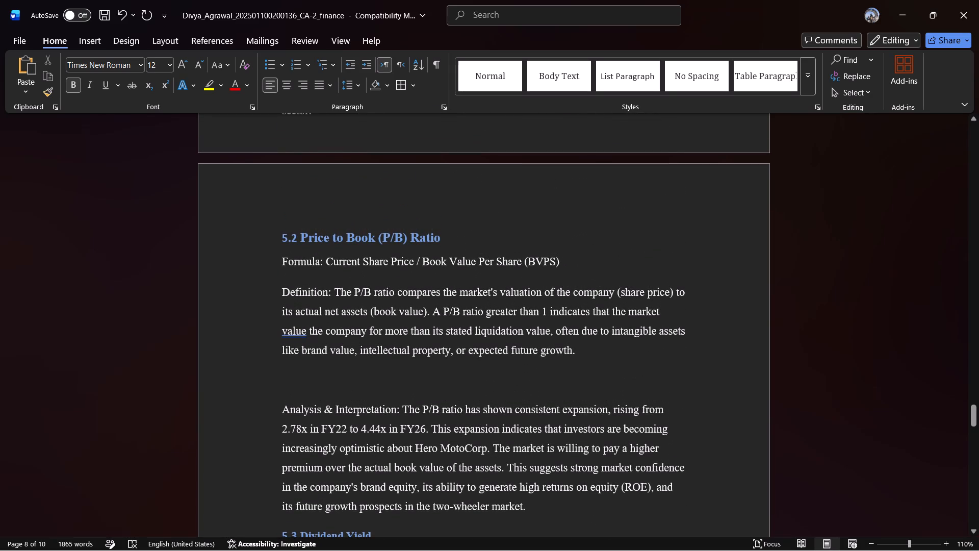
{"action": "left_click", "coordinate": [490, 245]}
{"action": "key", "text": "Return"}
{"action": "key", "text": "Return"}
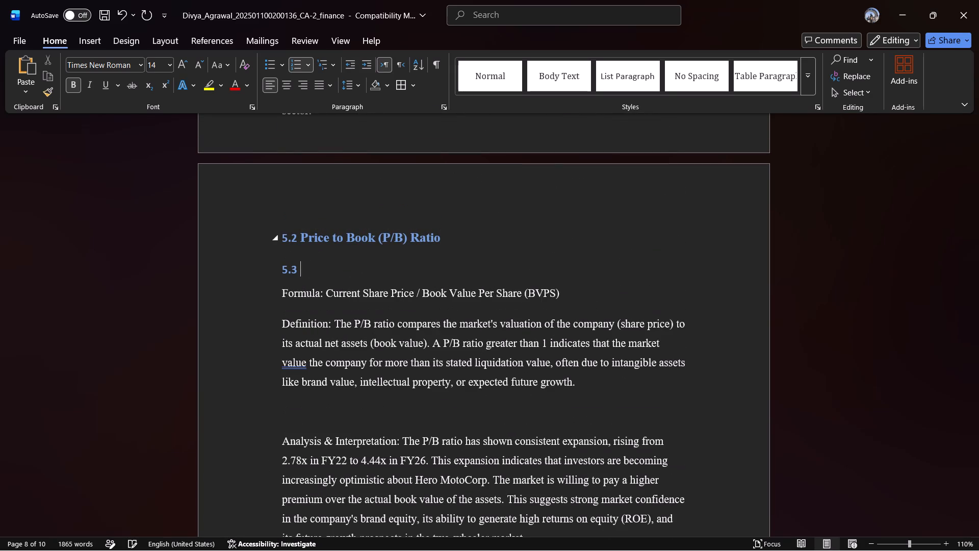
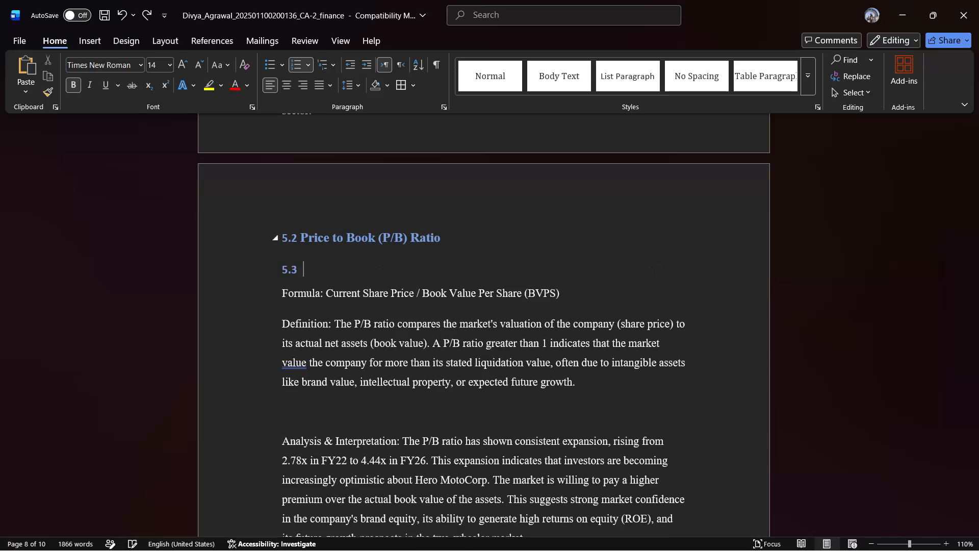
Remove the automatic heading number from the blank line under the 5.2 Price to Book (P/B) Ratio heading.
{"action": "key", "text": "BackSpace"}
{"action": "key", "text": "BackSpace"}
Delete one blank line above the section 6 Conclusion heading.
{"action": "scroll", "coordinate": [490, 245], "scroll_direction": "down", "scroll_amount": 1}
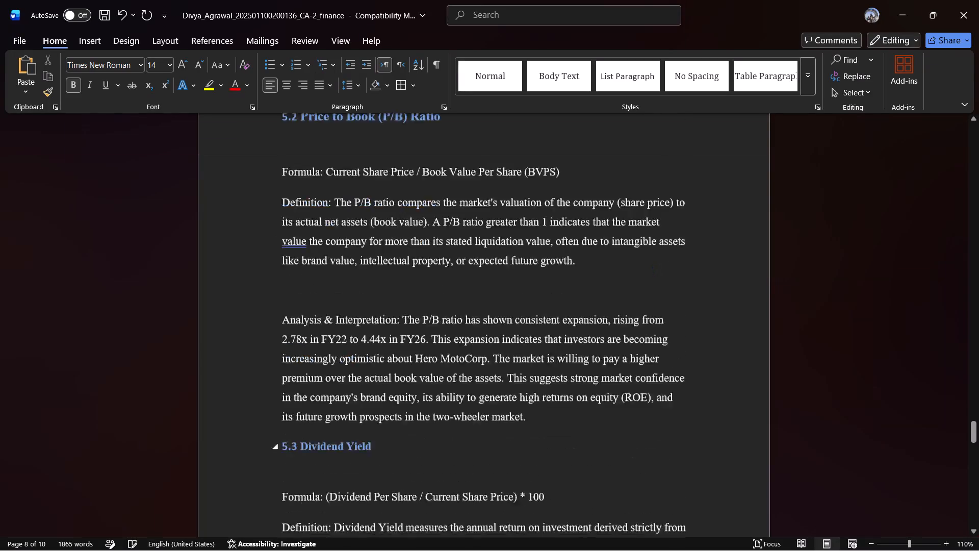
{"action": "scroll", "coordinate": [490, 245], "scroll_direction": "down", "scroll_amount": 1}
{"action": "scroll", "coordinate": [490, 245], "scroll_direction": "right", "scroll_amount": 1}
{"action": "scroll", "coordinate": [490, 245], "scroll_direction": "down", "scroll_amount": 1}
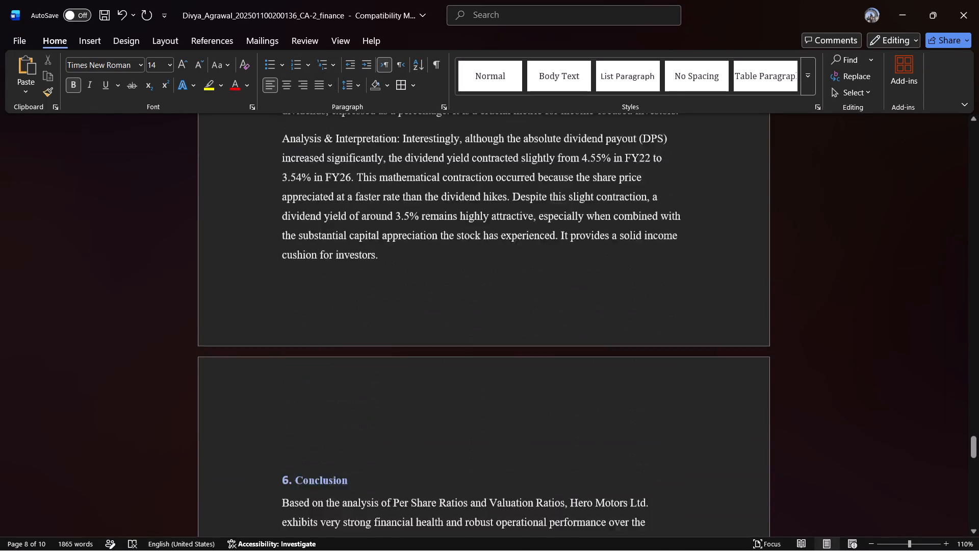
{"action": "scroll", "coordinate": [490, 245], "scroll_direction": "down", "scroll_amount": 3}
{"action": "left_click", "coordinate": [348, 205]}
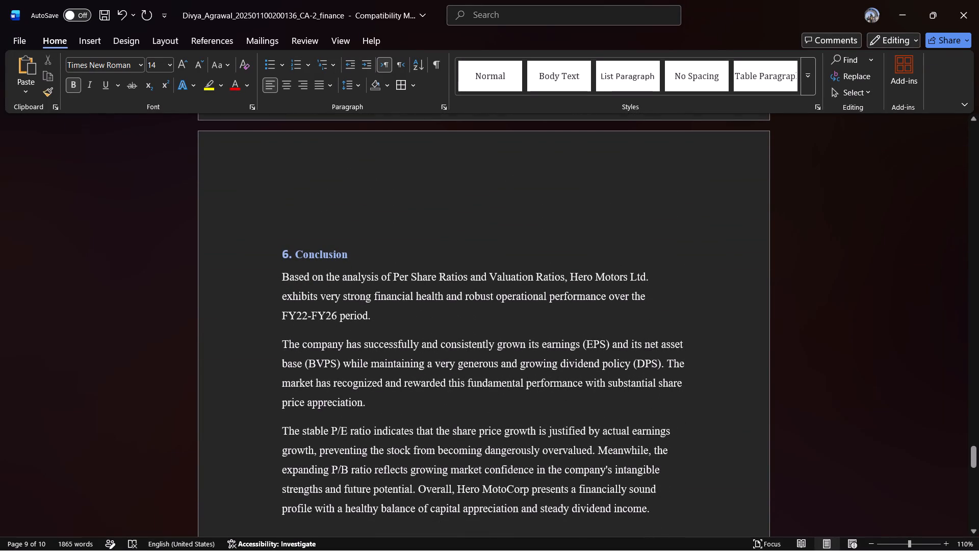
{"action": "key", "text": "Down"}
{"action": "key", "text": "BackSpace"}
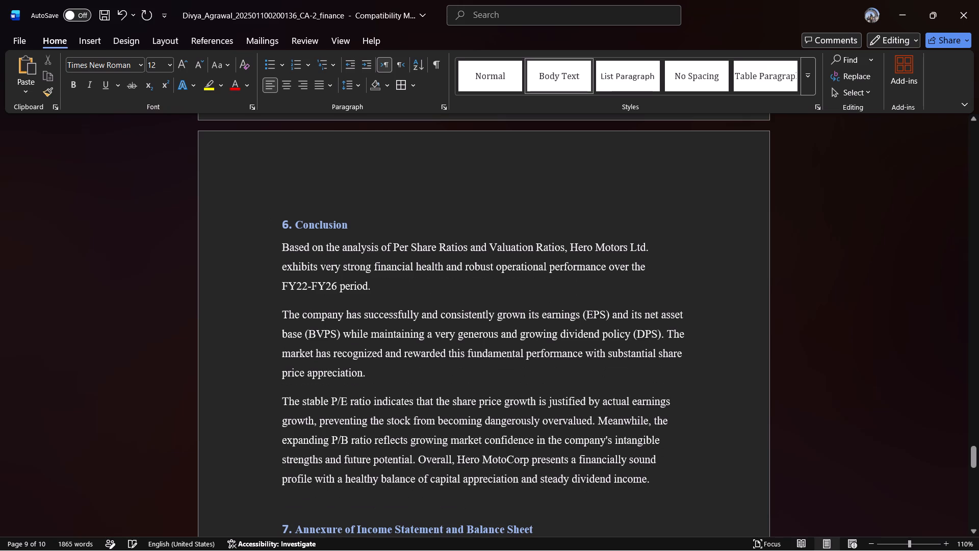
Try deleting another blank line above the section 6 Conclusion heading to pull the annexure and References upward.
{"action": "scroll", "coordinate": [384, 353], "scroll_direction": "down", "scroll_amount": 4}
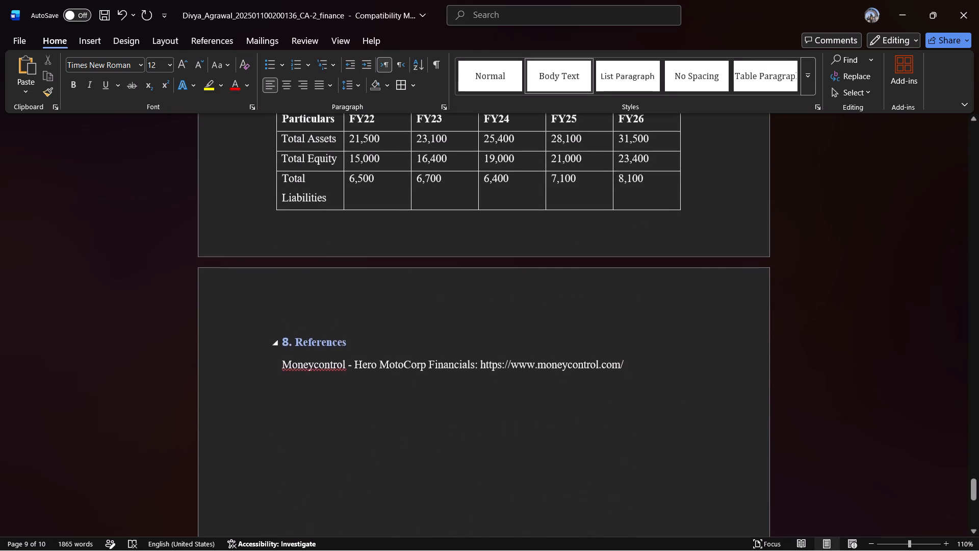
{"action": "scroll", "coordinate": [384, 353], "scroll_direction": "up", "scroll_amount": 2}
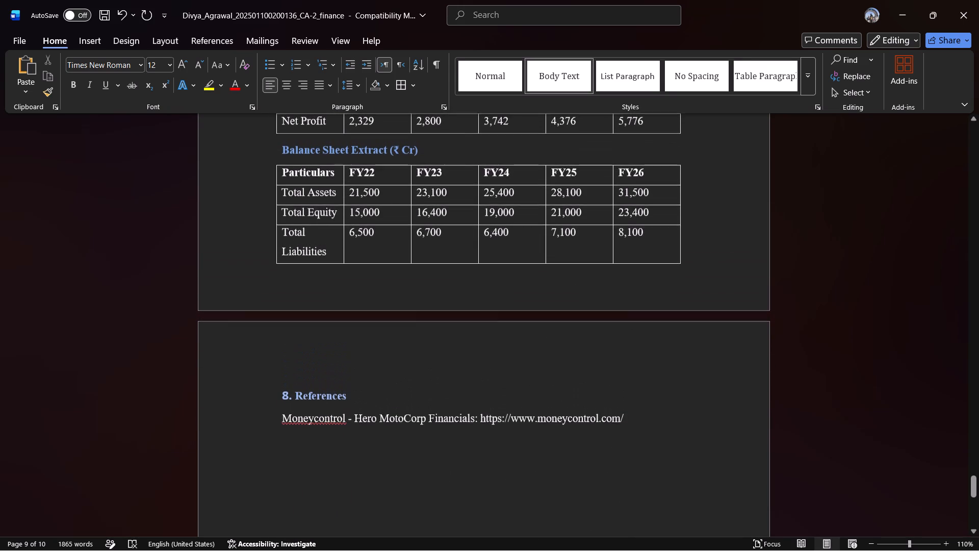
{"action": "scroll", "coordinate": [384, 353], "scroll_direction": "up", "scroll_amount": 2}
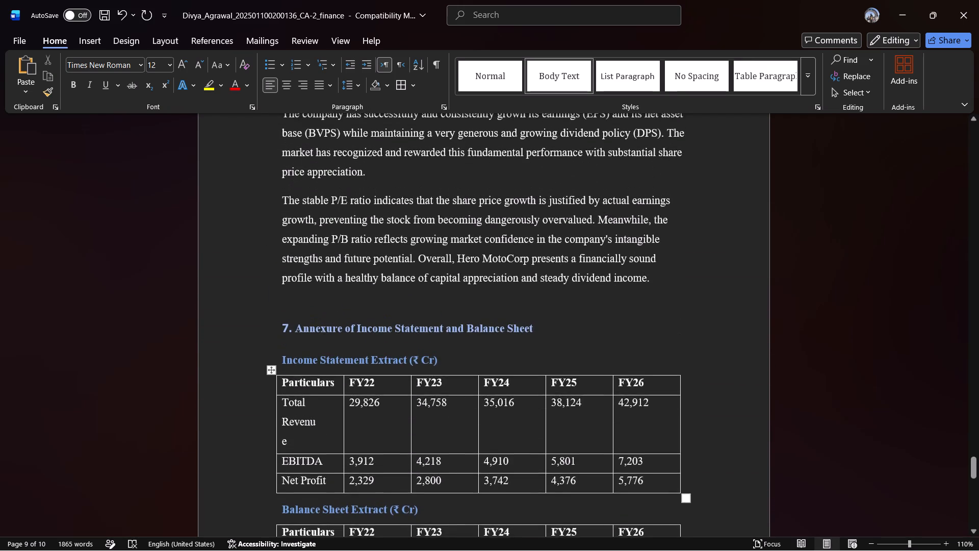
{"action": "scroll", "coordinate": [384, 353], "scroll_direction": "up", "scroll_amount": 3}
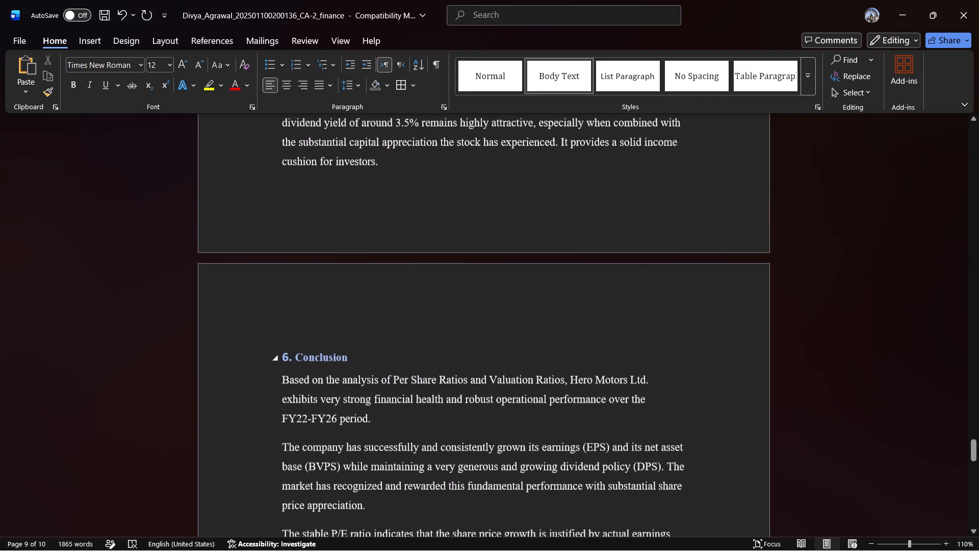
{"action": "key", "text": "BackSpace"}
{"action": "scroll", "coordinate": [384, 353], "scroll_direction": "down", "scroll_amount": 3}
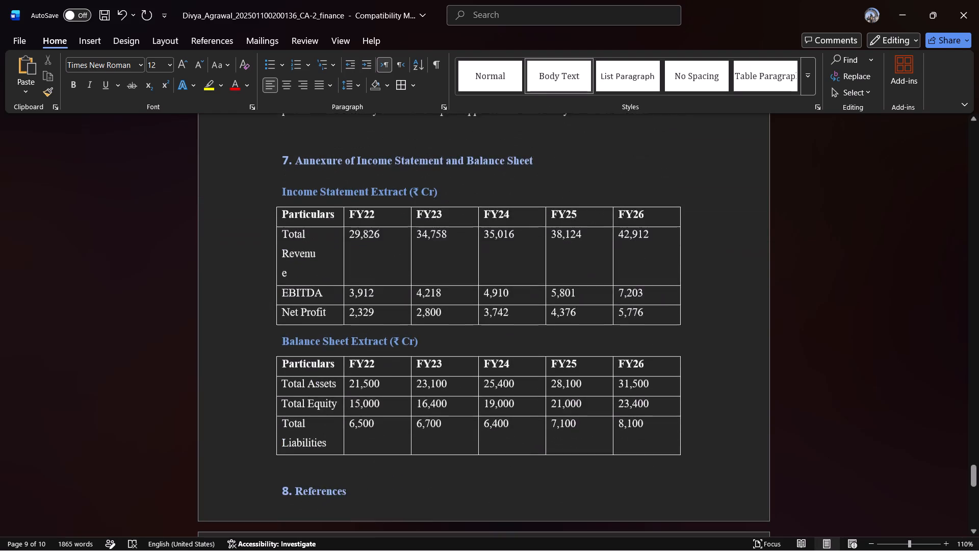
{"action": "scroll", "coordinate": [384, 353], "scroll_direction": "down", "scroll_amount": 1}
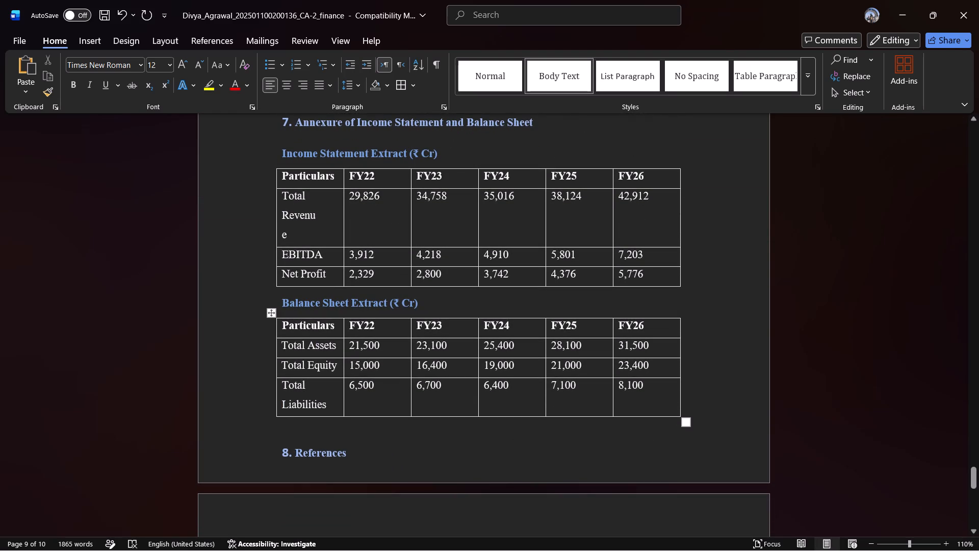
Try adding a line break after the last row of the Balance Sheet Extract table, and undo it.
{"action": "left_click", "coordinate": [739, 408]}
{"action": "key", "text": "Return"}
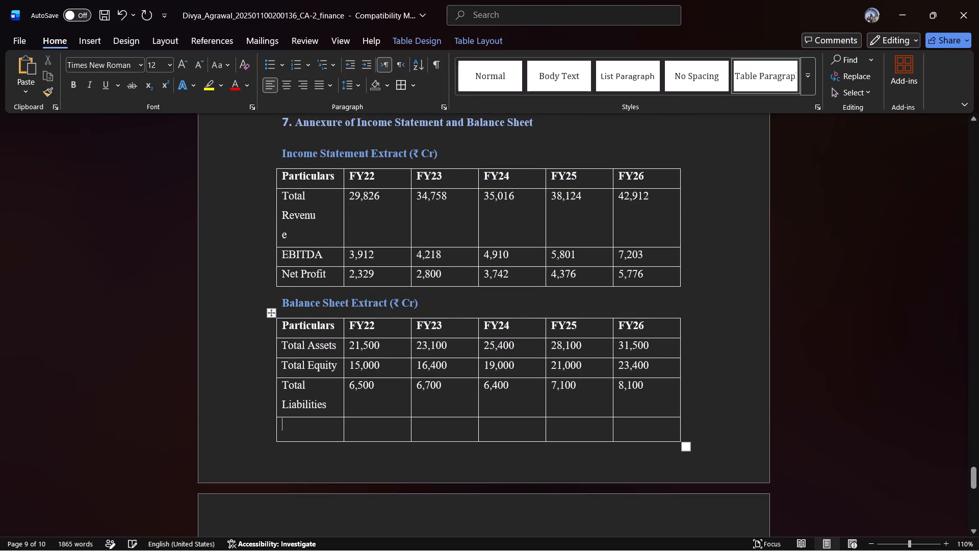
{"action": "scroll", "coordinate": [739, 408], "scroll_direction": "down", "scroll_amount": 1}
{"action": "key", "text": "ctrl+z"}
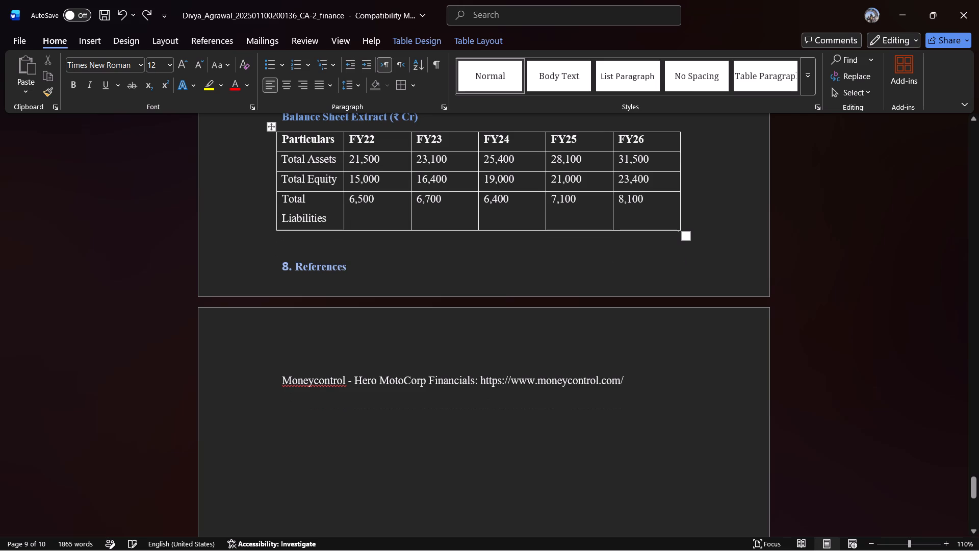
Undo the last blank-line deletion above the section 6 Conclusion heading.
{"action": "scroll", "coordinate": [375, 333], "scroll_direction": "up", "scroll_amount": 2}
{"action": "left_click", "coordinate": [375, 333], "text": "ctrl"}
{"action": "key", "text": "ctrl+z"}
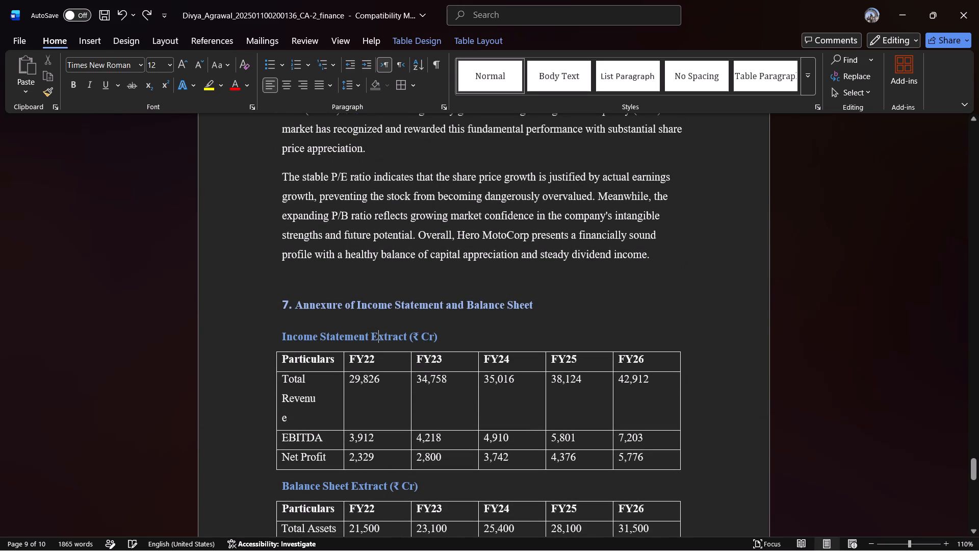
Review the report's page flow from the References back through the cover page and table of contents to the Introduction.
{"action": "scroll", "coordinate": [375, 333], "scroll_direction": "down", "scroll_amount": 3}
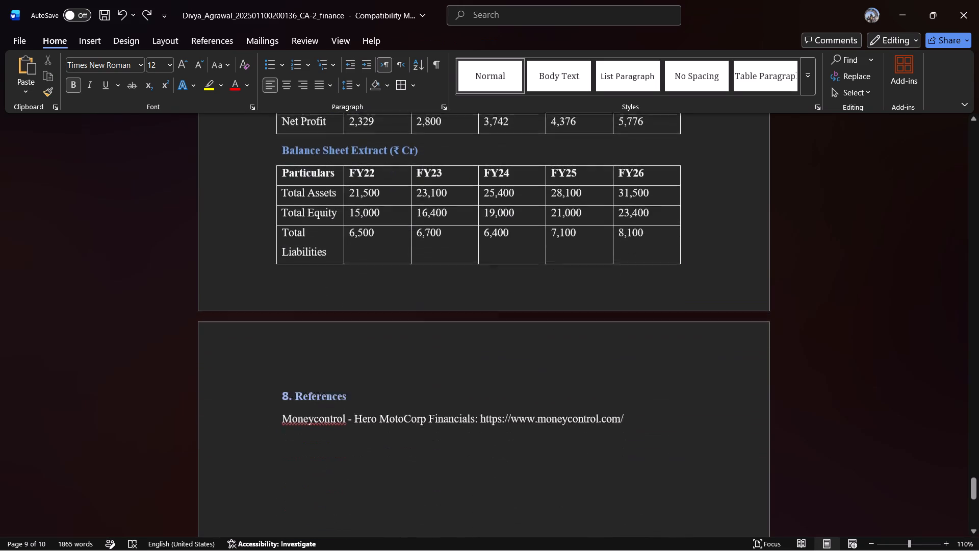
{"action": "scroll", "coordinate": [375, 333], "scroll_direction": "down", "scroll_amount": 1}
{"action": "scroll", "coordinate": [426, 300], "scroll_direction": "up", "scroll_amount": 14}
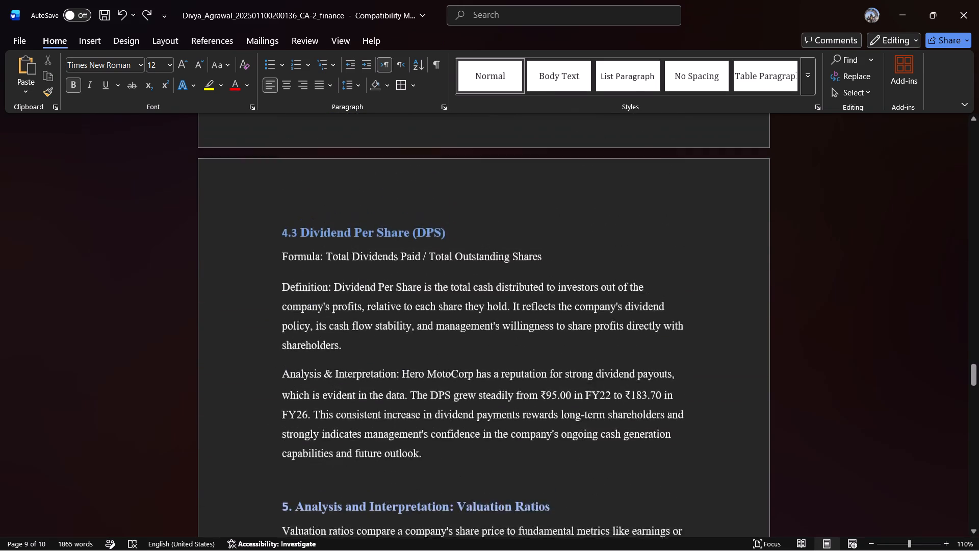
{"action": "scroll", "coordinate": [426, 300], "scroll_direction": "up", "scroll_amount": 4}
{"action": "scroll", "coordinate": [426, 300], "scroll_direction": "down", "scroll_amount": 1}
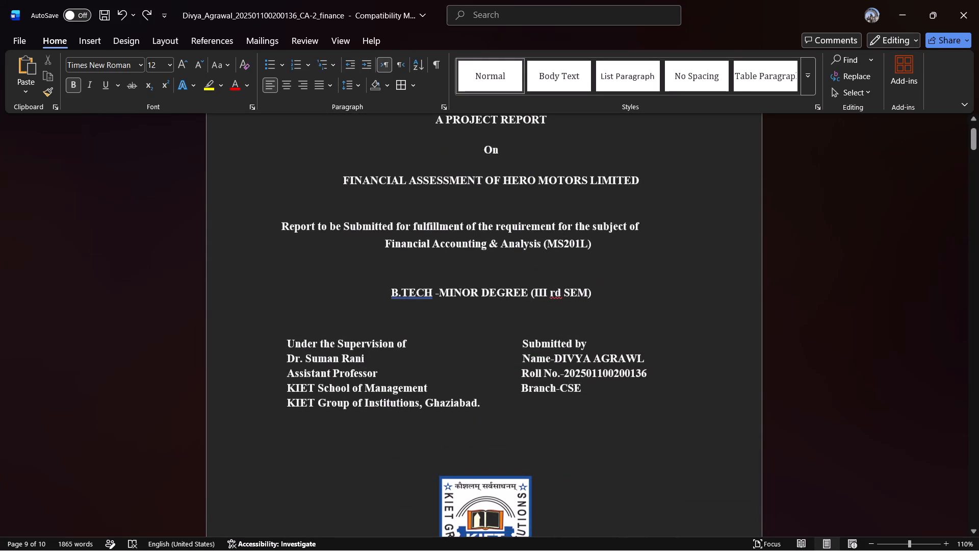
{"action": "scroll", "coordinate": [426, 300], "scroll_direction": "down", "scroll_amount": 4}
{"action": "scroll", "coordinate": [426, 300], "scroll_direction": "right", "scroll_amount": 1}
{"action": "scroll", "coordinate": [426, 300], "scroll_direction": "down", "scroll_amount": 1}
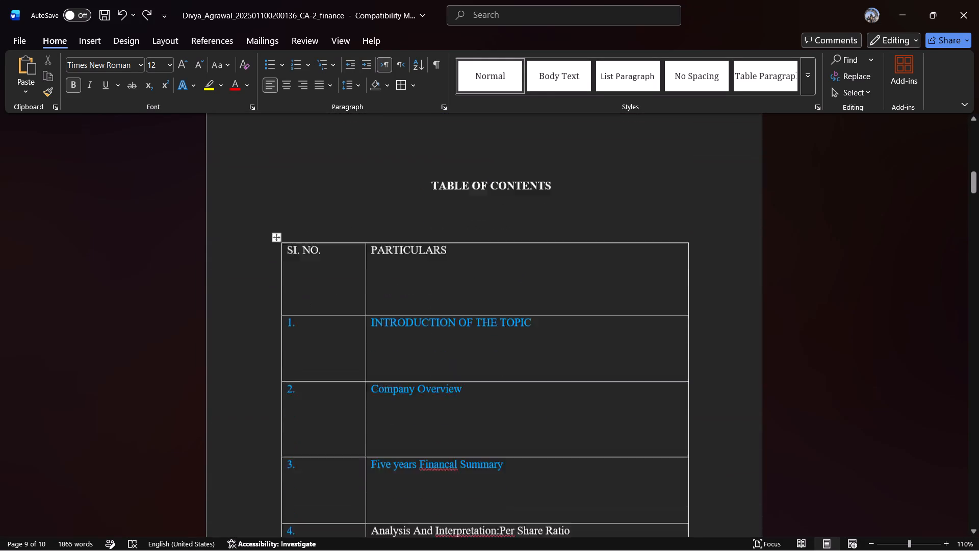
{"action": "scroll", "coordinate": [426, 300], "scroll_direction": "down", "scroll_amount": 6}
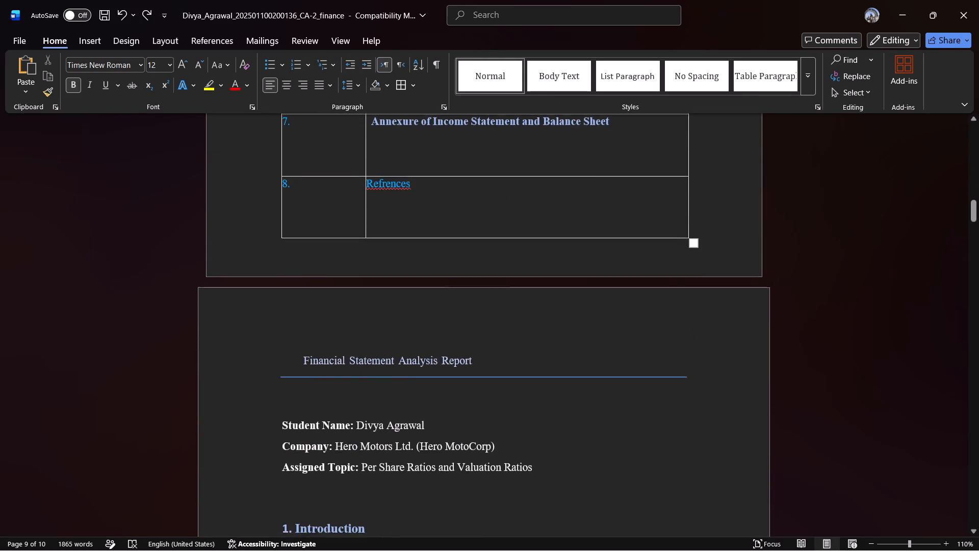
{"action": "scroll", "coordinate": [426, 300], "scroll_direction": "down", "scroll_amount": 2}
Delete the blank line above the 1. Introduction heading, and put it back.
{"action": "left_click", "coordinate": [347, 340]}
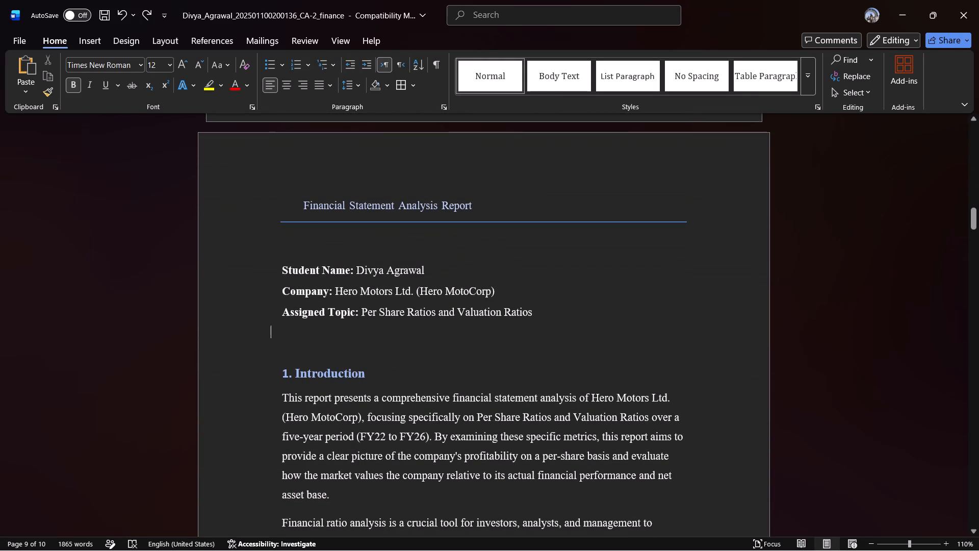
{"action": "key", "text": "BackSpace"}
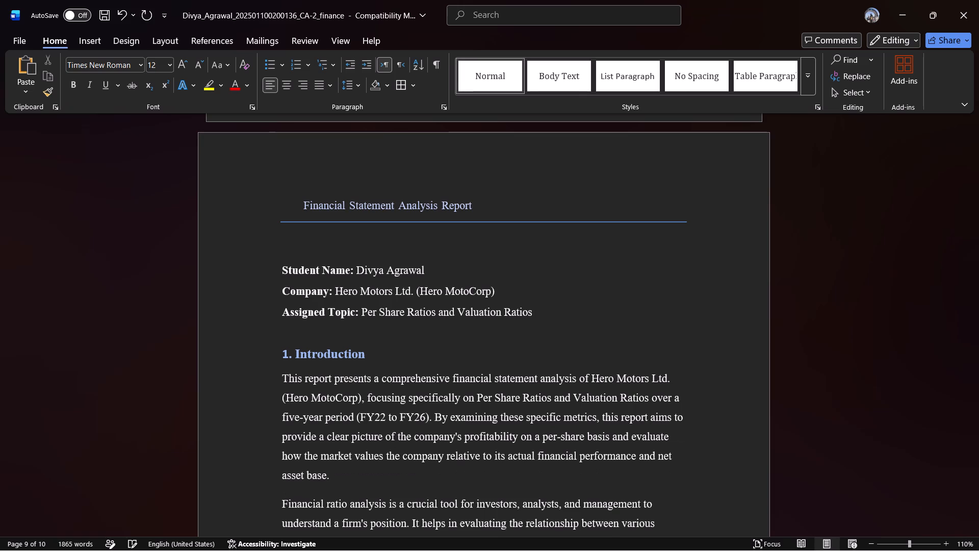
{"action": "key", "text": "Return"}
Delete the two blank lines above the section 4 Analysis and Interpretation: Per Share Ratios heading.
{"action": "scroll", "coordinate": [396, 357], "scroll_direction": "down", "scroll_amount": 7}
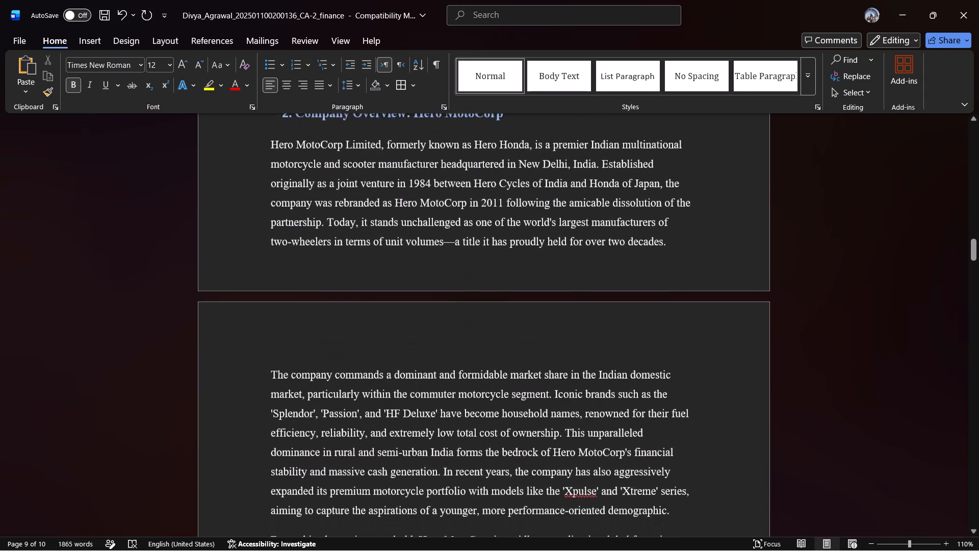
{"action": "scroll", "coordinate": [396, 357], "scroll_direction": "down", "scroll_amount": 2}
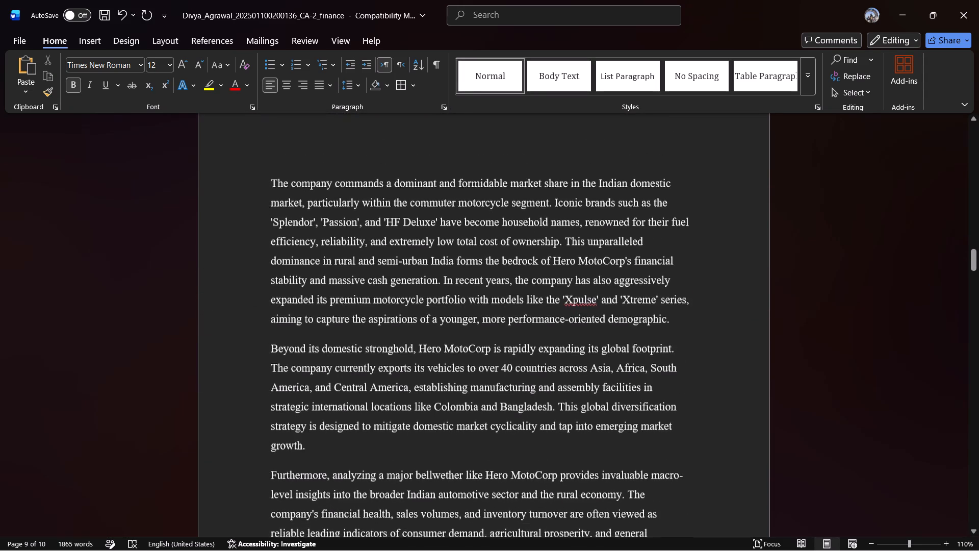
{"action": "scroll", "coordinate": [396, 357], "scroll_direction": "down", "scroll_amount": 4}
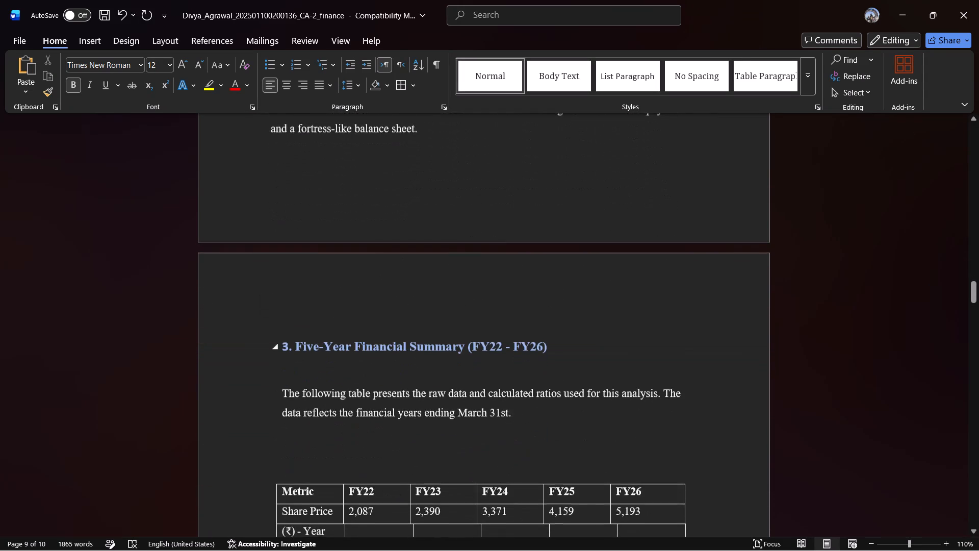
{"action": "scroll", "coordinate": [396, 357], "scroll_direction": "down", "scroll_amount": 1}
{"action": "scroll", "coordinate": [348, 320], "scroll_direction": "down", "scroll_amount": 3}
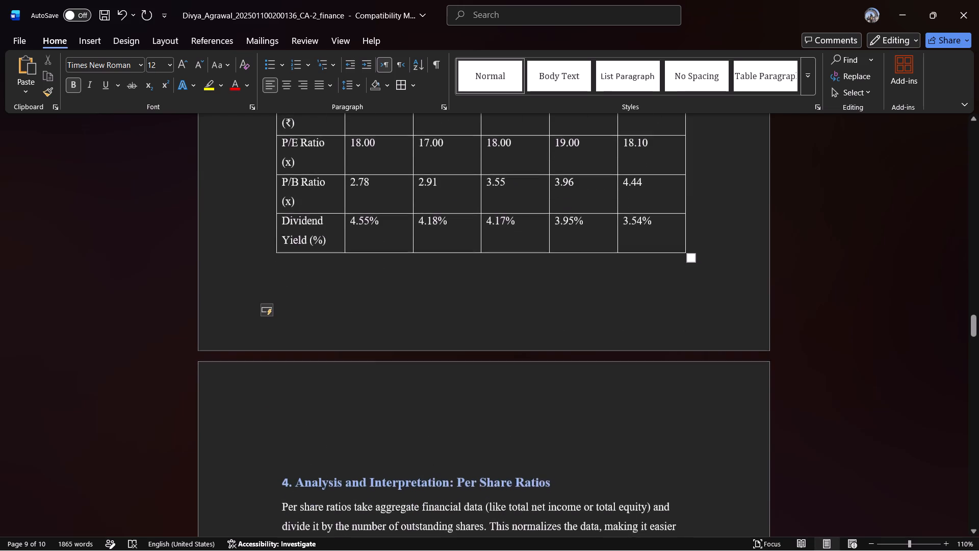
{"action": "scroll", "coordinate": [348, 320], "scroll_direction": "down", "scroll_amount": 2}
{"action": "scroll", "coordinate": [348, 320], "scroll_direction": "up", "scroll_amount": 1}
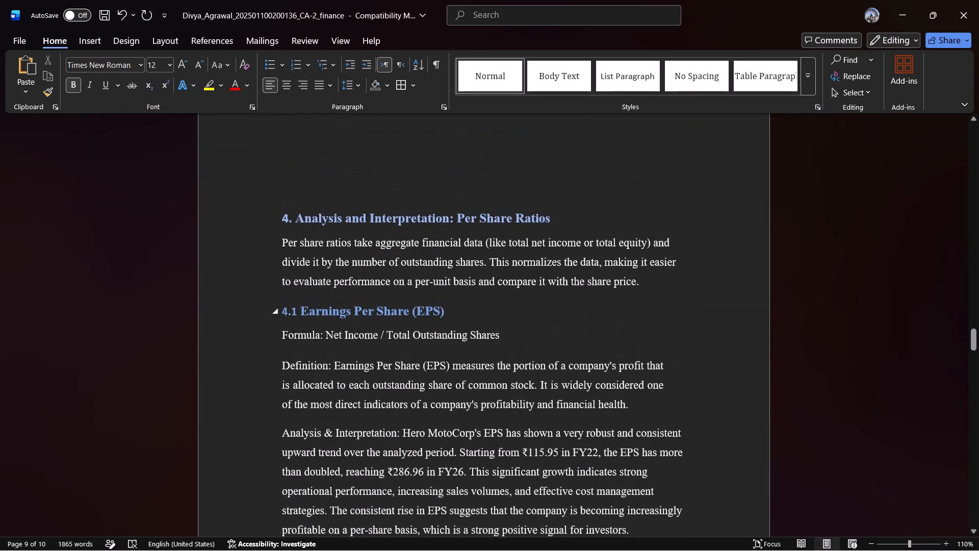
{"action": "left_click", "coordinate": [301, 198]}
{"action": "key", "text": "BackSpace"}
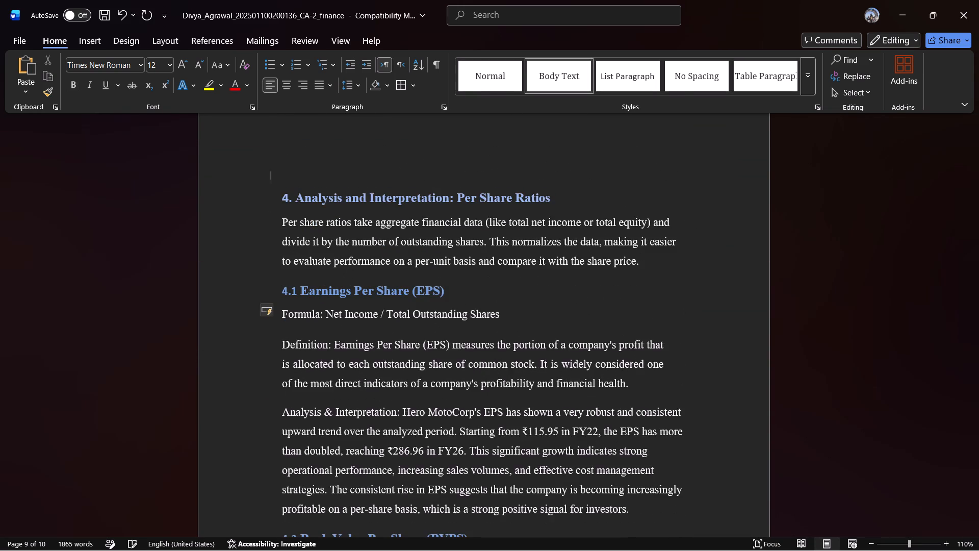
{"action": "key", "text": "BackSpace"}
Delete the extra blank line above the 4.3 Dividend Per Share (DPS) heading, leaving a single one.
{"action": "scroll", "coordinate": [347, 403], "scroll_direction": "down", "scroll_amount": 4}
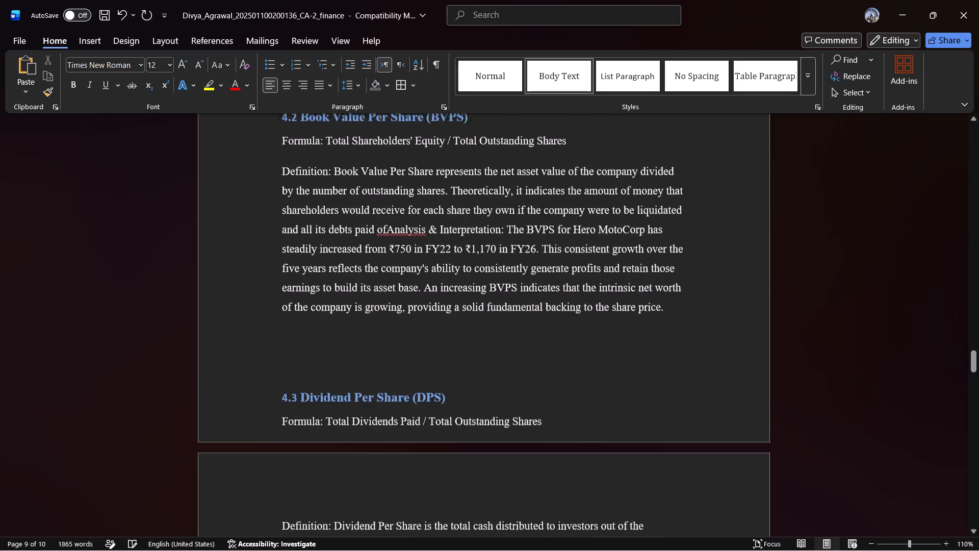
{"action": "scroll", "coordinate": [347, 403], "scroll_direction": "up", "scroll_amount": 1}
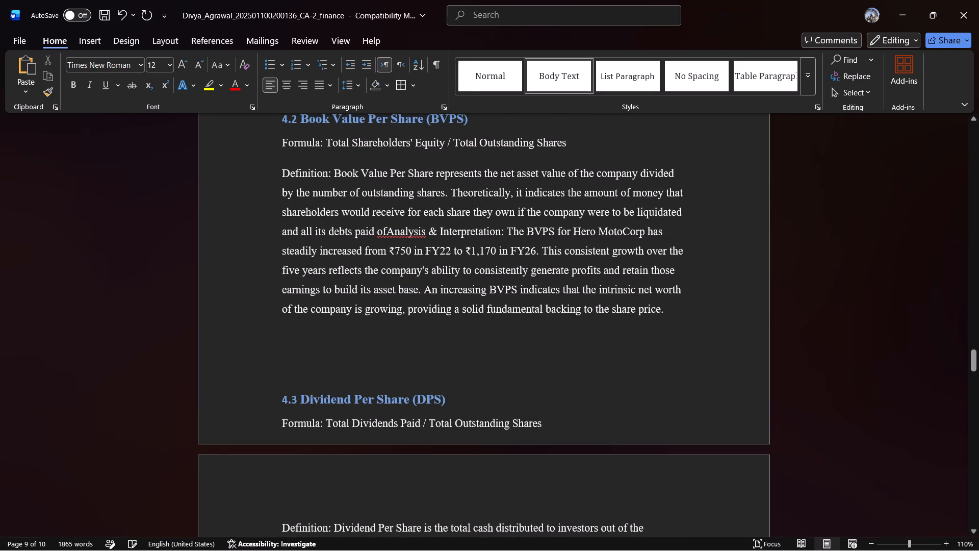
{"action": "left_click", "coordinate": [289, 376]}
{"action": "key", "text": "BackSpace"}
{"action": "key", "text": "BackSpace"}
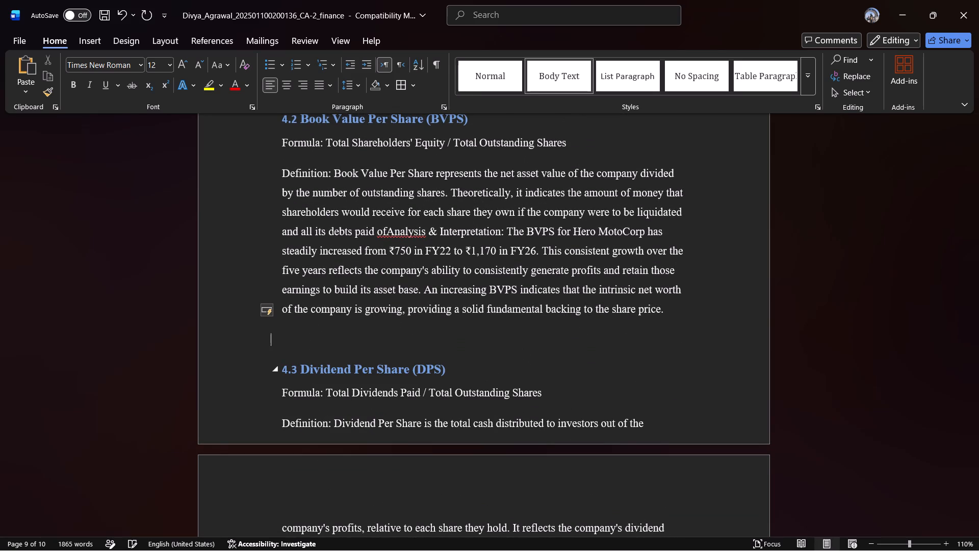
Insert a line after section 4.3's formula to move the whole Definition paragraph onto the next page.
{"action": "scroll", "coordinate": [431, 513], "scroll_direction": "down", "scroll_amount": 1}
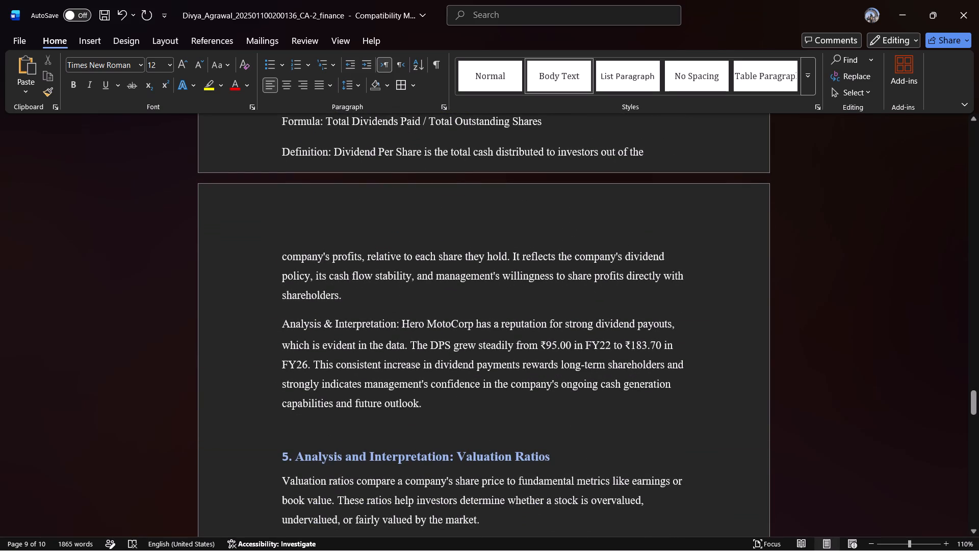
{"action": "scroll", "coordinate": [501, 297], "scroll_direction": "up", "scroll_amount": 1}
{"action": "left_click", "coordinate": [576, 289]}
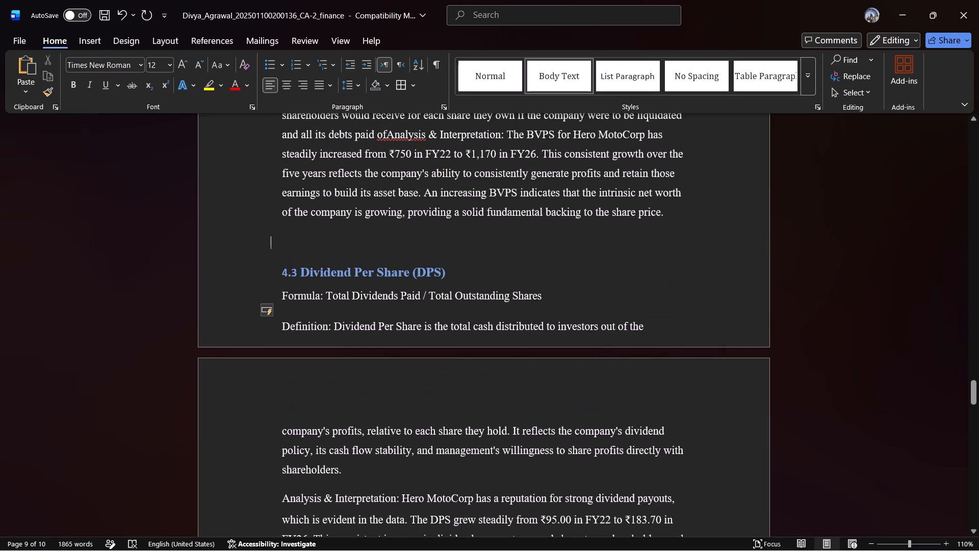
{"action": "key", "text": "Return"}
Insert a blank line above the 6. Conclusion heading to move it onto the next page with its text.
{"action": "scroll", "coordinate": [561, 349], "scroll_direction": "down", "scroll_amount": 1}
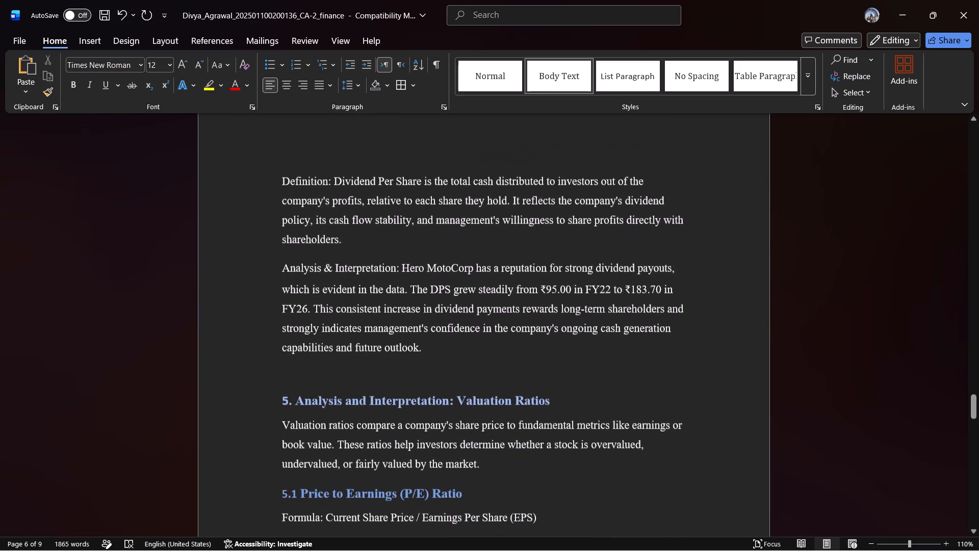
{"action": "scroll", "coordinate": [561, 349], "scroll_direction": "down", "scroll_amount": 3}
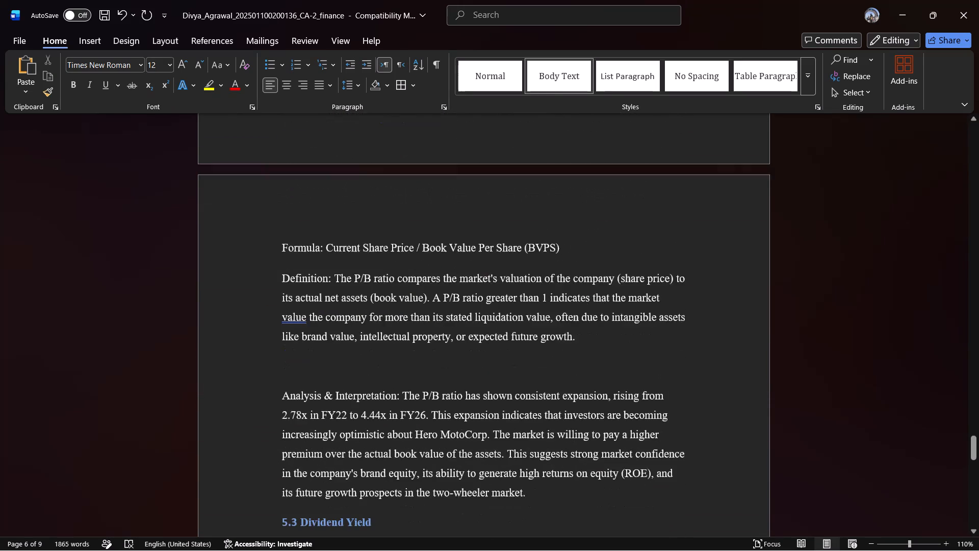
{"action": "scroll", "coordinate": [561, 349], "scroll_direction": "down", "scroll_amount": 4}
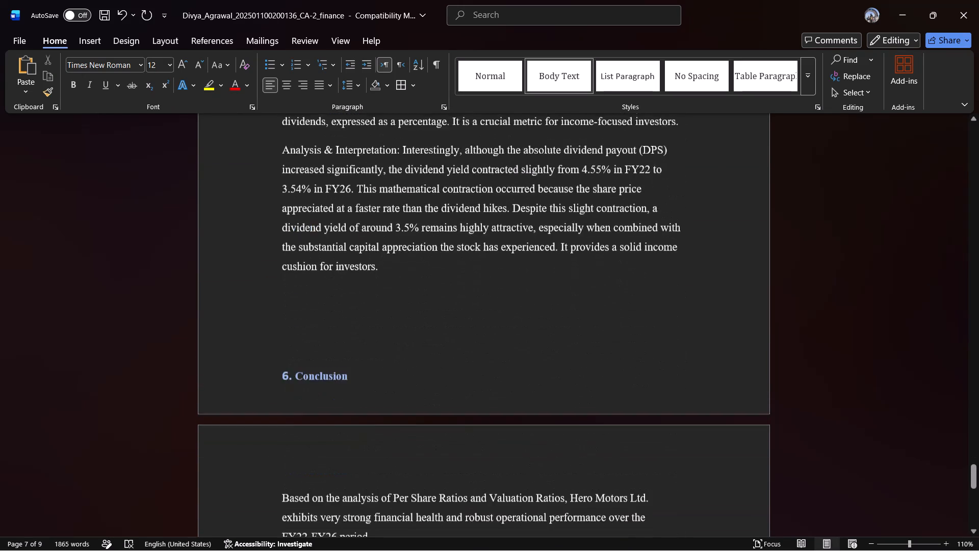
{"action": "scroll", "coordinate": [561, 349], "scroll_direction": "down", "scroll_amount": 1}
{"action": "left_click", "coordinate": [302, 268]}
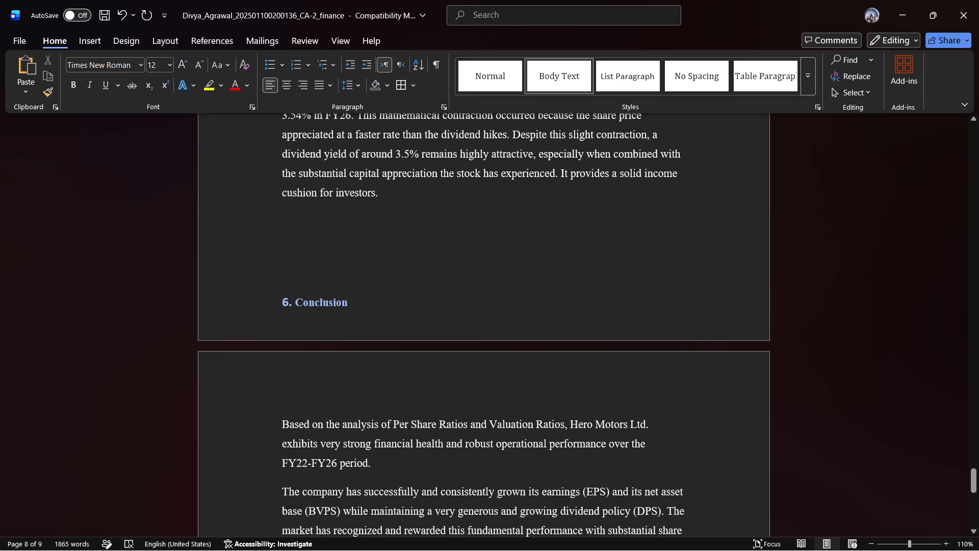
{"action": "scroll", "coordinate": [302, 268], "scroll_direction": "right", "scroll_amount": 1}
{"action": "key", "text": "Return"}
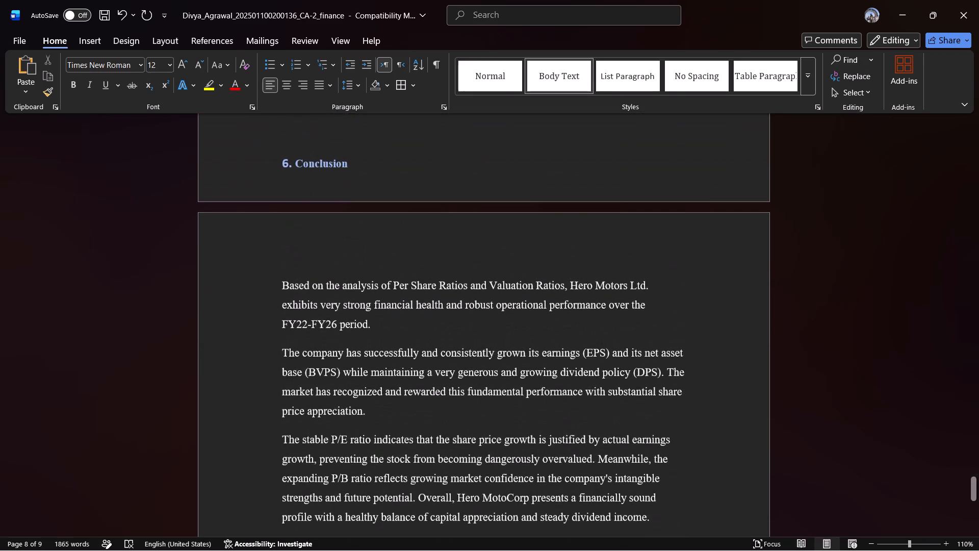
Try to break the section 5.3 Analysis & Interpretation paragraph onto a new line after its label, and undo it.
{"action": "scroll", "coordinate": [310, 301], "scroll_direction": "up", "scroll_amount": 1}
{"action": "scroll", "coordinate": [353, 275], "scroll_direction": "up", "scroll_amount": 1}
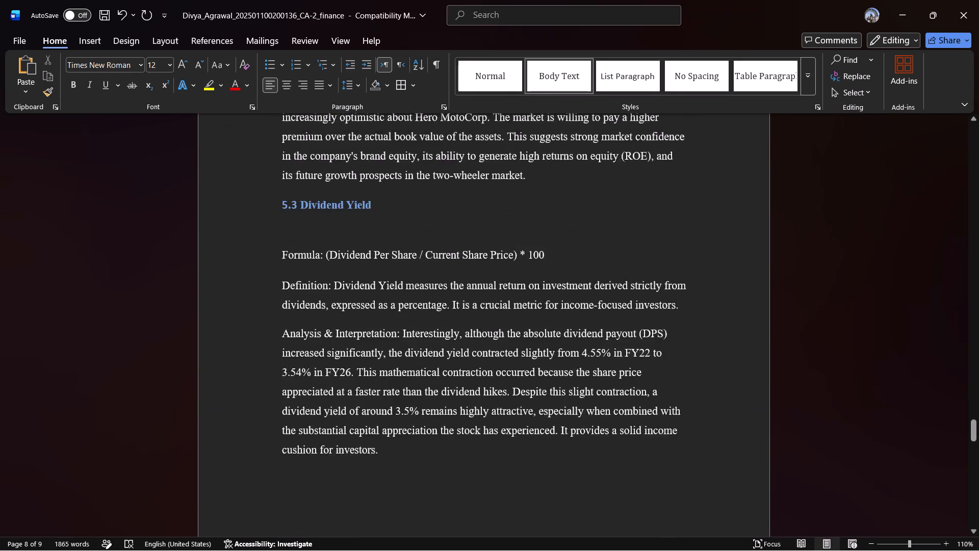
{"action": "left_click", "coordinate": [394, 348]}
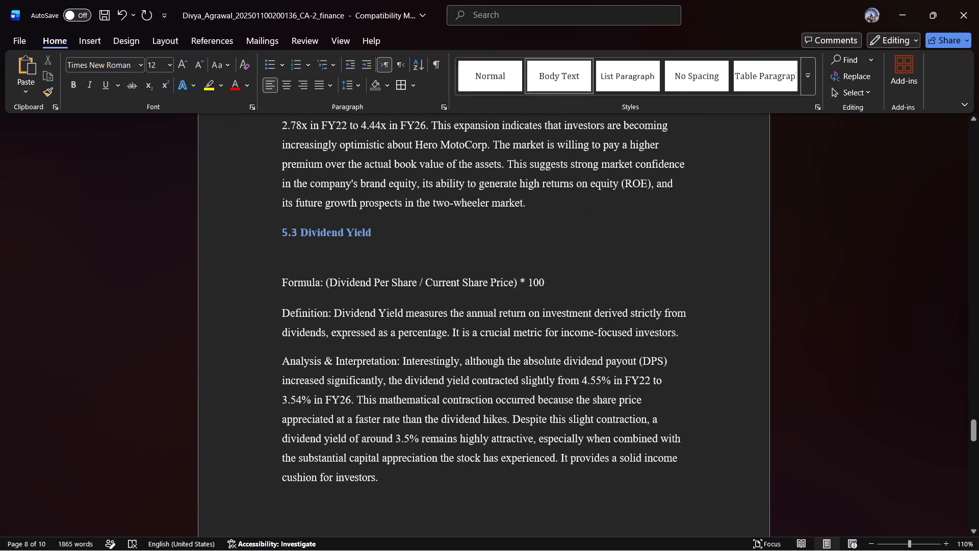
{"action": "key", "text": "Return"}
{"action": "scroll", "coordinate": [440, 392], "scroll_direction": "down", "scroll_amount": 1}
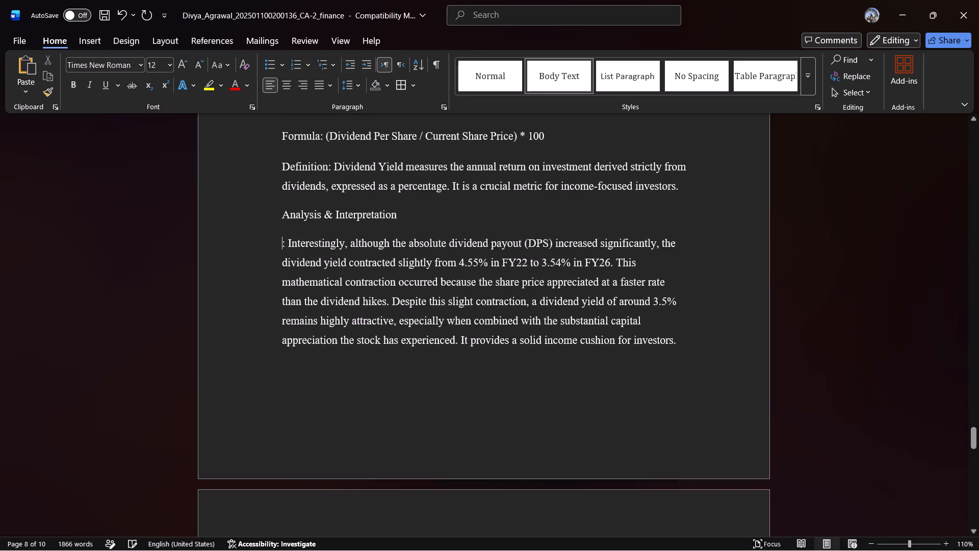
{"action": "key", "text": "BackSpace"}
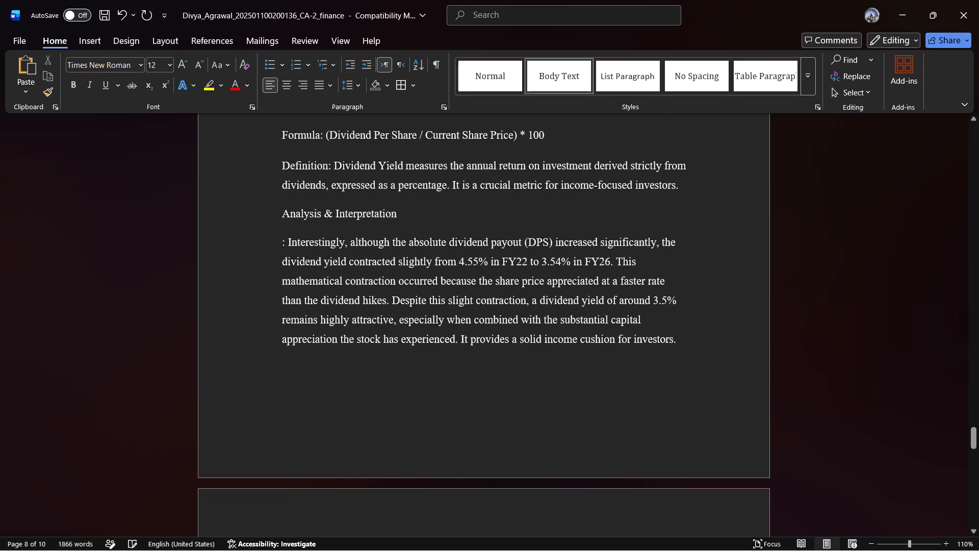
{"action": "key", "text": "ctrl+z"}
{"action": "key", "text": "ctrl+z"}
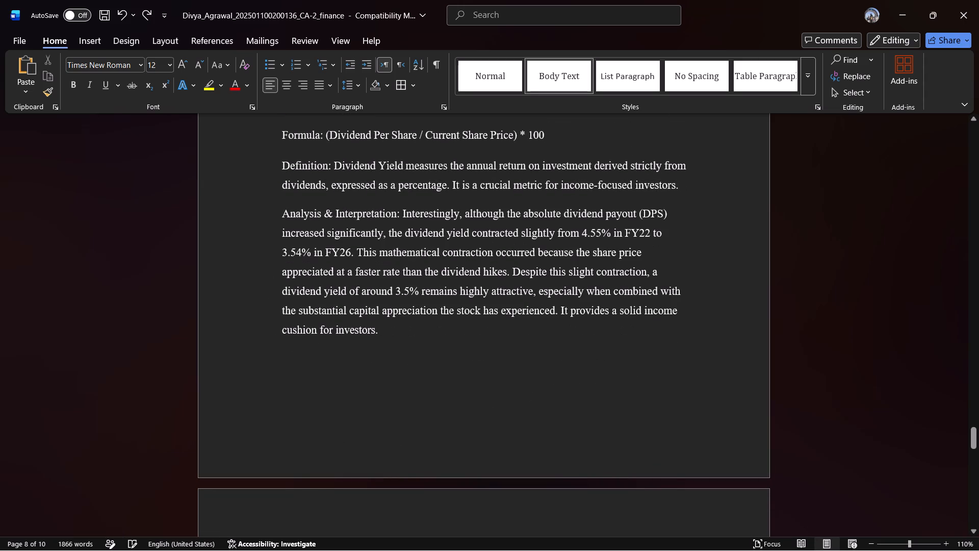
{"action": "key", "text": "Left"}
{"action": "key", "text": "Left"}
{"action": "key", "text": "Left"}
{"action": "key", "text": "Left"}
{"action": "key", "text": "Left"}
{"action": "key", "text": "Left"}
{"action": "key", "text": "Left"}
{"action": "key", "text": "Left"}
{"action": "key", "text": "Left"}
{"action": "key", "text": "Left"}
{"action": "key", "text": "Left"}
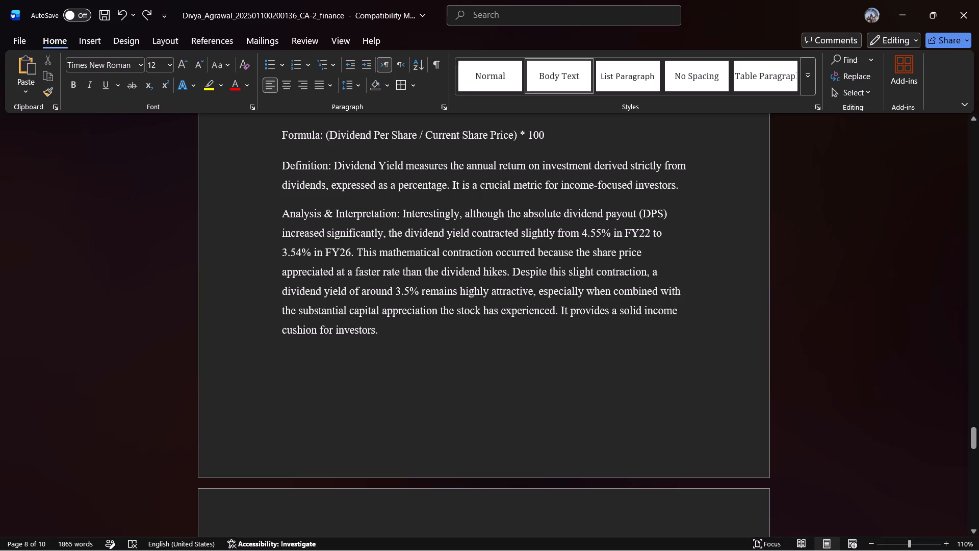
Insert a blank line between the Definition and Analysis & Interpretation paragraphs of section 5.3 Dividend Yield.
{"action": "left_click", "coordinate": [695, 182]}
{"action": "key", "text": "Return"}
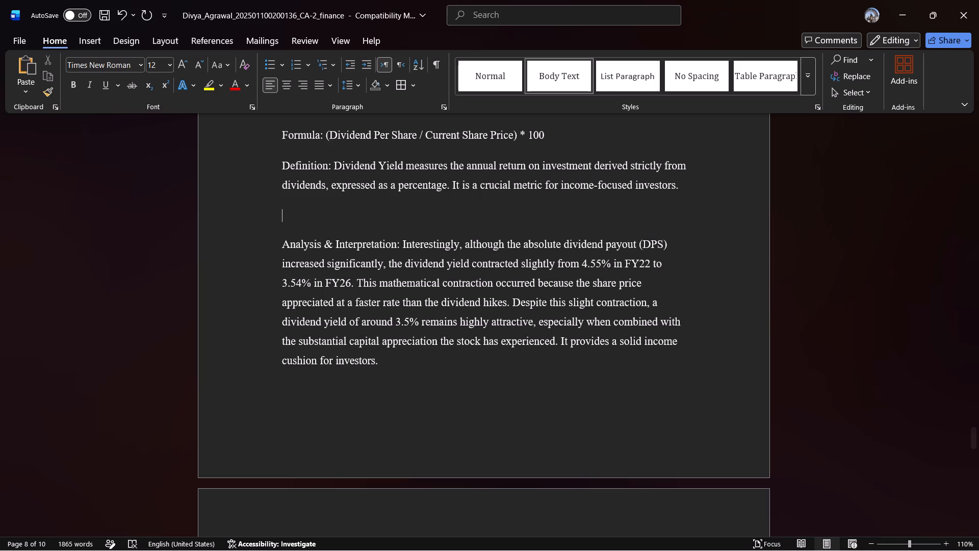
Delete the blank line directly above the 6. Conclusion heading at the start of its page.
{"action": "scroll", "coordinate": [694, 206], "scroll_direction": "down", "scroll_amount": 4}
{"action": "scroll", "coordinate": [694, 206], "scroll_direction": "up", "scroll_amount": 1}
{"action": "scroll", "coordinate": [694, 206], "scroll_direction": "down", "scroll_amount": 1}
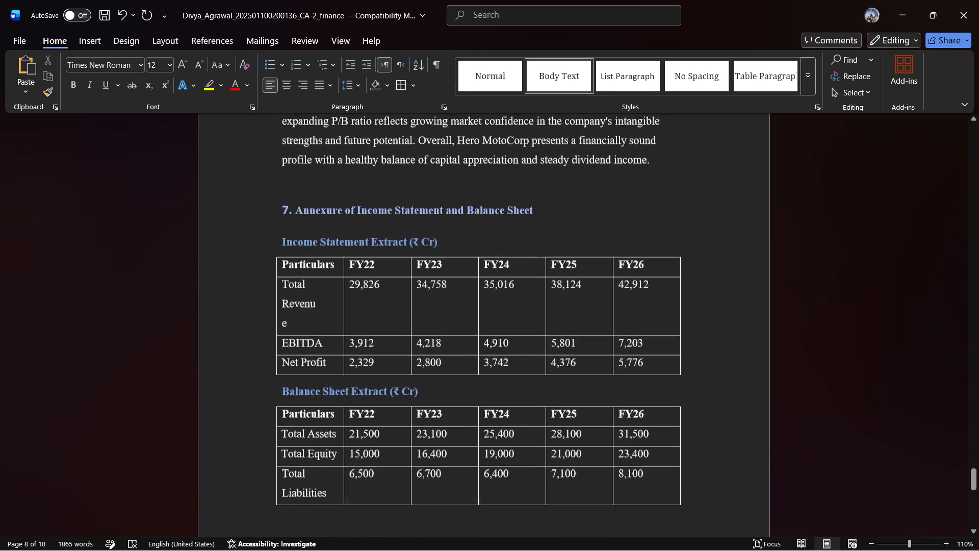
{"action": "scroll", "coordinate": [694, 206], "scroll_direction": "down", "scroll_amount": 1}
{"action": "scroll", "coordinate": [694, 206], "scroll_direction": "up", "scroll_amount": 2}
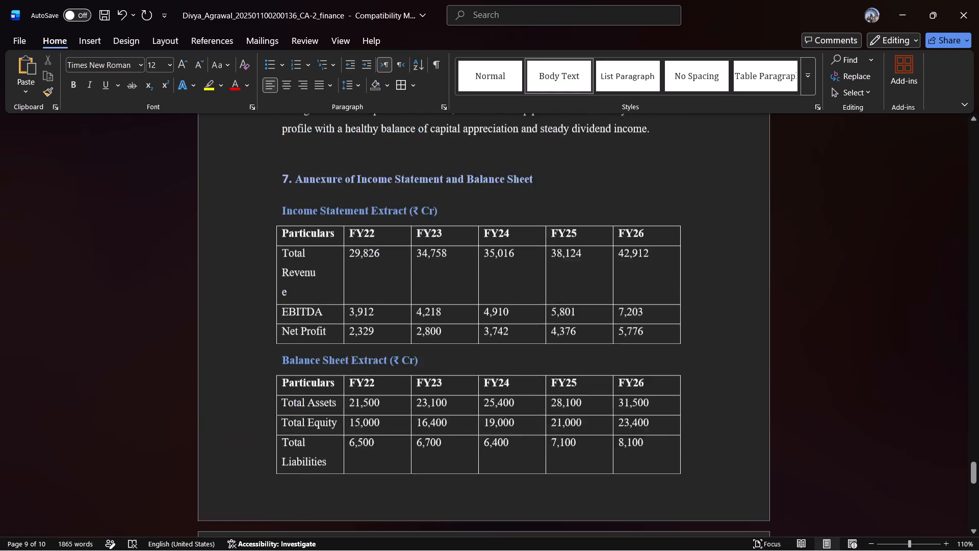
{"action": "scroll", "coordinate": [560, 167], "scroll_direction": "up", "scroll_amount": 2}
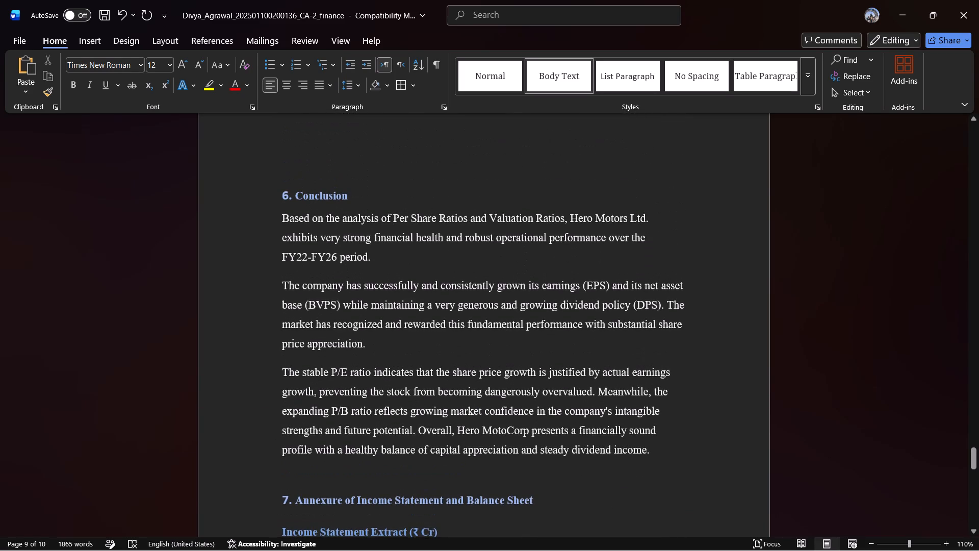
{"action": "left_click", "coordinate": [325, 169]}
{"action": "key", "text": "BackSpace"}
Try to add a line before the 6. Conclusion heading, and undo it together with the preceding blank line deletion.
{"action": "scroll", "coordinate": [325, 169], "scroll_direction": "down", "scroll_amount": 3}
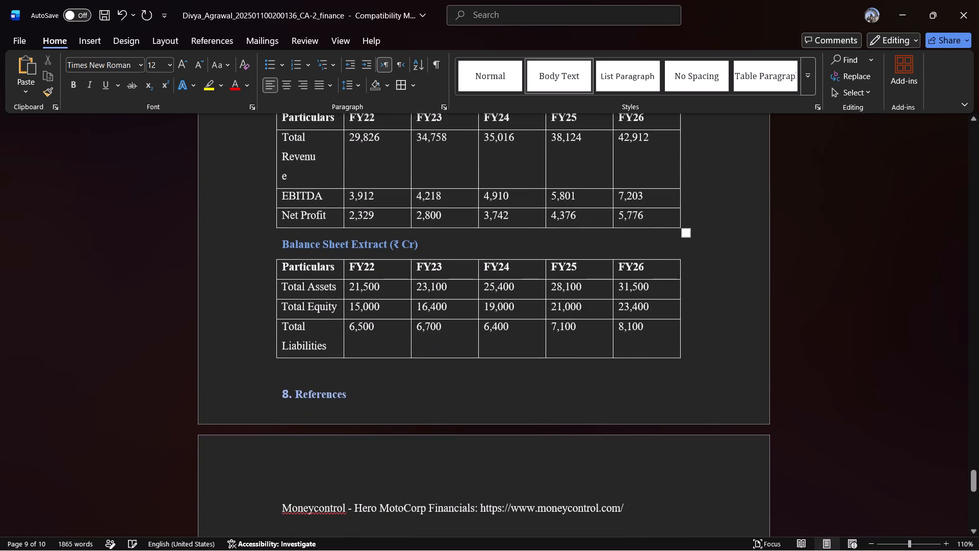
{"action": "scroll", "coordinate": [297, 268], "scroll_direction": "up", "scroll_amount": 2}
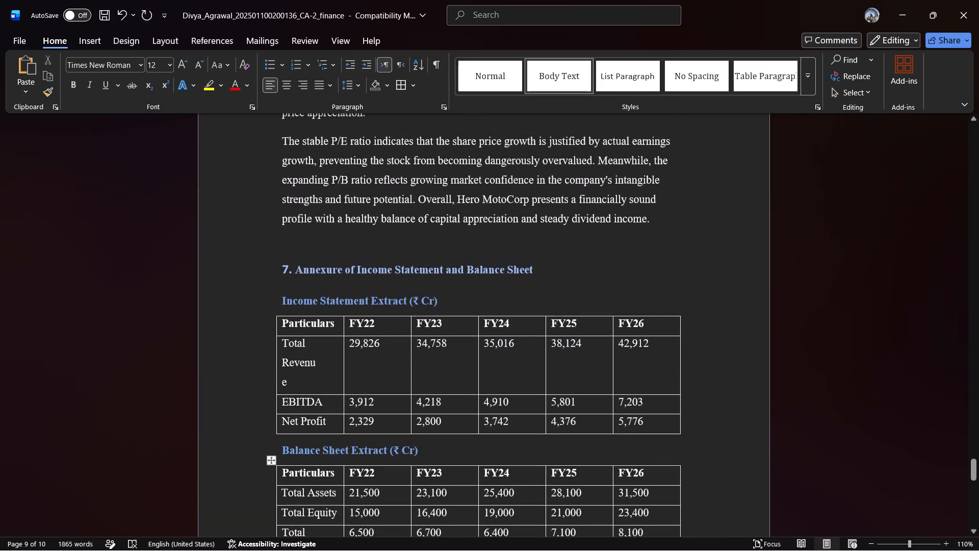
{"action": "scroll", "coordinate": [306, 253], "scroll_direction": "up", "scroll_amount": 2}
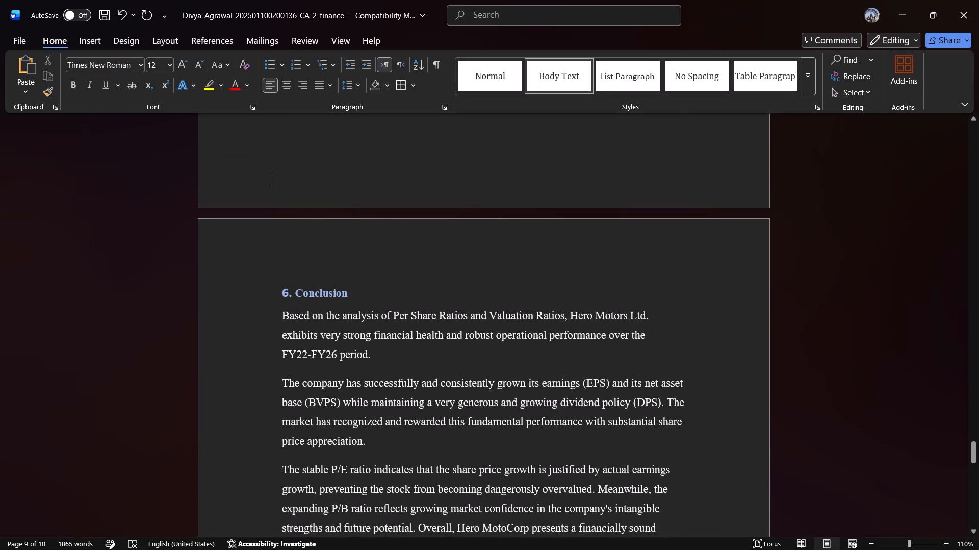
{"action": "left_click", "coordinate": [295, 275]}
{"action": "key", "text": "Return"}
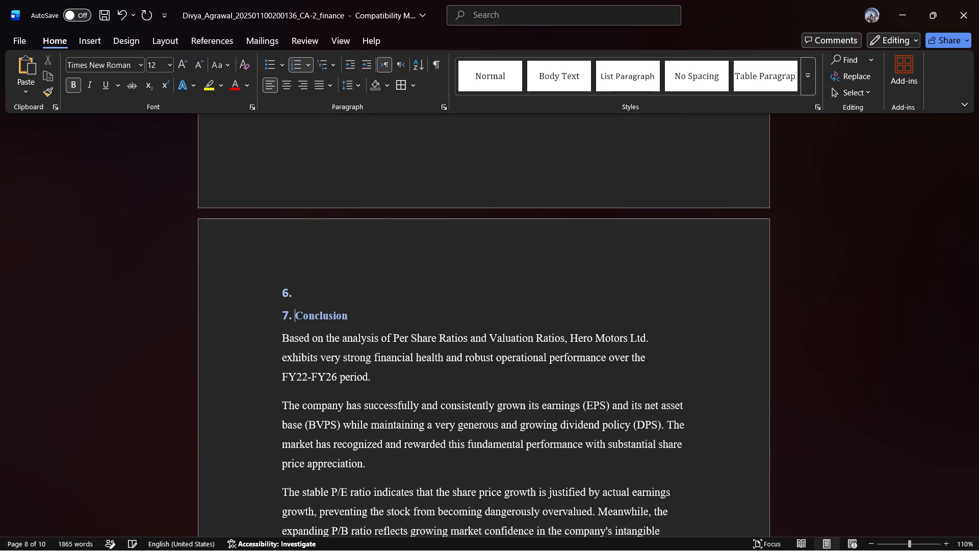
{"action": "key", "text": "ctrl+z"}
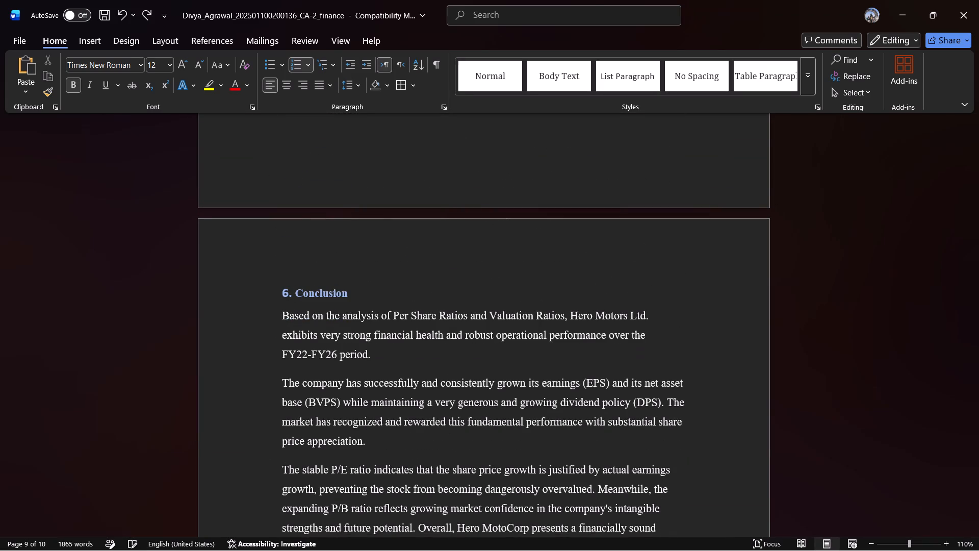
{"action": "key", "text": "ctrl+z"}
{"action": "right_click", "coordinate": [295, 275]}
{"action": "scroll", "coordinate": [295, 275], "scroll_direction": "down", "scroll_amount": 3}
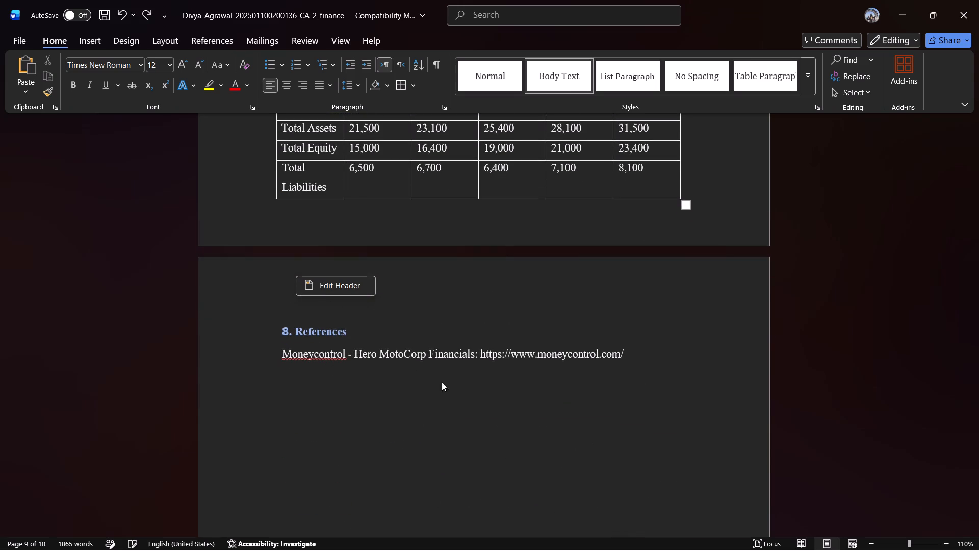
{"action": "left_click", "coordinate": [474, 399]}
Review the report's page layout from the cover page through to the 8. References section.
{"action": "scroll", "coordinate": [474, 399], "scroll_direction": "down", "scroll_amount": 1}
{"action": "scroll", "coordinate": [474, 399], "scroll_direction": "up", "scroll_amount": 18}
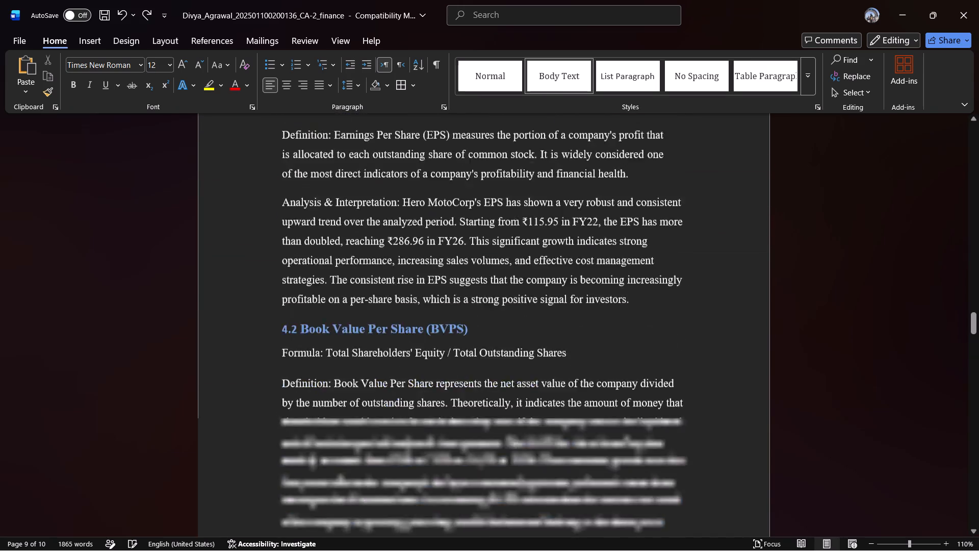
{"action": "scroll", "coordinate": [474, 399], "scroll_direction": "up", "scroll_amount": 5}
{"action": "scroll", "coordinate": [474, 399], "scroll_direction": "down", "scroll_amount": 5}
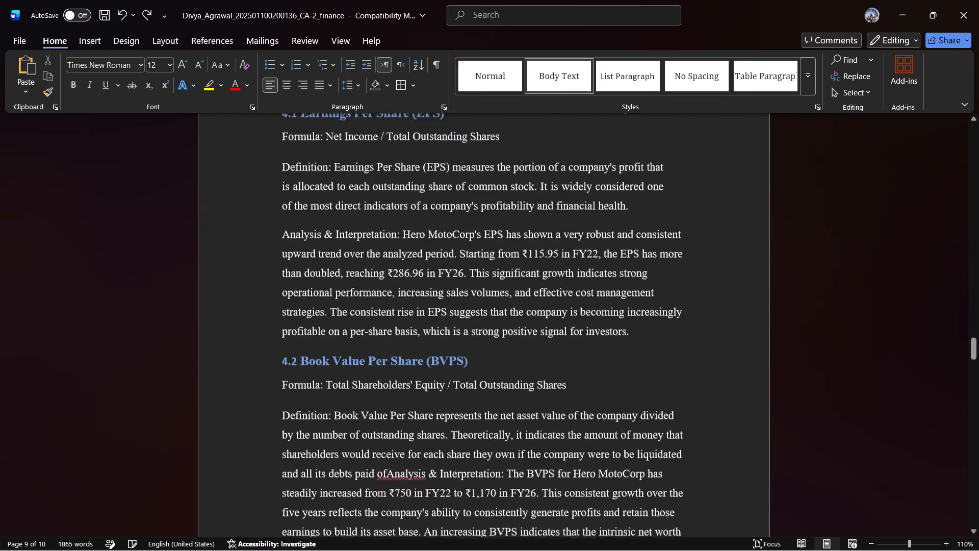
{"action": "scroll", "coordinate": [474, 399], "scroll_direction": "up", "scroll_amount": 6}
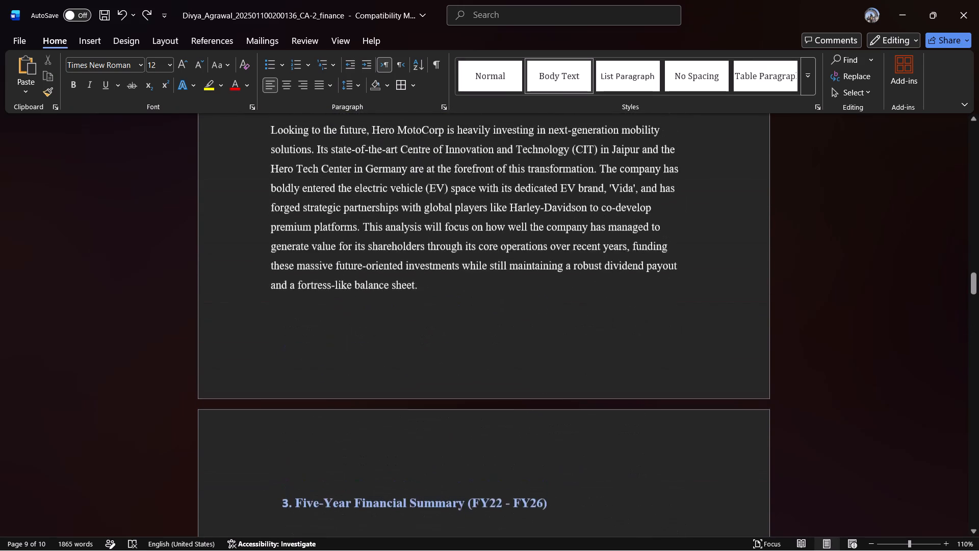
{"action": "scroll", "coordinate": [474, 399], "scroll_direction": "up", "scroll_amount": 11}
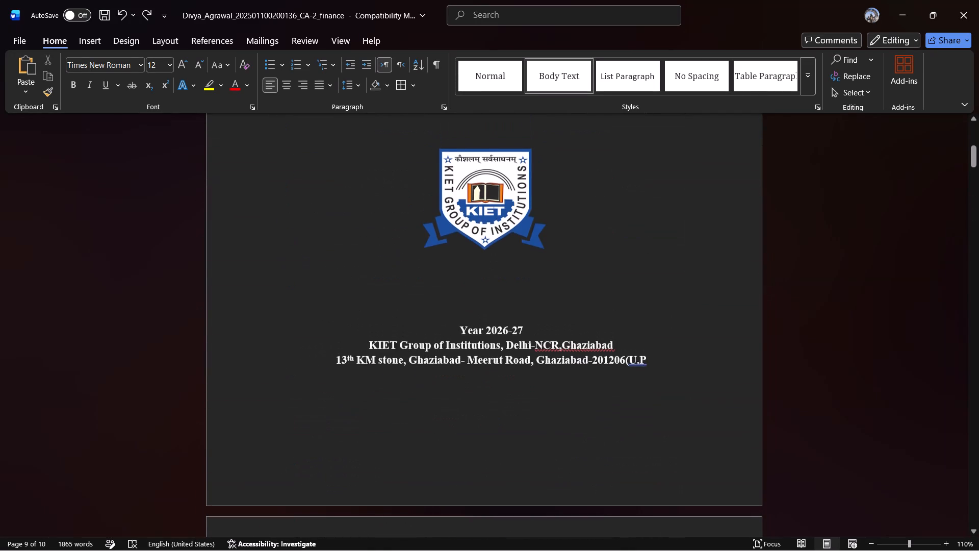
{"action": "scroll", "coordinate": [474, 399], "scroll_direction": "down", "scroll_amount": 8}
{"action": "scroll", "coordinate": [474, 399], "scroll_direction": "down", "scroll_amount": 20}
{"action": "scroll", "coordinate": [474, 399], "scroll_direction": "down", "scroll_amount": 7}
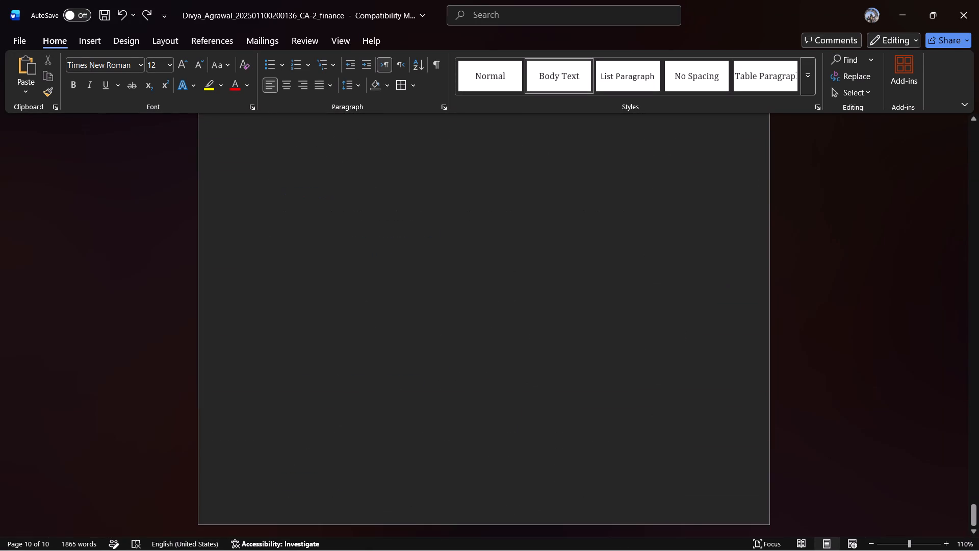
{"action": "scroll", "coordinate": [474, 399], "scroll_direction": "up", "scroll_amount": 5}
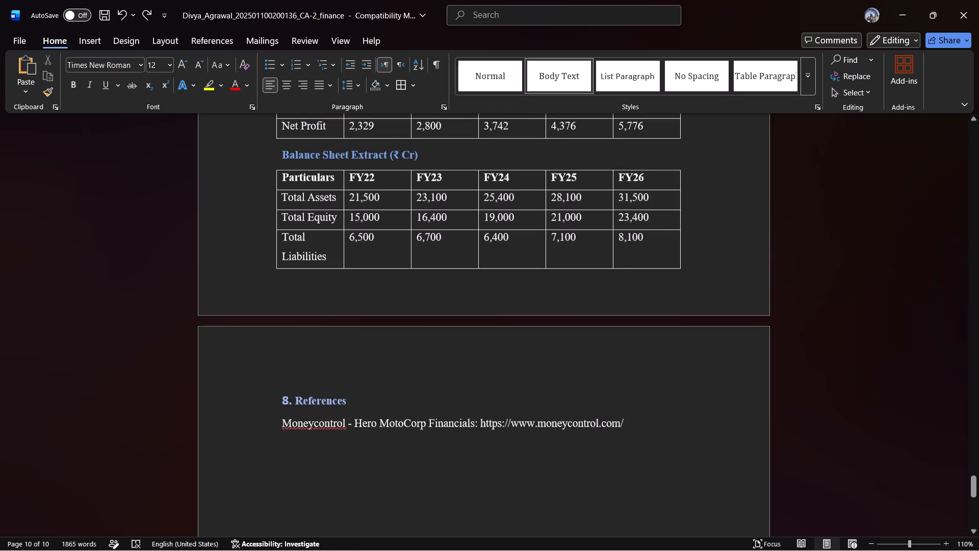
Save the report to Downloads as a PDF with _final appended to the file name, and bring it up in Chrome.
{"action": "left_click", "coordinate": [10, 40]}
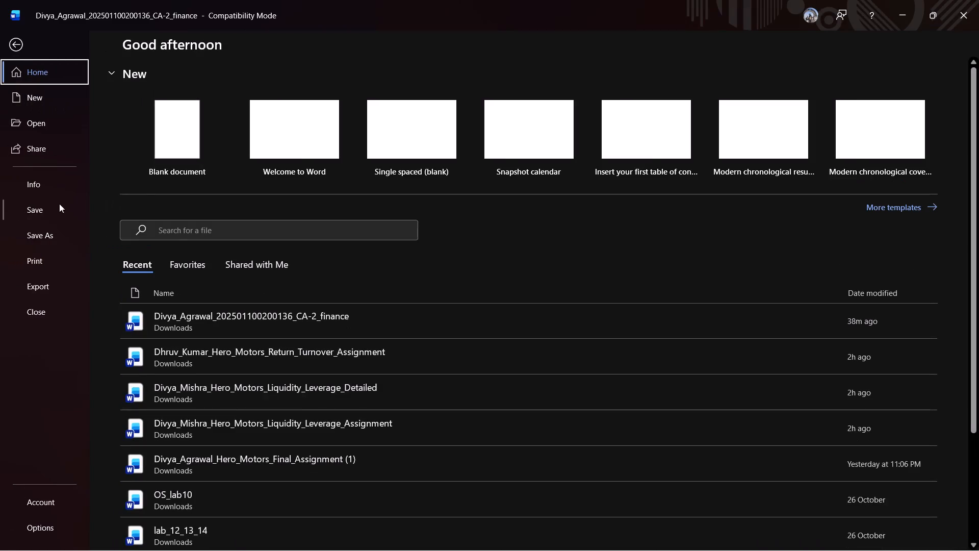
{"action": "left_click", "coordinate": [49, 237]}
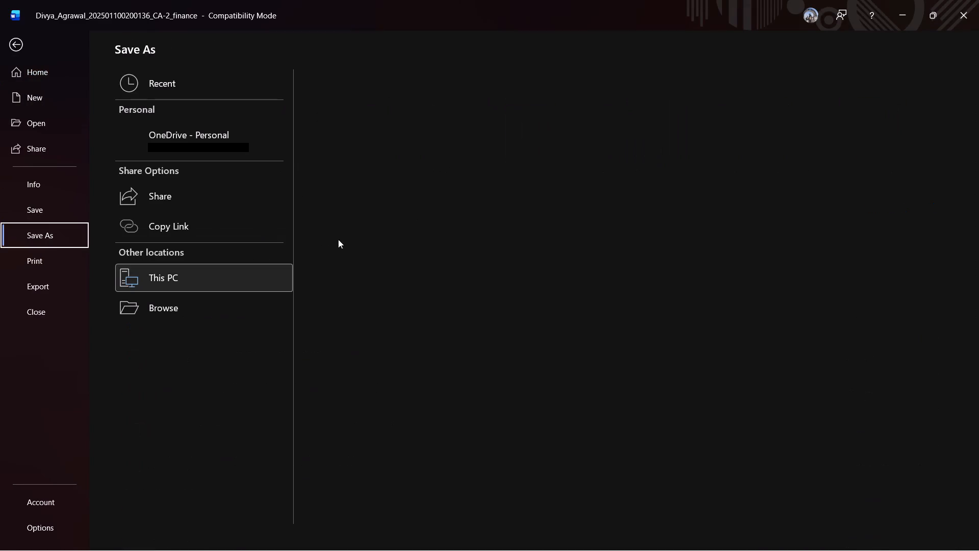
{"action": "left_click", "coordinate": [539, 136]}
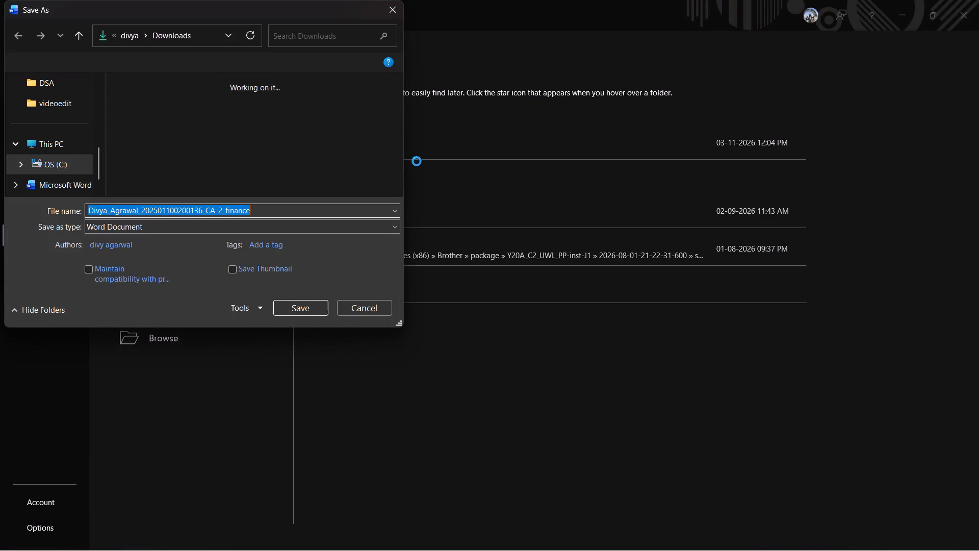
{"action": "left_click", "coordinate": [274, 210]}
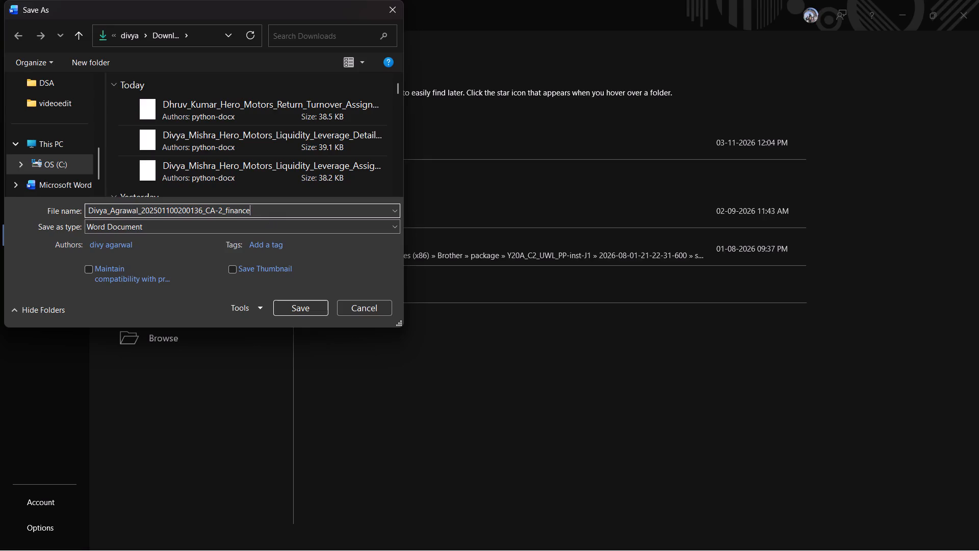
{"action": "key", "text": "shift+underscore"}
{"action": "type", "text": "final"}
{"action": "left_click", "coordinate": [286, 226]}
{"action": "left_click", "coordinate": [260, 298]}
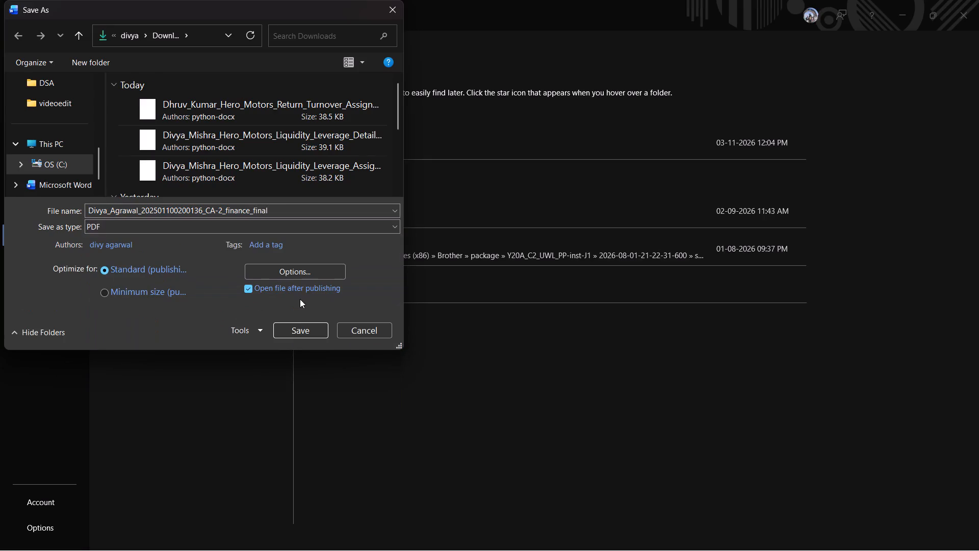
{"action": "left_click", "coordinate": [299, 331]}
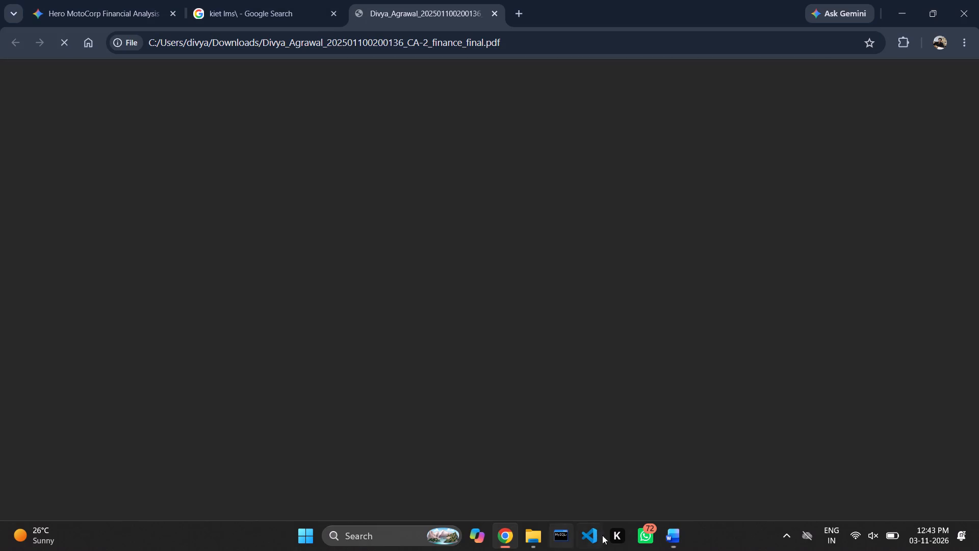
{"action": "left_click", "coordinate": [512, 544]}
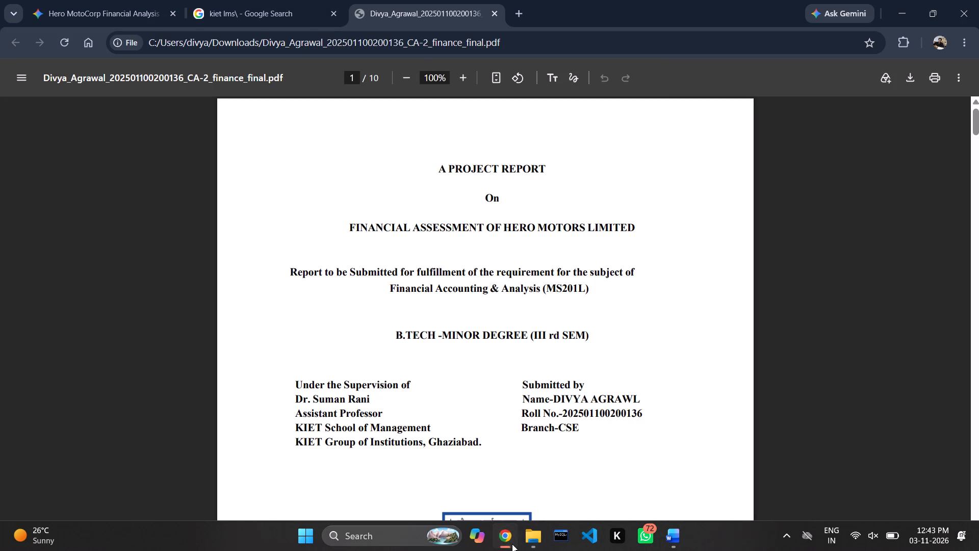
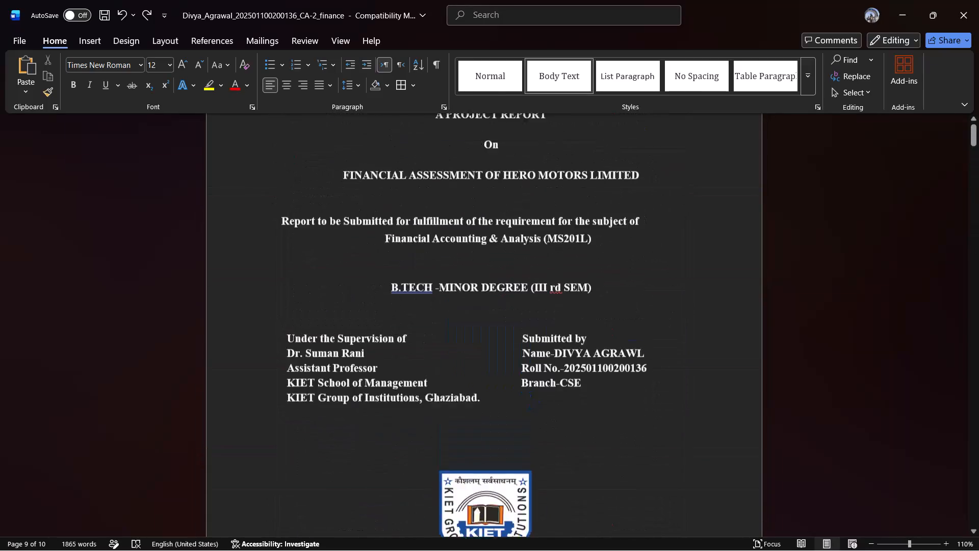
Copy the report text from the 1. Introduction heading through the company overview paragraph ending in "a fortress-like balance sheet.".
{"action": "scroll", "coordinate": [681, 395], "scroll_direction": "up", "scroll_amount": 12}
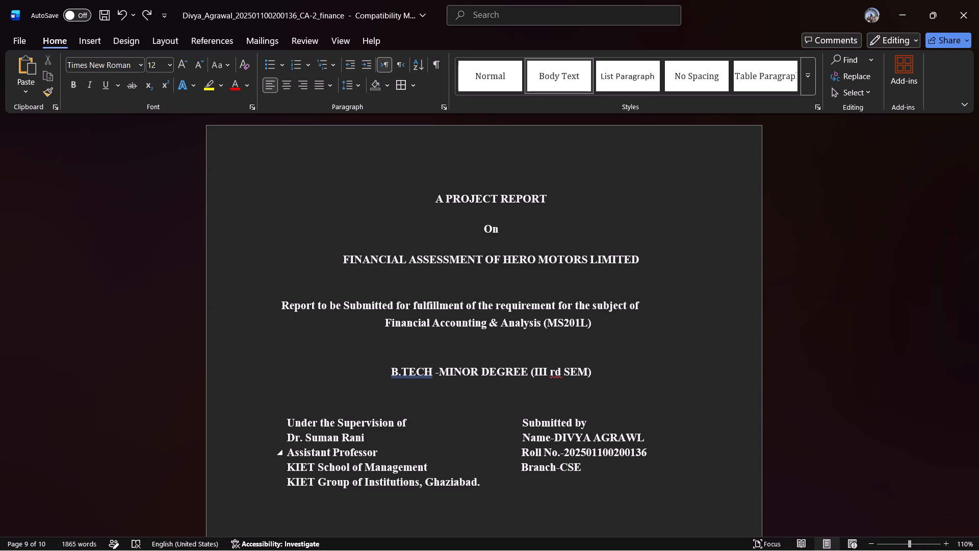
{"action": "scroll", "coordinate": [559, 452], "scroll_direction": "down", "scroll_amount": 1}
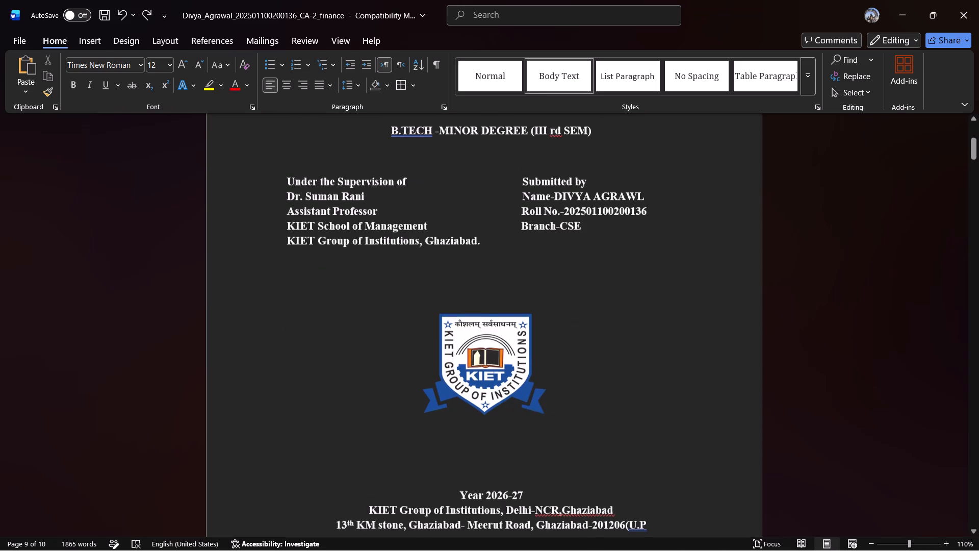
{"action": "scroll", "coordinate": [488, 385], "scroll_direction": "down", "scroll_amount": 2}
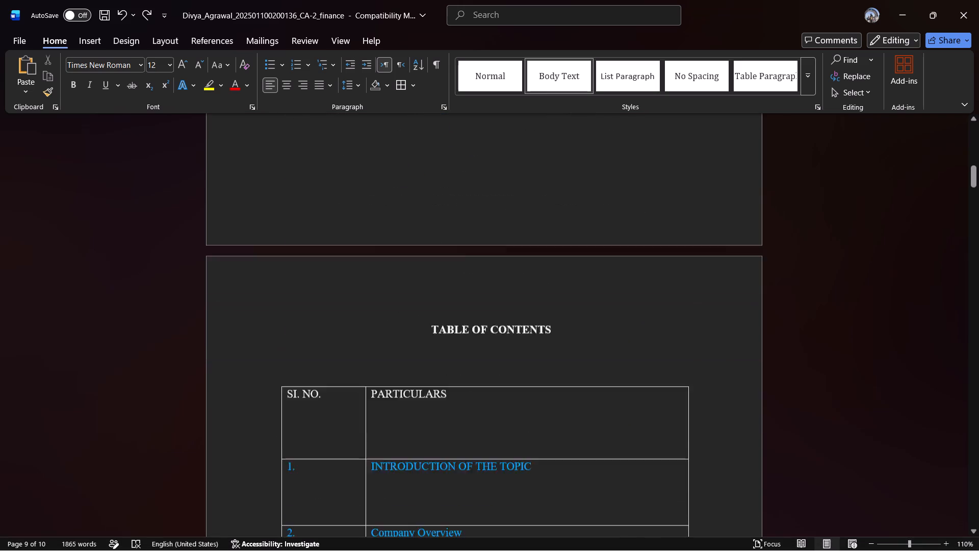
{"action": "scroll", "coordinate": [496, 388], "scroll_direction": "down", "scroll_amount": 3}
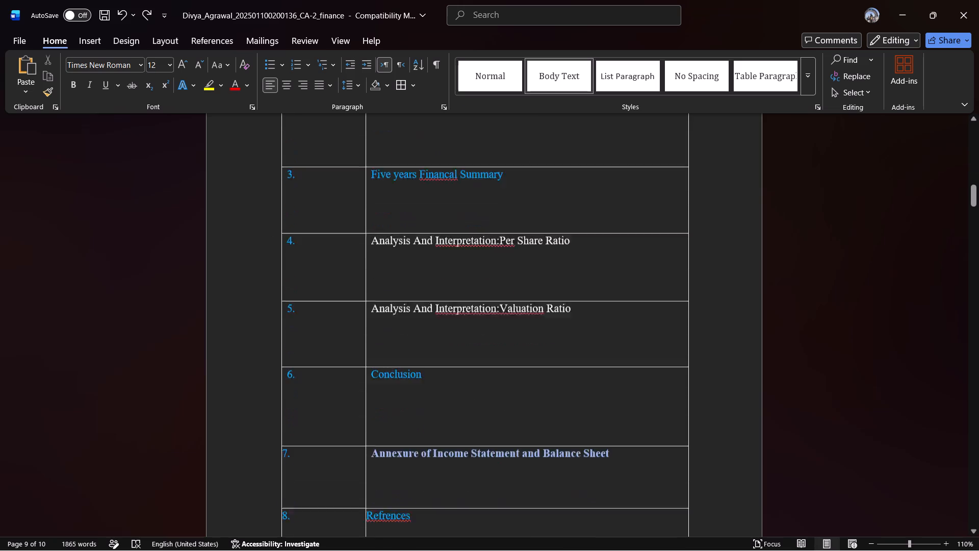
{"action": "scroll", "coordinate": [499, 377], "scroll_direction": "down", "scroll_amount": 2}
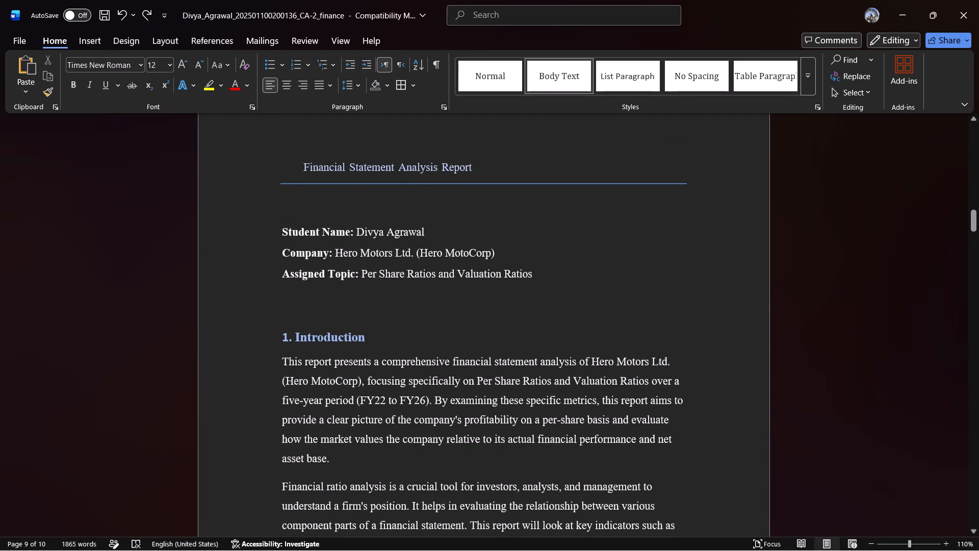
{"action": "scroll", "coordinate": [338, 394], "scroll_direction": "down", "scroll_amount": 3}
{"action": "scroll", "coordinate": [338, 394], "scroll_direction": "up", "scroll_amount": 2}
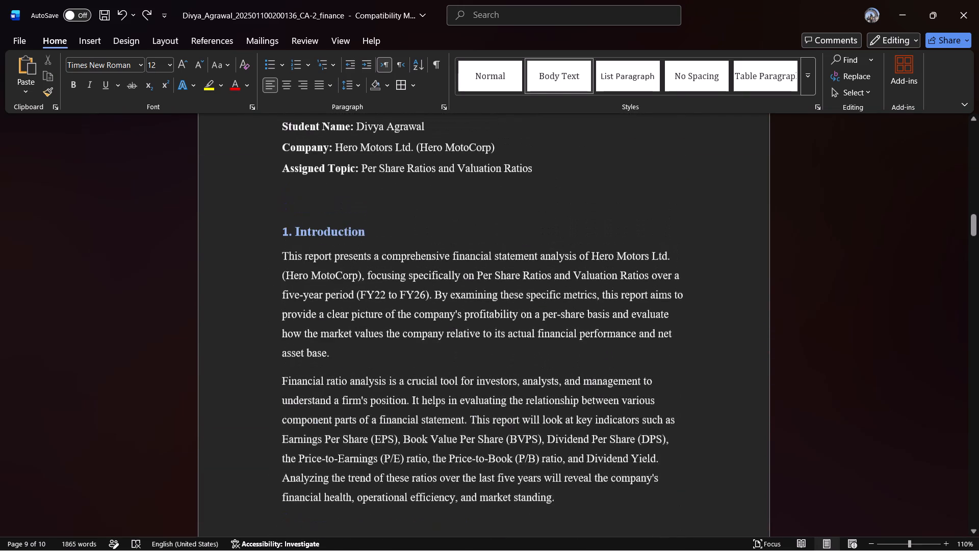
{"action": "scroll", "coordinate": [338, 394], "scroll_direction": "up", "scroll_amount": 1}
{"action": "left_click_drag", "start_coordinate": [281, 265], "coordinate": [362, 339]}
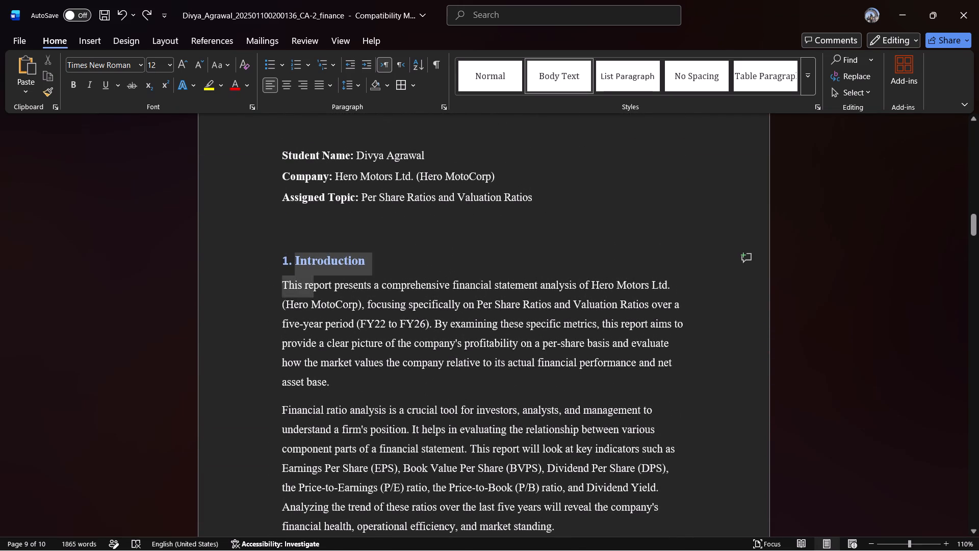
{"action": "left_click_drag", "start_coordinate": [362, 339], "coordinate": [597, 550]}
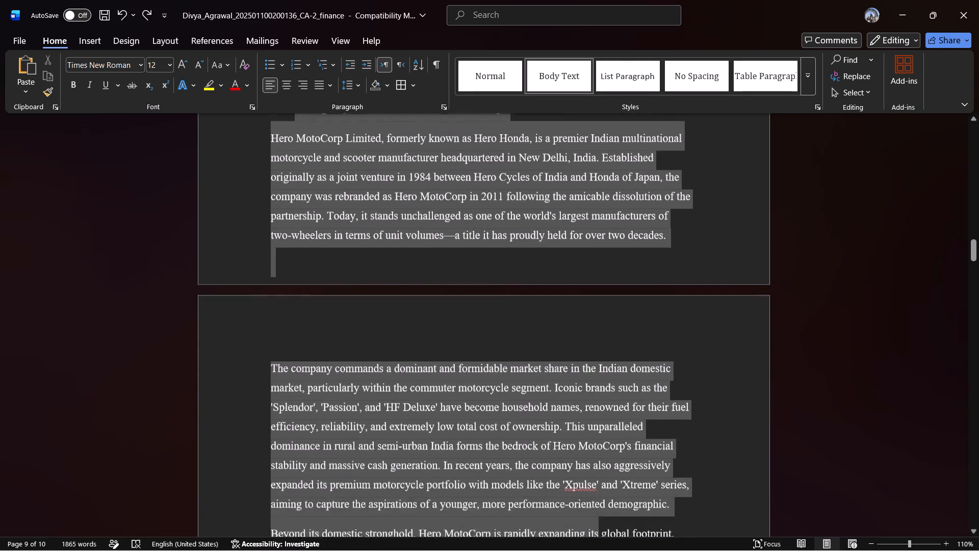
{"action": "left_click_drag", "start_coordinate": [597, 550], "coordinate": [576, 473]}
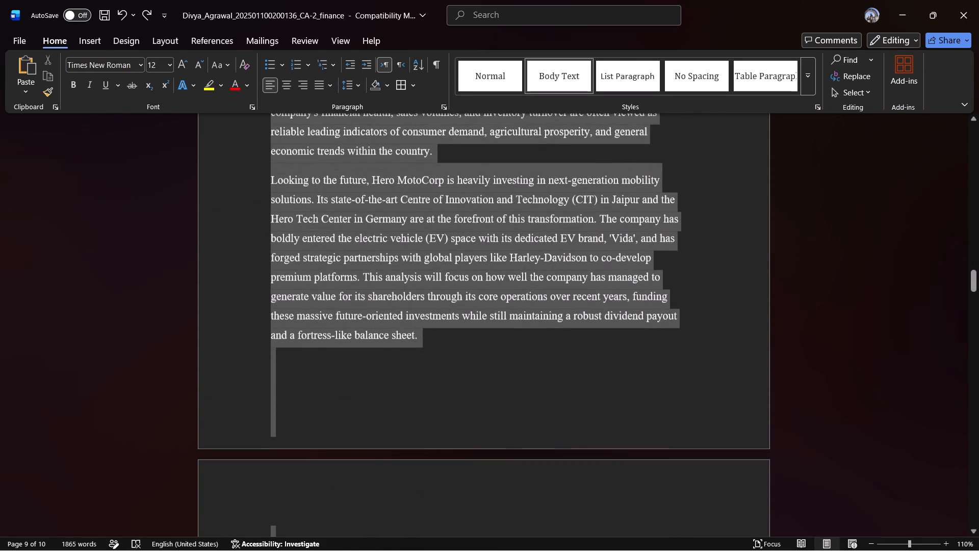
{"action": "left_click_drag", "start_coordinate": [576, 473], "coordinate": [500, 279]}
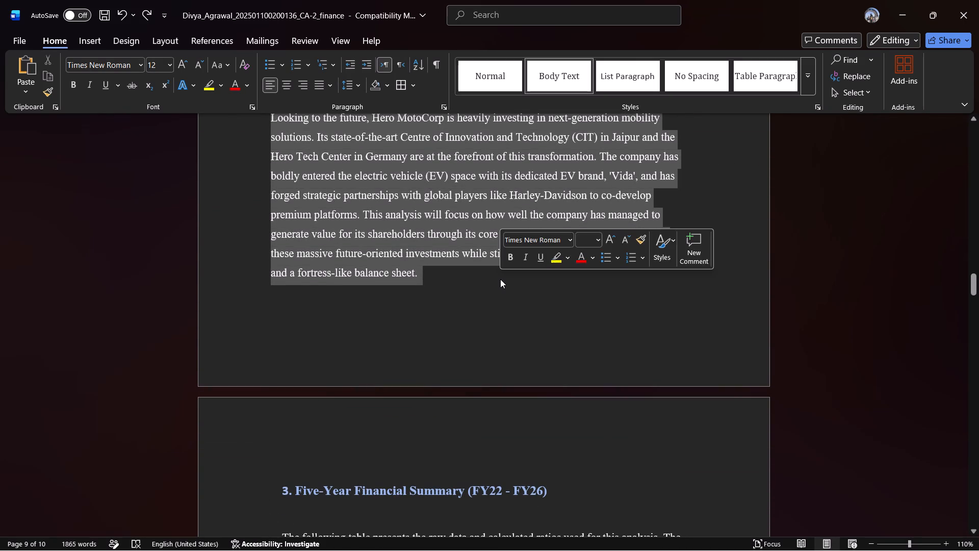
{"action": "key", "text": "ctrl+c"}
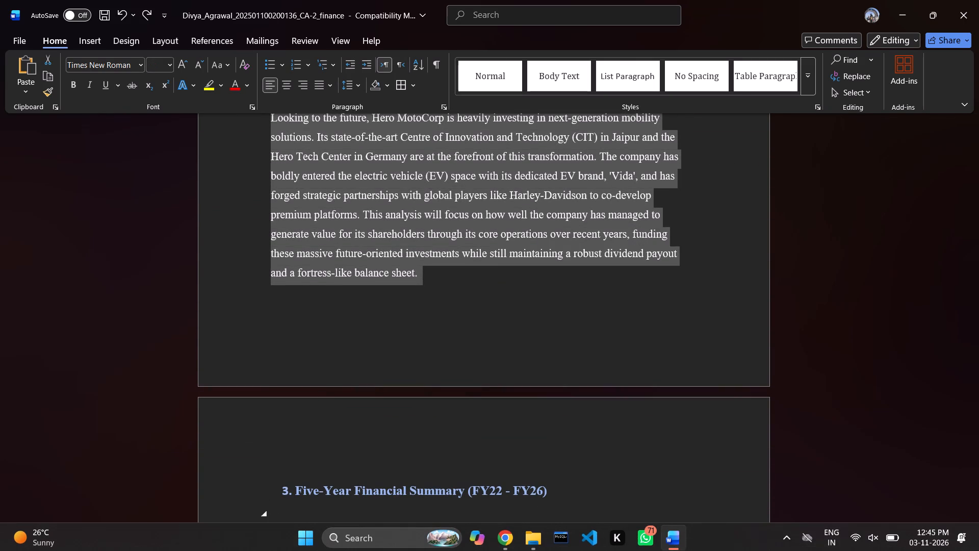
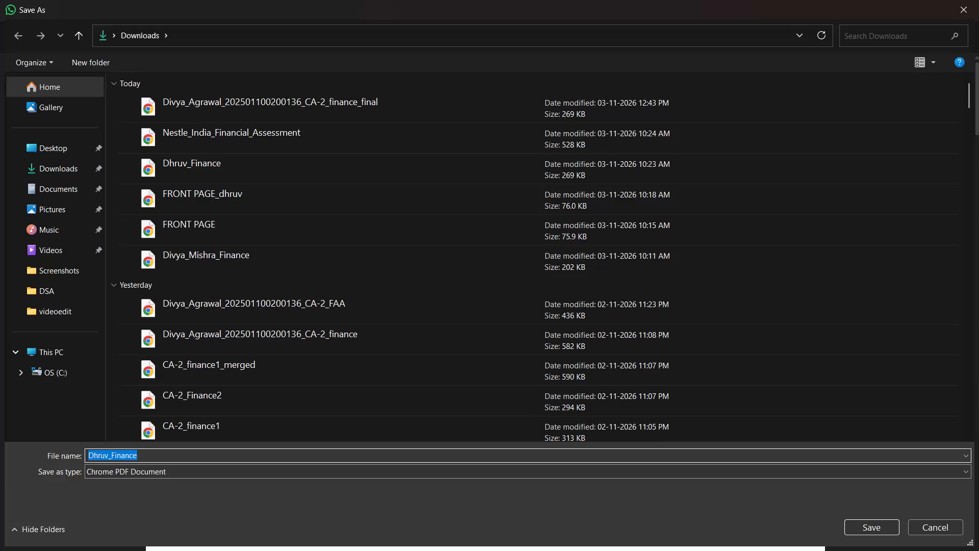
Begin editing the end of the suggested file name Dhruv_Finance for the PDF being saved to Downloads.
{"action": "key", "text": "Right"}
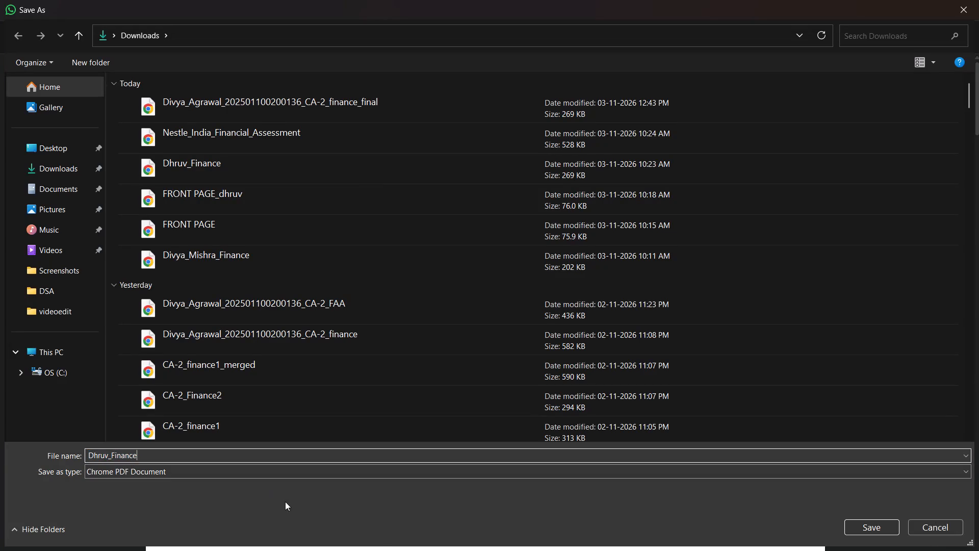
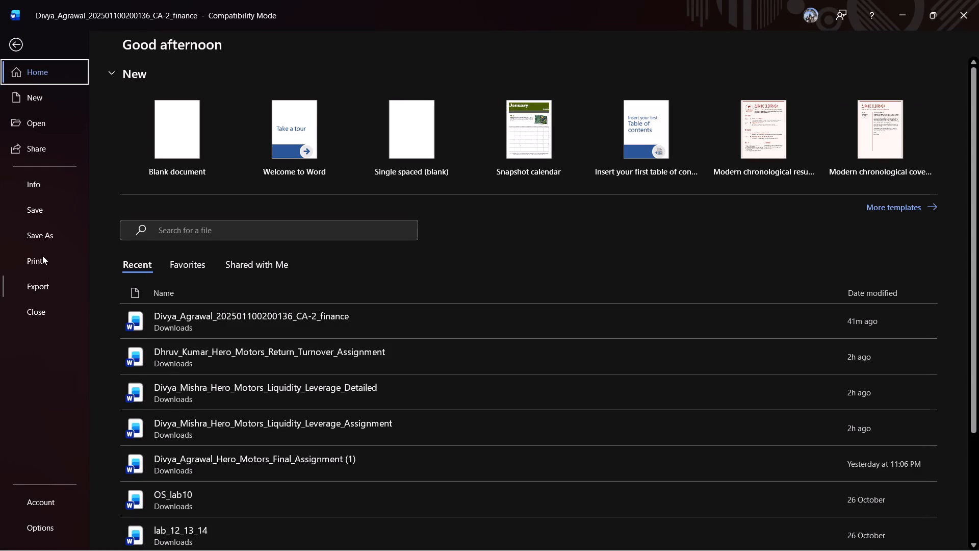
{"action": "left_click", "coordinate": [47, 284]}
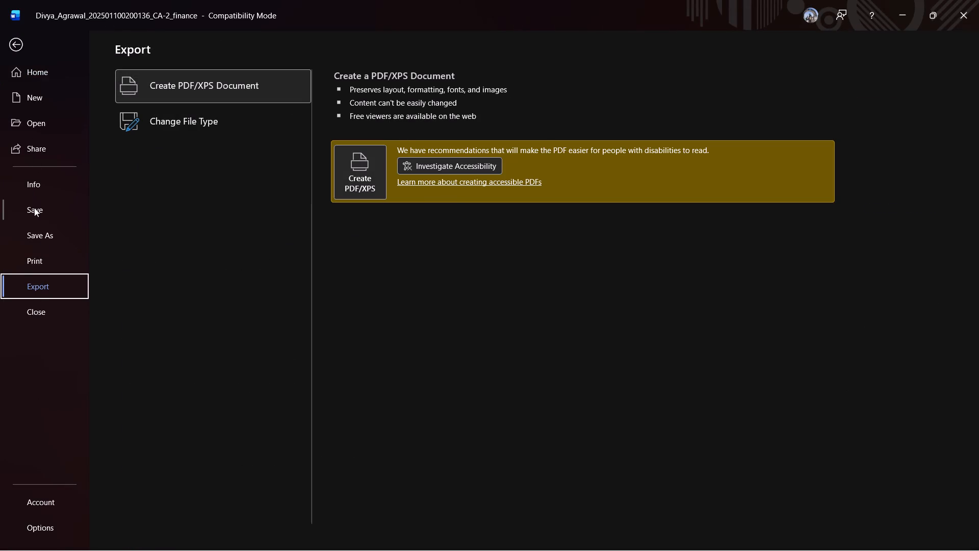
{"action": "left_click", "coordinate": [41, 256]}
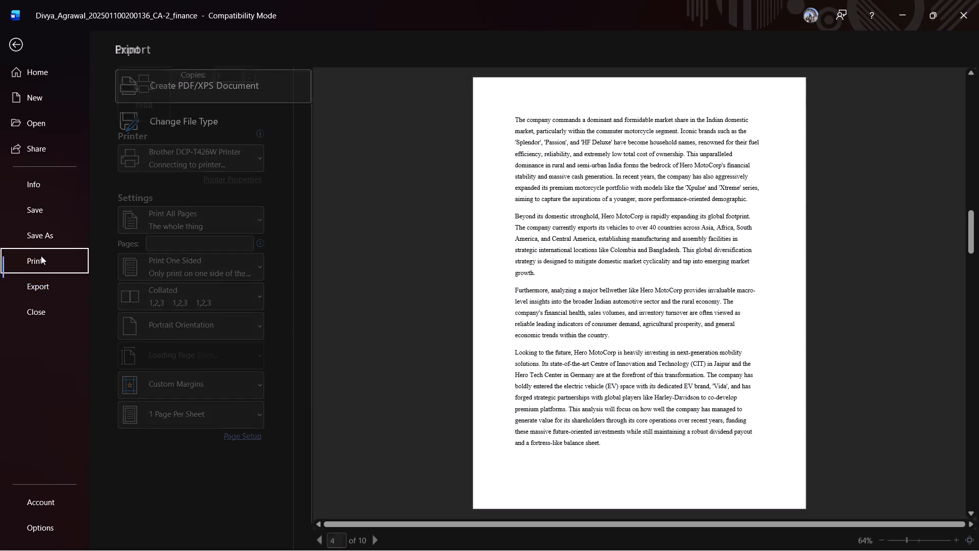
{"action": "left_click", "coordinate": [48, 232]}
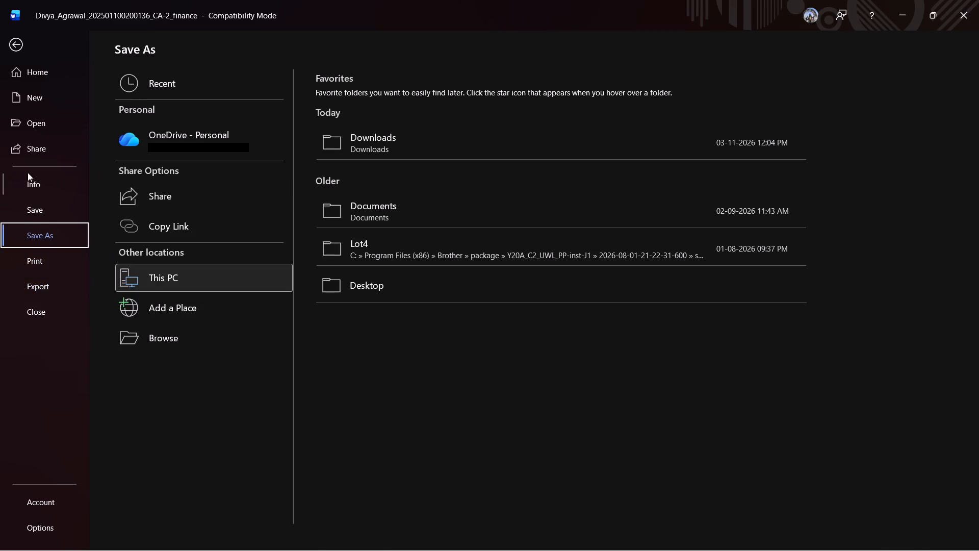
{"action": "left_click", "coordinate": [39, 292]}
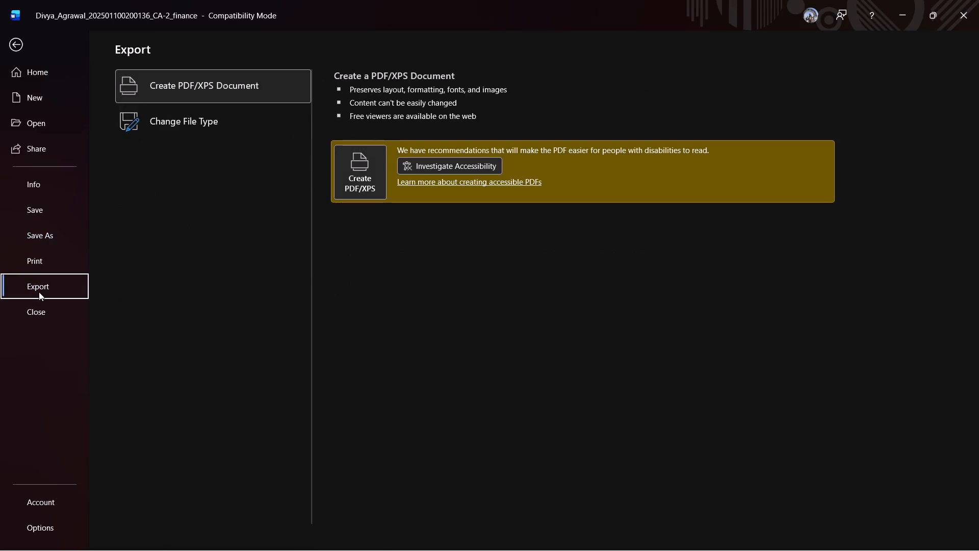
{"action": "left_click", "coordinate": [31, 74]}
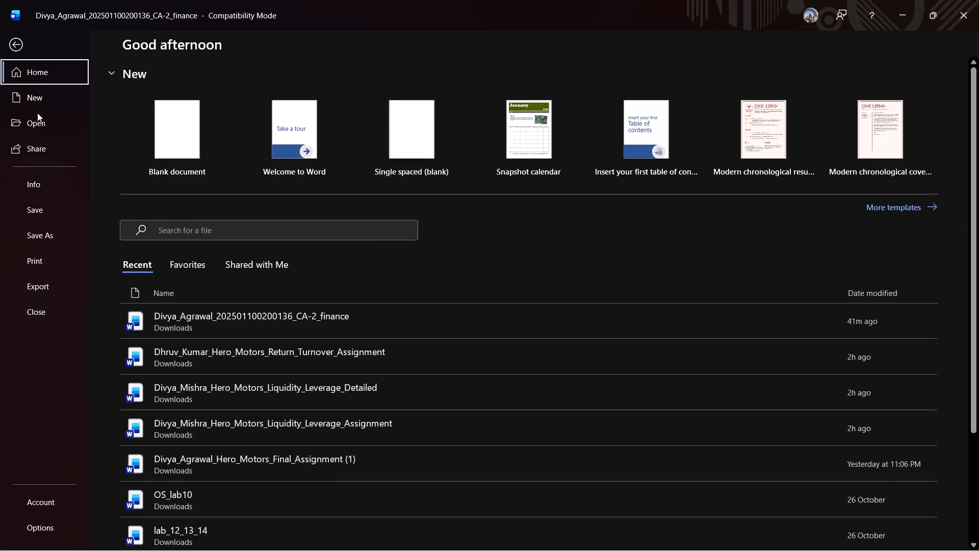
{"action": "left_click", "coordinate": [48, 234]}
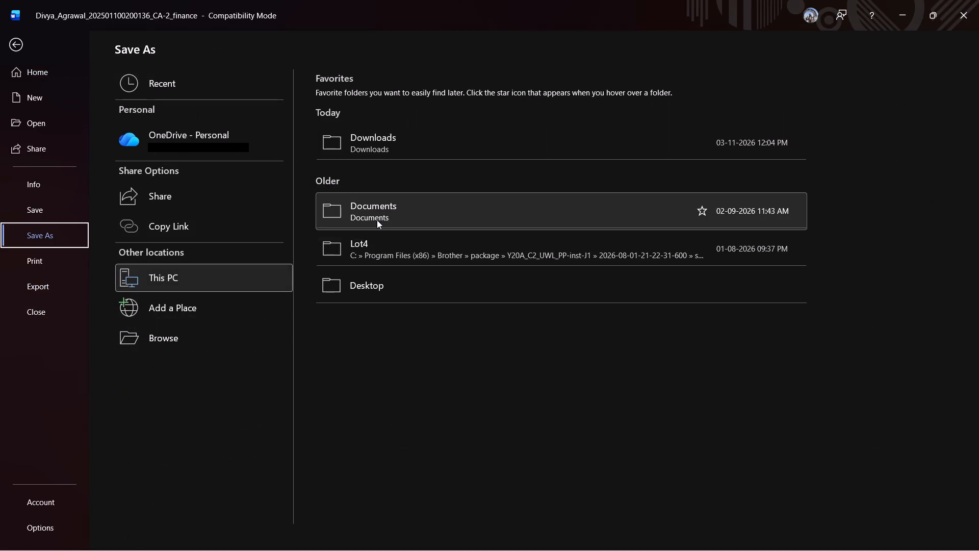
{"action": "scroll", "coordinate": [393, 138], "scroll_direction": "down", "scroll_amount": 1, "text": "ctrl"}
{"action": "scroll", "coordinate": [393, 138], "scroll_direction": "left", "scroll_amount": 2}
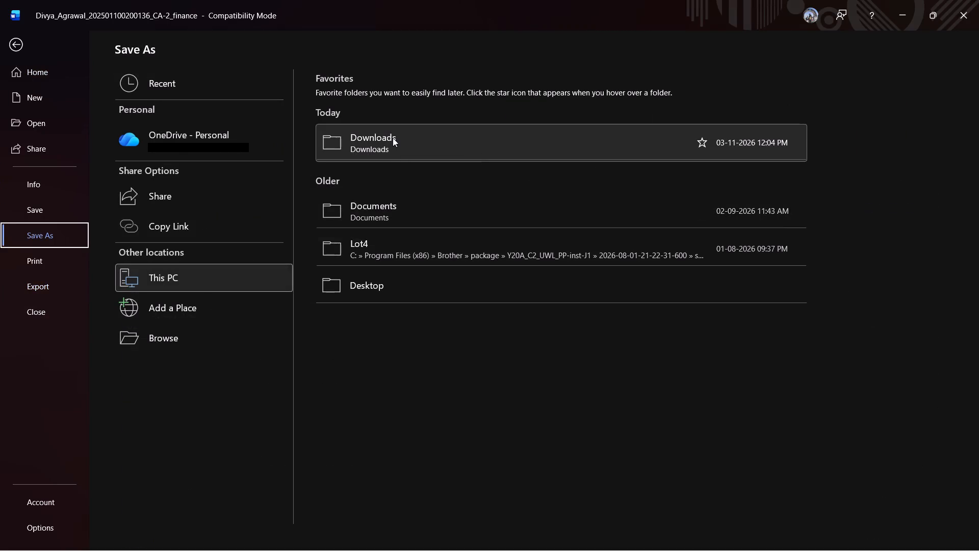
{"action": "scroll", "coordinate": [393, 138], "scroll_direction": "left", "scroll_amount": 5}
Open the Hero Motors Return Turnover Assignment document from the recent documents in Downloads.
{"action": "left_click", "coordinate": [30, 129]}
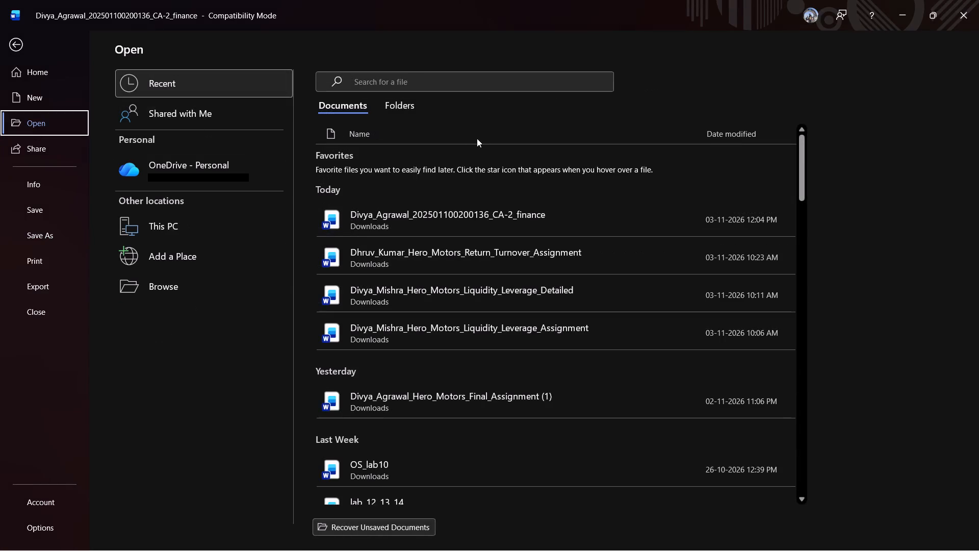
{"action": "left_click", "coordinate": [440, 257]}
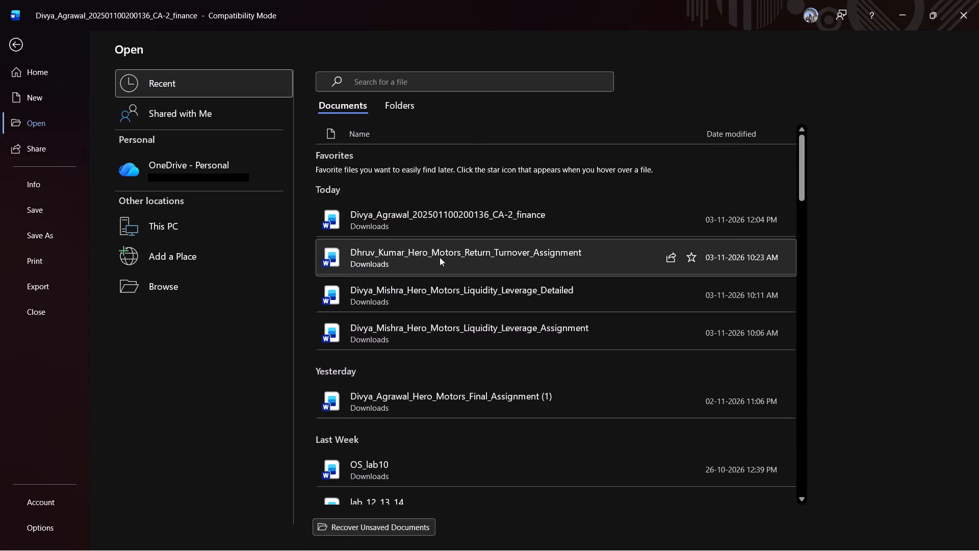
{"action": "scroll", "coordinate": [512, 293], "scroll_direction": "up", "scroll_amount": 2}
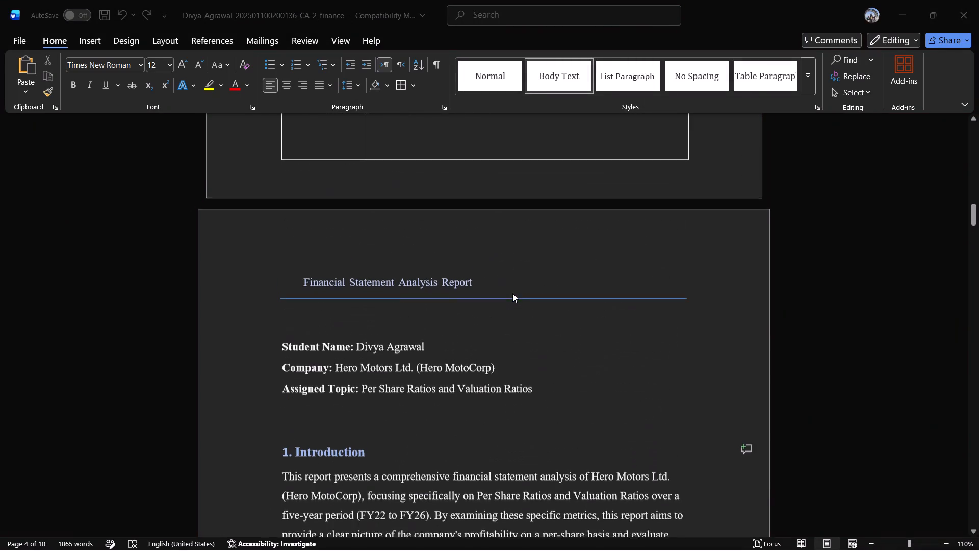
{"action": "scroll", "coordinate": [512, 293], "scroll_direction": "up", "scroll_amount": 5}
Delete the whole section "1. INTRODUCTION OF THE COMPANY", including its heading and both paragraphs, before section 2.
{"action": "scroll", "coordinate": [512, 293], "scroll_direction": "down", "scroll_amount": 2}
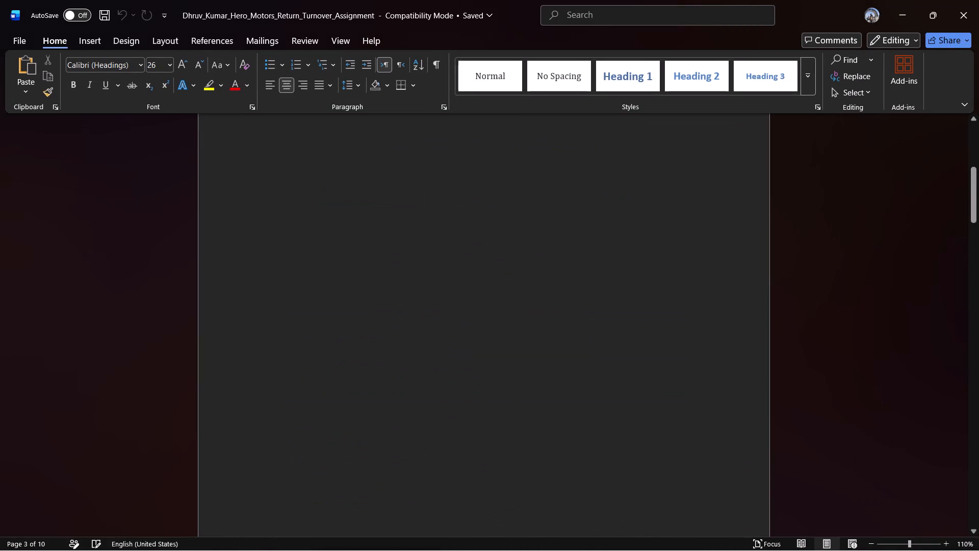
{"action": "scroll", "coordinate": [512, 293], "scroll_direction": "down", "scroll_amount": 3}
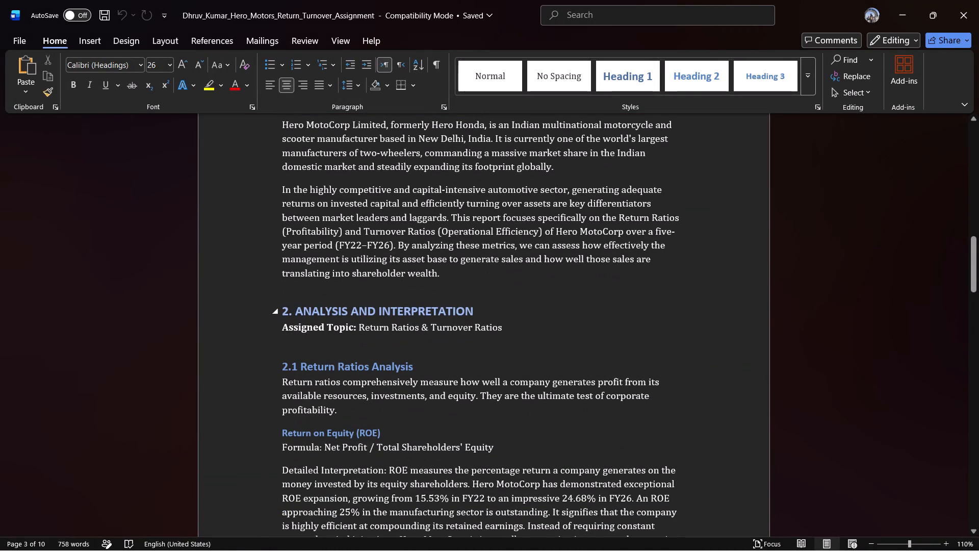
{"action": "left_click_drag", "start_coordinate": [463, 275], "coordinate": [227, 64]}
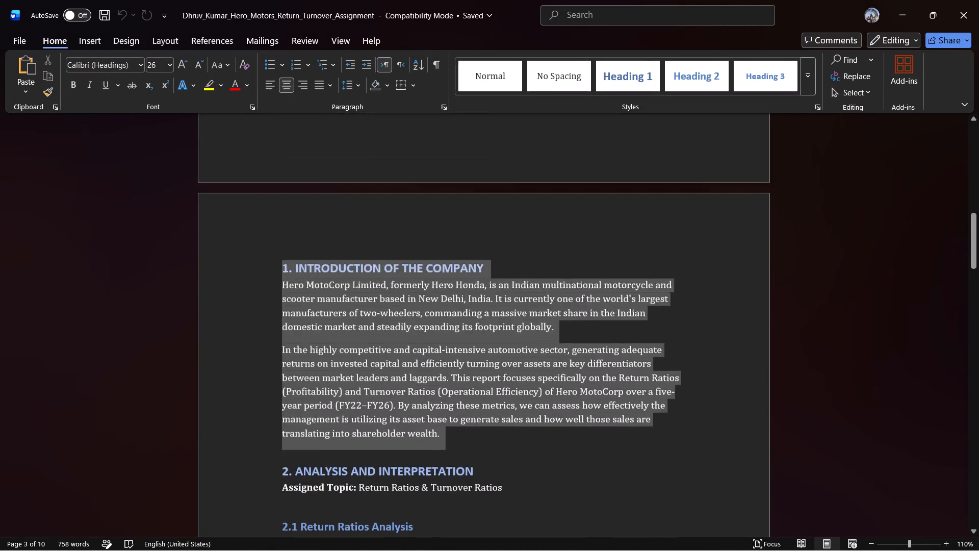
{"action": "left_click_drag", "start_coordinate": [227, 64], "coordinate": [262, 488]}
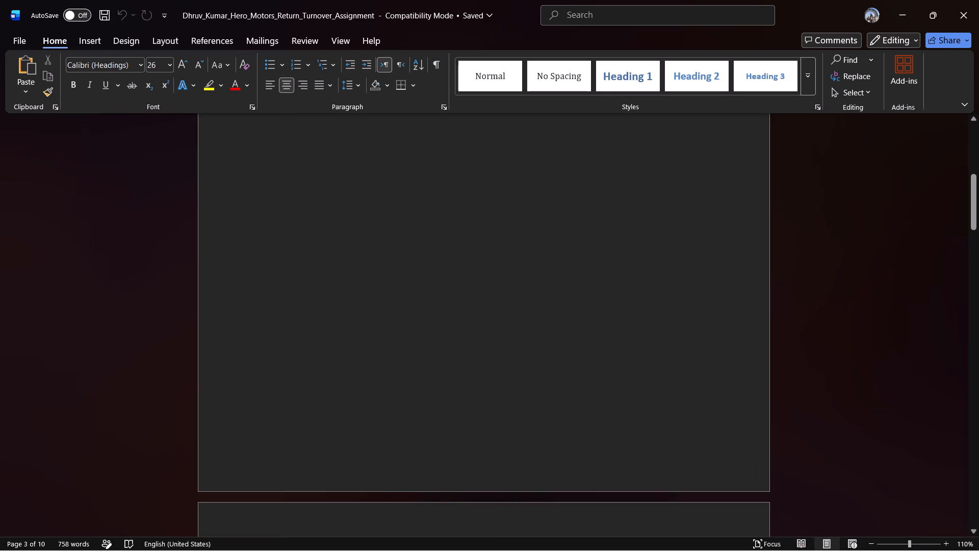
{"action": "left_click_drag", "start_coordinate": [262, 488], "coordinate": [260, 423]}
{"action": "key", "text": "BackSpace"}
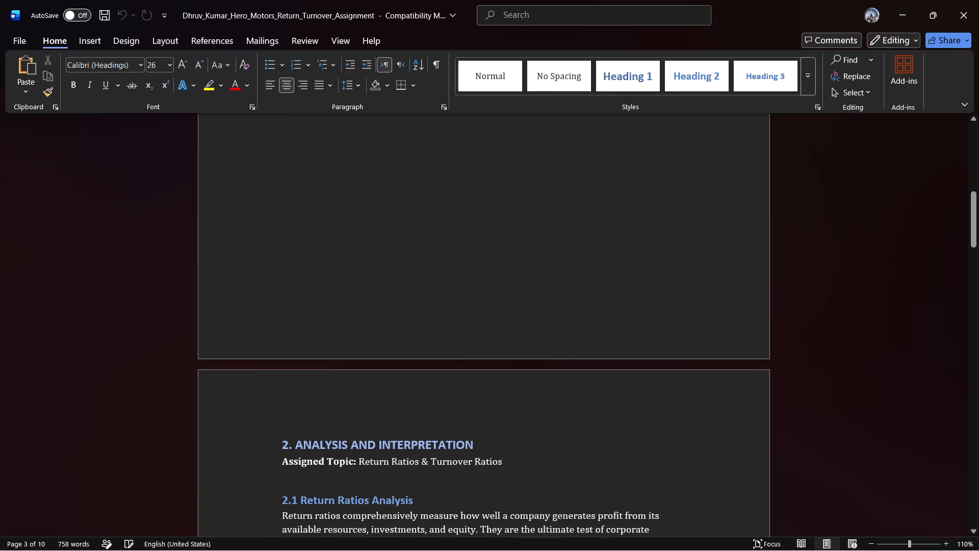
Paste the copied Introduction and Company Overview text on a new left-aligned line below the cover page's Assigned Topic line.
{"action": "scroll", "coordinate": [260, 423], "scroll_direction": "up", "scroll_amount": 4}
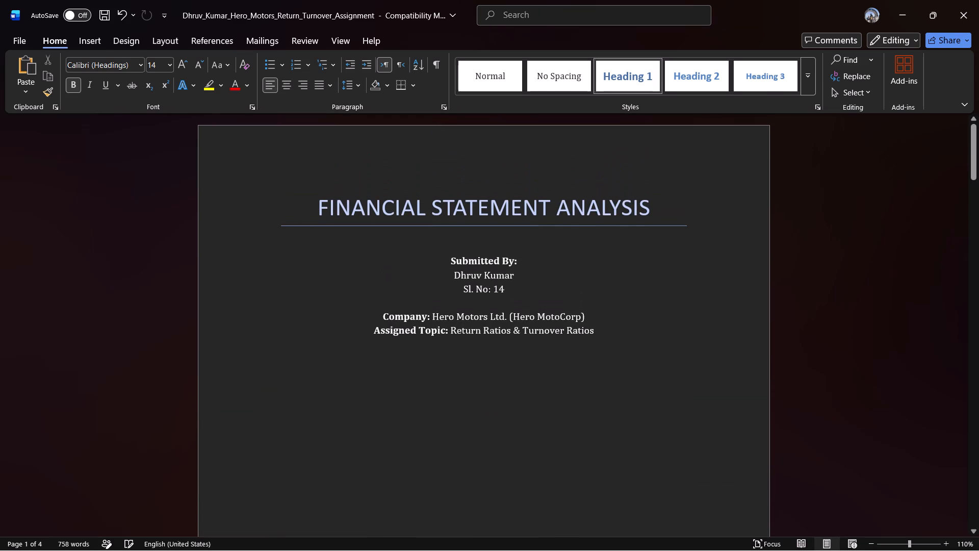
{"action": "left_click_drag", "start_coordinate": [673, 329], "coordinate": [623, 307]}
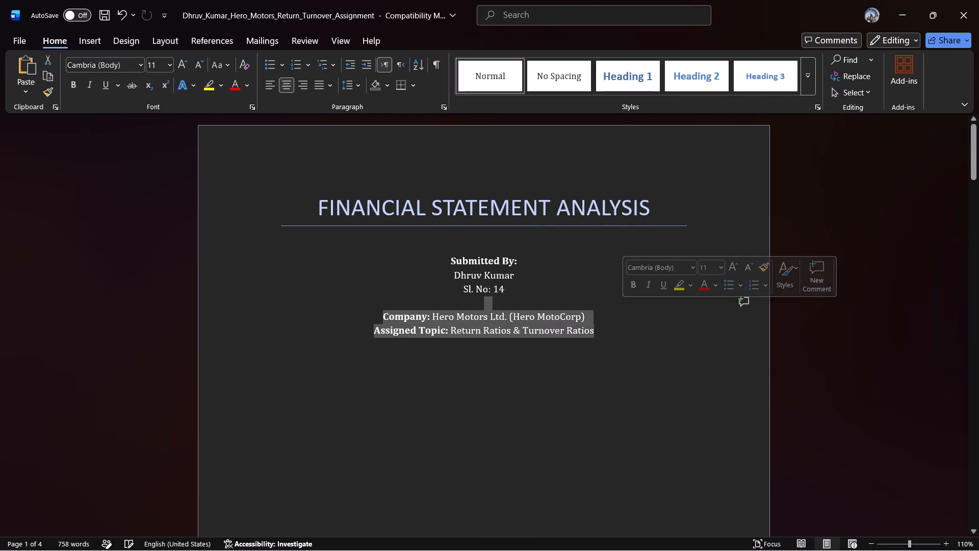
{"action": "left_click", "coordinate": [611, 333]}
{"action": "key", "text": "Return"}
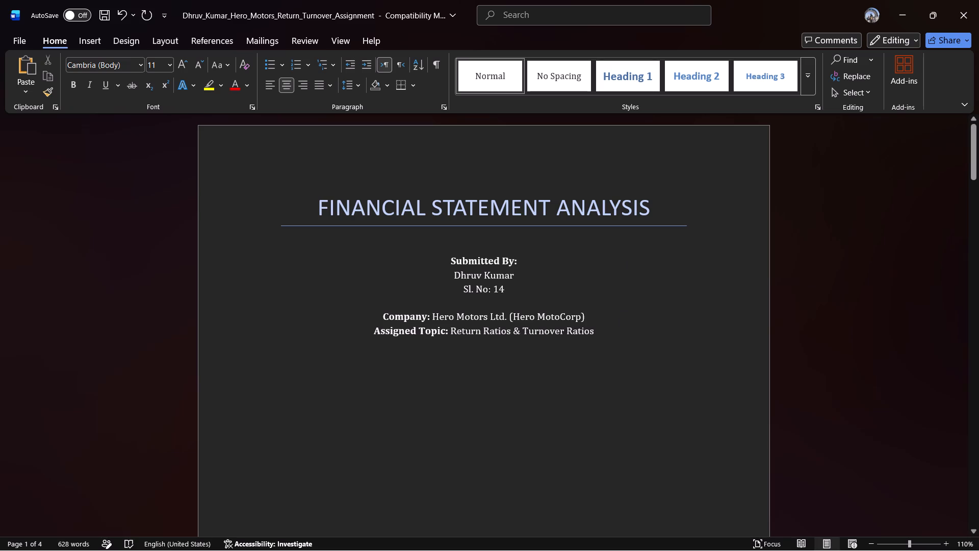
{"action": "left_click", "coordinate": [268, 91]}
{"action": "key", "text": "ctrl+v"}
Review the pasted introduction and company overview pages and their spacing before the section "2. ANALYSIS AND INTERPRETATION".
{"action": "scroll", "coordinate": [538, 327], "scroll_direction": "down", "scroll_amount": 1}
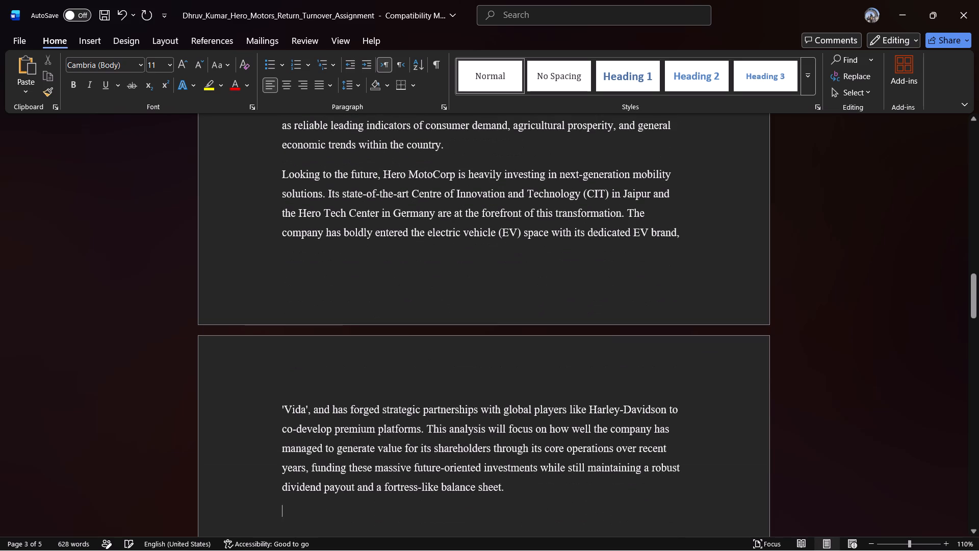
{"action": "scroll", "coordinate": [538, 327], "scroll_direction": "down", "scroll_amount": 2}
{"action": "scroll", "coordinate": [538, 327], "scroll_direction": "up", "scroll_amount": 1}
{"action": "scroll", "coordinate": [538, 327], "scroll_direction": "down", "scroll_amount": 1}
{"action": "scroll", "coordinate": [538, 327], "scroll_direction": "up", "scroll_amount": 1}
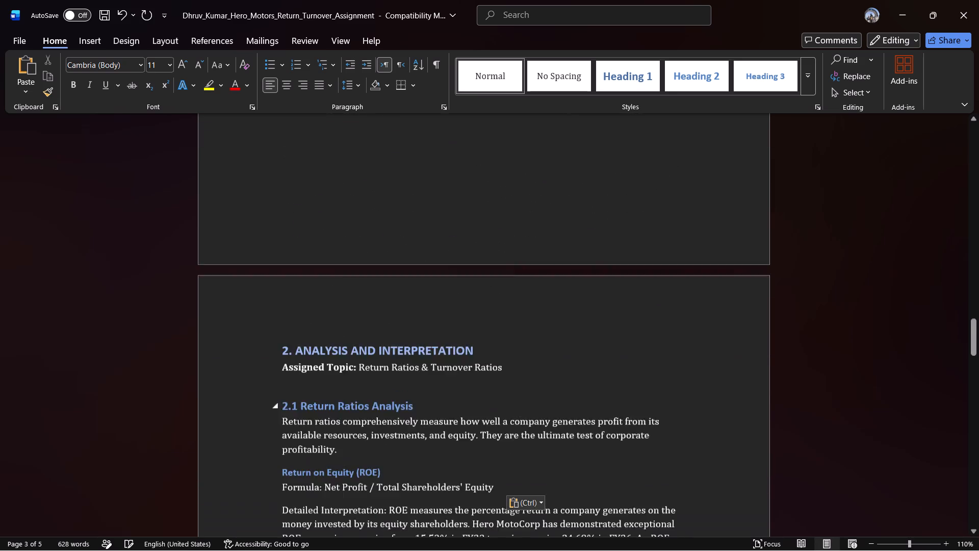
{"action": "scroll", "coordinate": [538, 327], "scroll_direction": "up", "scroll_amount": 6}
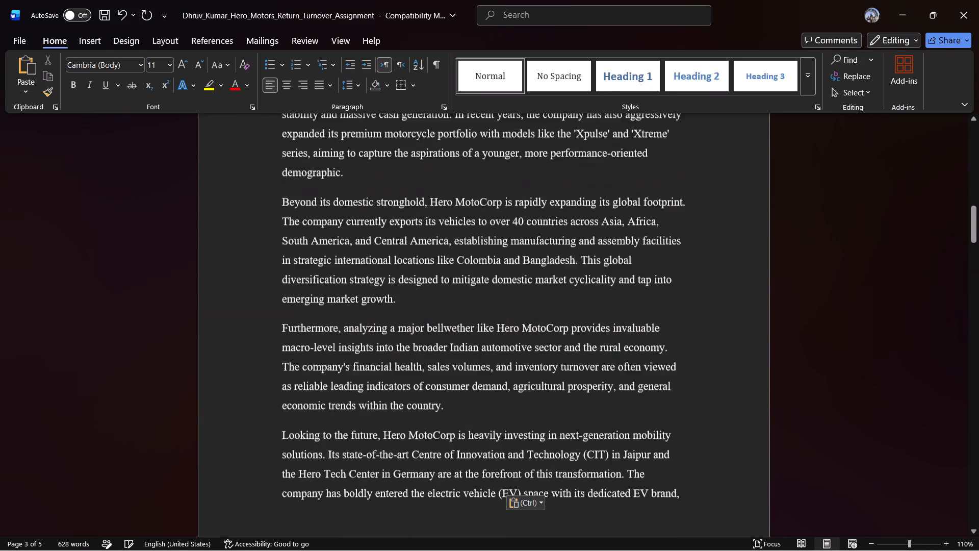
{"action": "scroll", "coordinate": [538, 327], "scroll_direction": "up", "scroll_amount": 6}
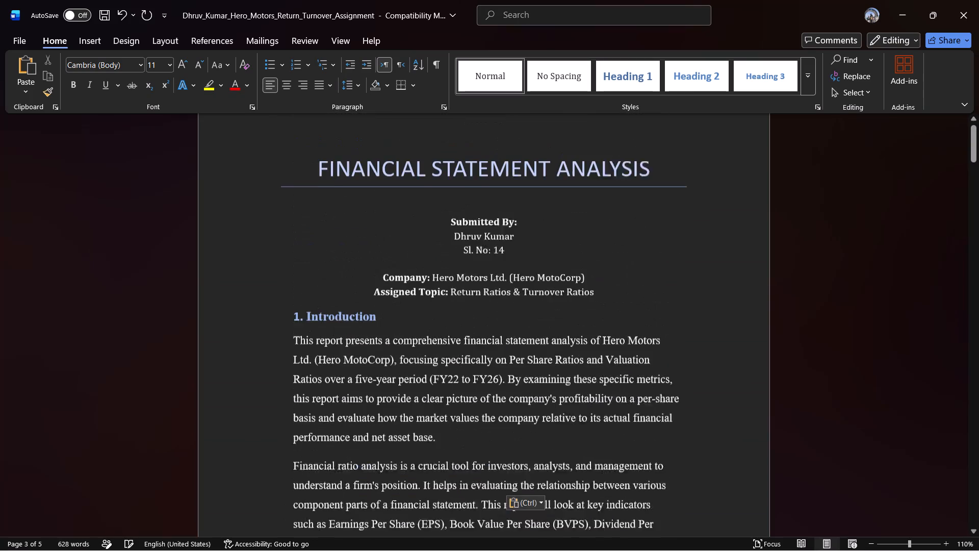
{"action": "scroll", "coordinate": [538, 327], "scroll_direction": "down", "scroll_amount": 4}
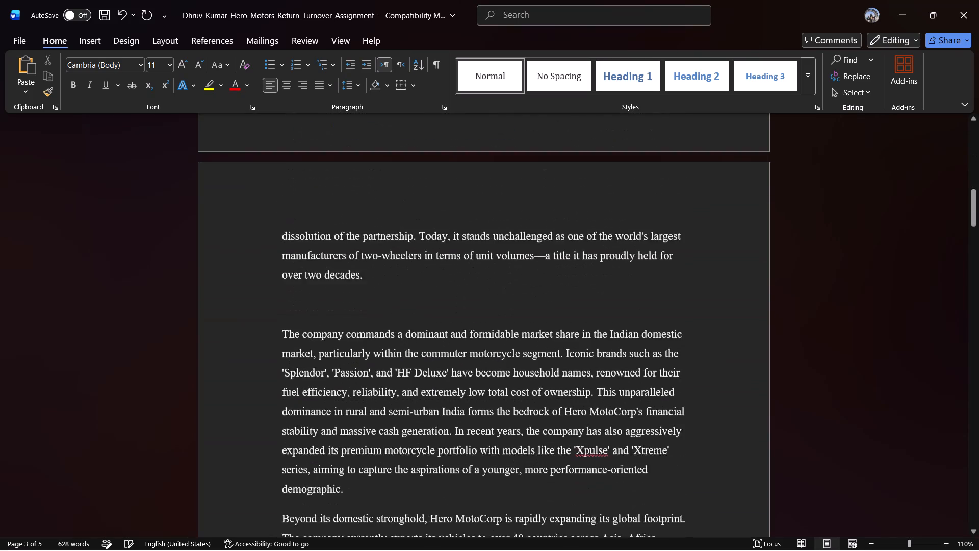
{"action": "scroll", "coordinate": [538, 327], "scroll_direction": "down", "scroll_amount": 5}
{"action": "scroll", "coordinate": [538, 327], "scroll_direction": "up", "scroll_amount": 2}
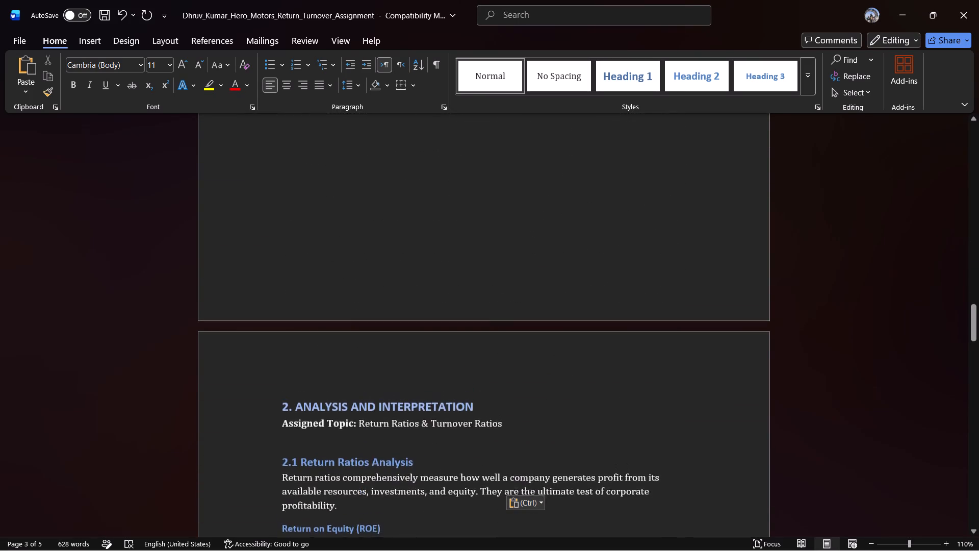
{"action": "scroll", "coordinate": [538, 327], "scroll_direction": "up", "scroll_amount": 2}
Remove the page break before "2. ANALYSIS AND INTERPRETATION" so the section follows the introduction on the same page after a blank gap.
{"action": "scroll", "coordinate": [538, 327], "scroll_direction": "down", "scroll_amount": 5}
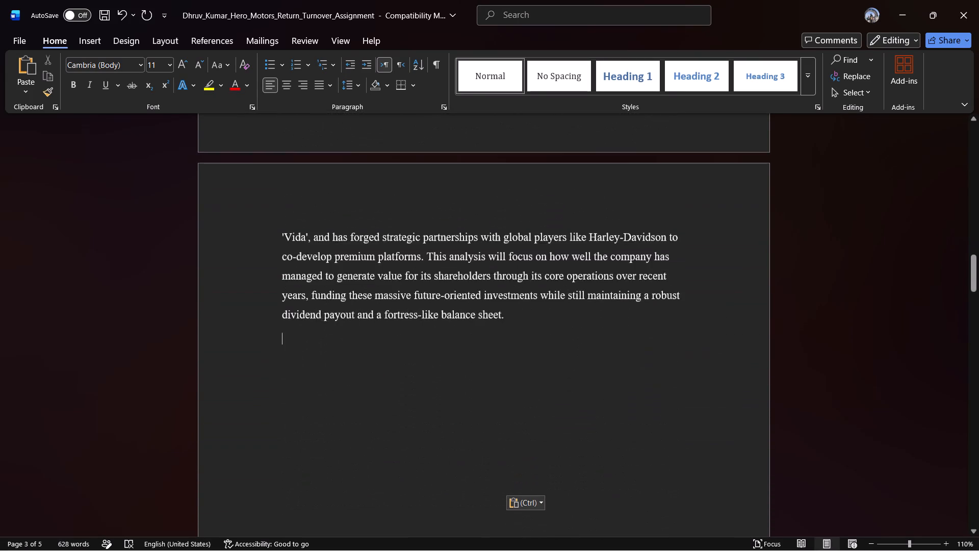
{"action": "scroll", "coordinate": [538, 327], "scroll_direction": "down", "scroll_amount": 1}
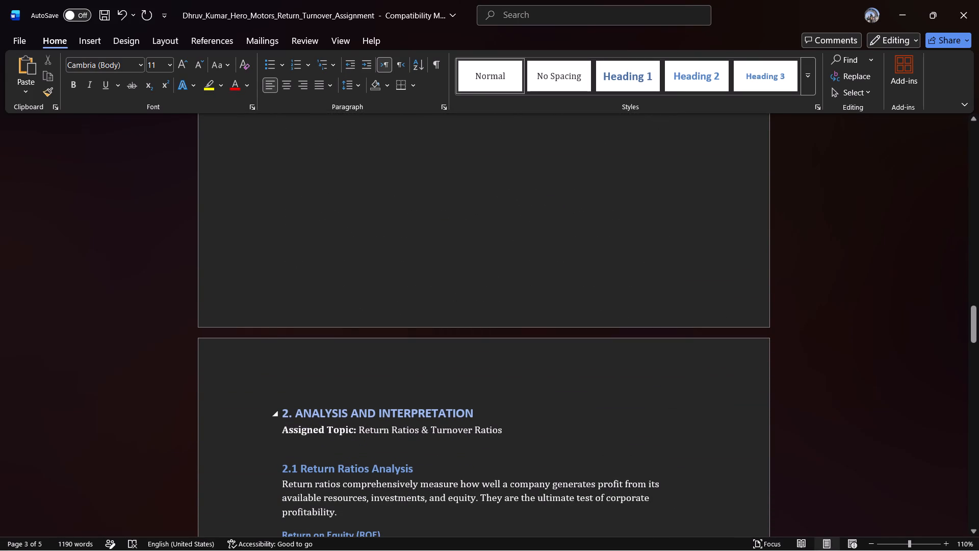
{"action": "left_click", "coordinate": [281, 408]}
{"action": "key", "text": "BackSpace"}
{"action": "key", "text": "BackSpace"}
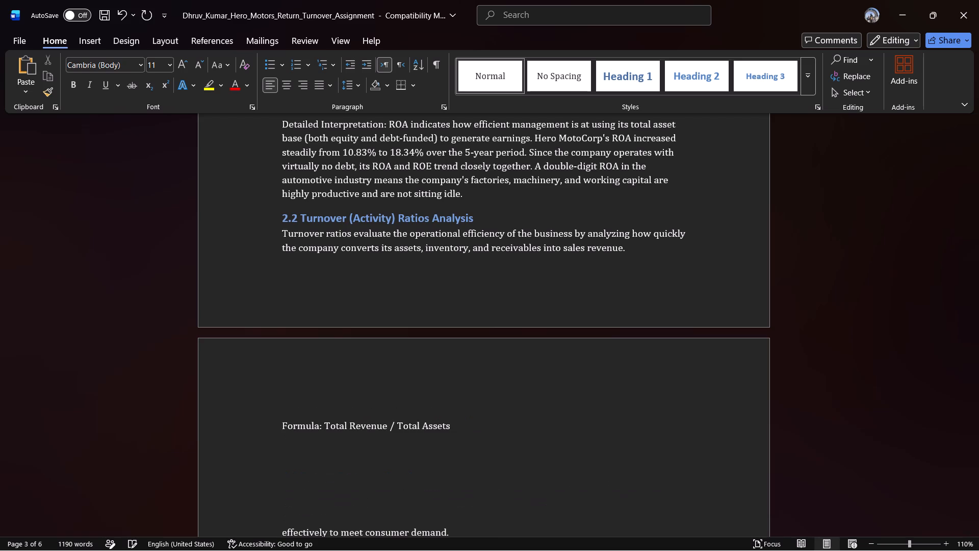
{"action": "scroll", "coordinate": [281, 408], "scroll_direction": "up", "scroll_amount": 2}
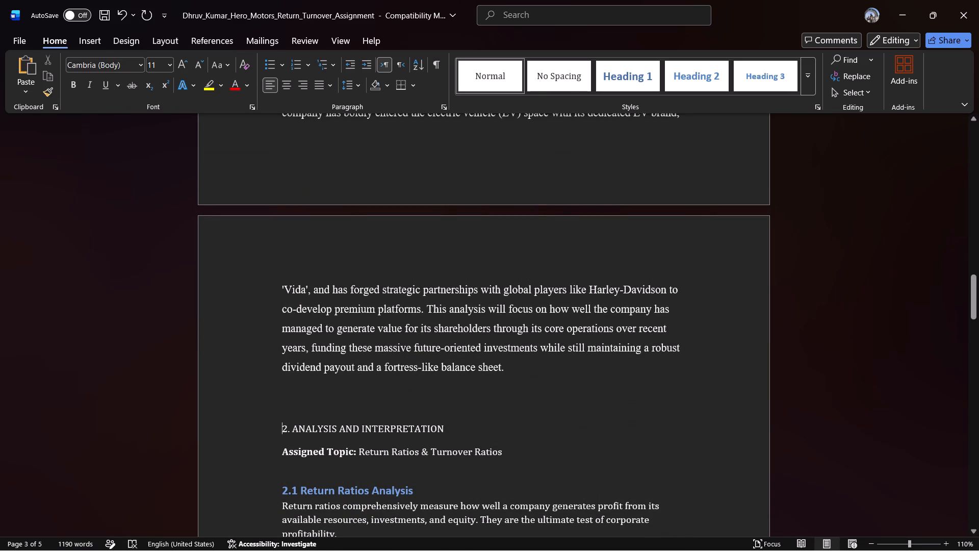
{"action": "key", "text": "BackSpace"}
{"action": "key", "text": "Return"}
Review the document from the title page through the pasted text to the start of the analysis section.
{"action": "scroll", "coordinate": [290, 398], "scroll_direction": "up", "scroll_amount": 2}
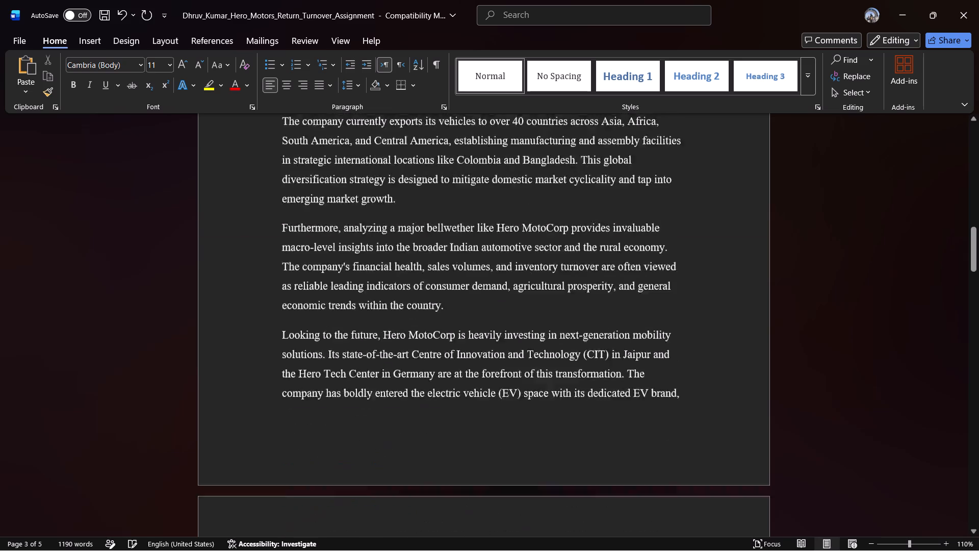
{"action": "scroll", "coordinate": [290, 398], "scroll_direction": "up", "scroll_amount": 8}
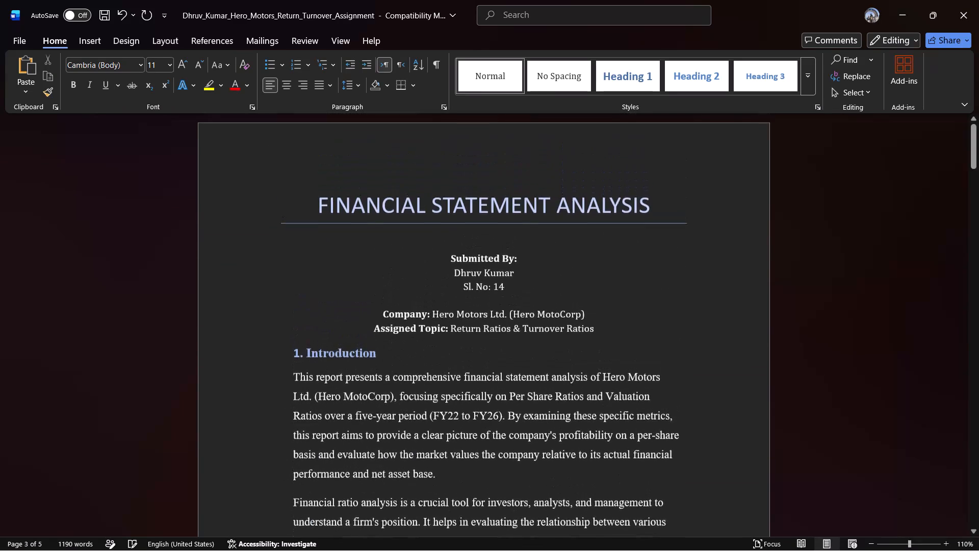
{"action": "scroll", "coordinate": [290, 398], "scroll_direction": "down", "scroll_amount": 4}
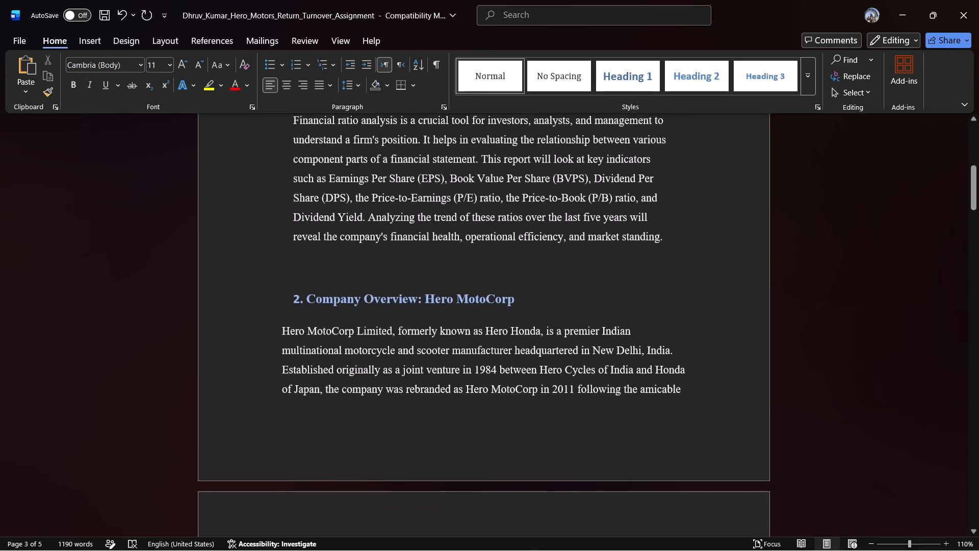
{"action": "scroll", "coordinate": [290, 398], "scroll_direction": "down", "scroll_amount": 4}
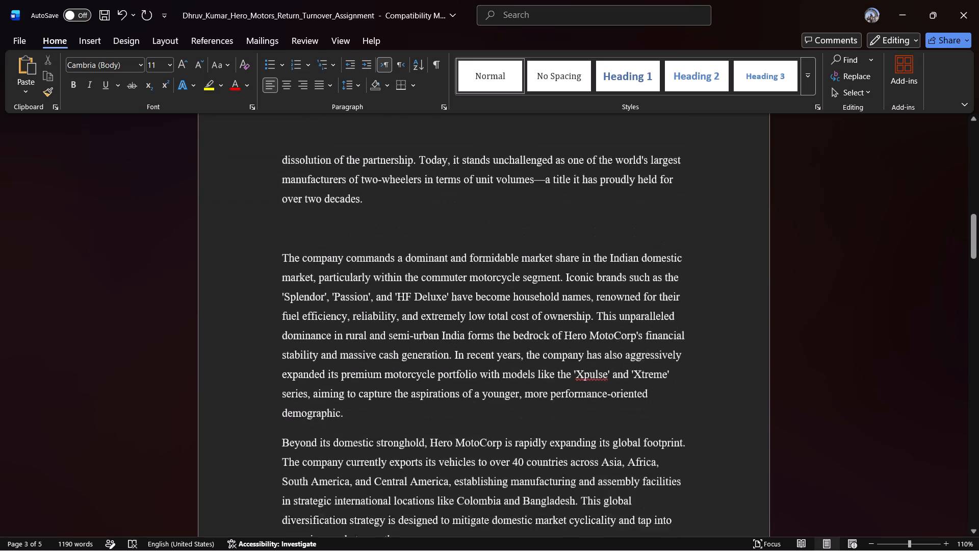
{"action": "scroll", "coordinate": [290, 398], "scroll_direction": "down", "scroll_amount": 3}
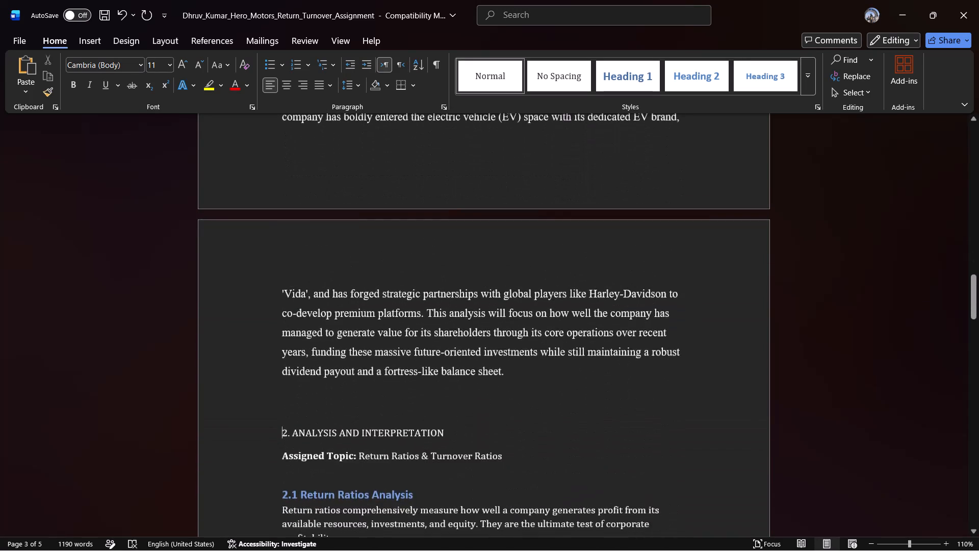
Renumber the "ANALYSIS AND INTERPRETATION" heading as 3 and its "Return Ratios Analysis" subheading as 3.1.
{"action": "scroll", "coordinate": [290, 398], "scroll_direction": "down", "scroll_amount": 1}
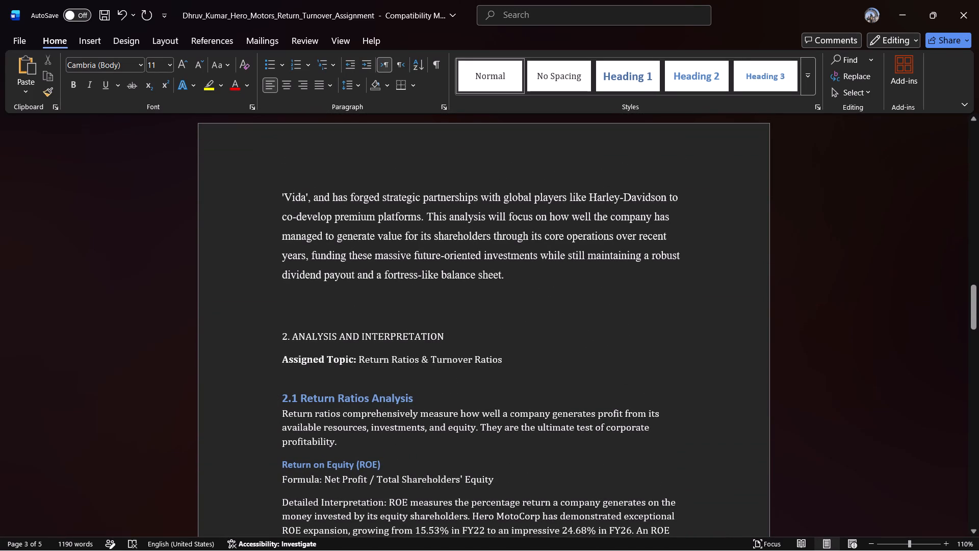
{"action": "left_click", "coordinate": [286, 337]}
{"action": "key", "text": "BackSpace"}
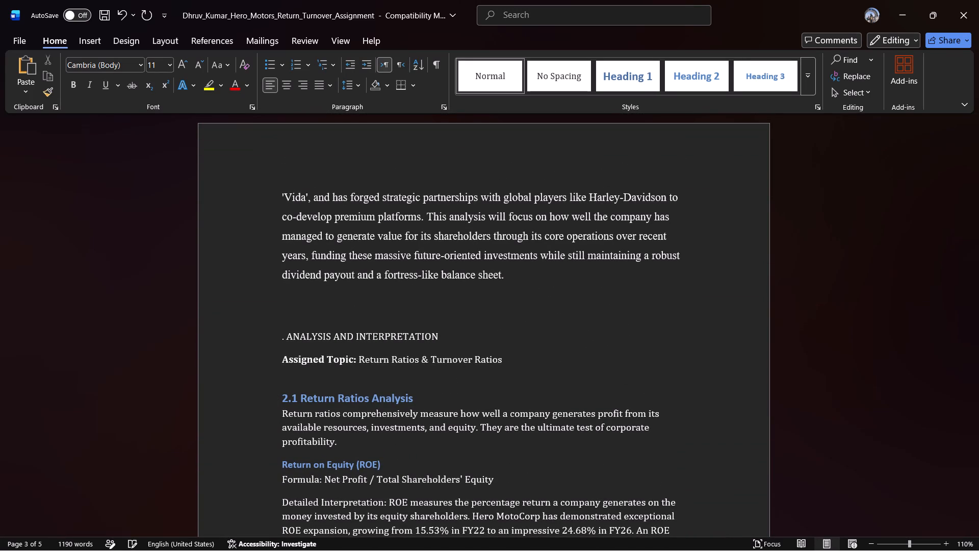
{"action": "key", "text": "3"}
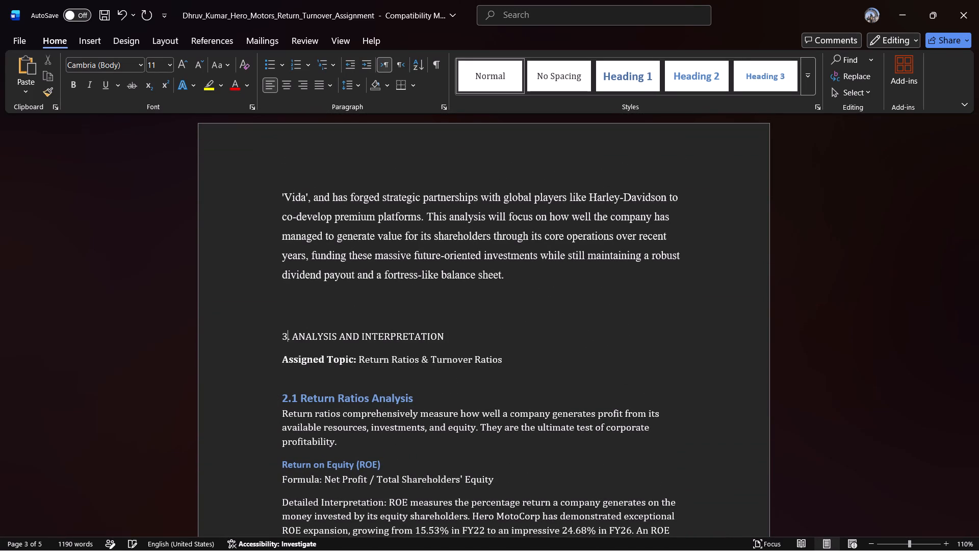
{"action": "key", "text": "Down"}
{"action": "key", "text": "Down"}
{"action": "key", "text": "Down"}
{"action": "key", "text": "BackSpace"}
{"action": "key", "text": "3"}
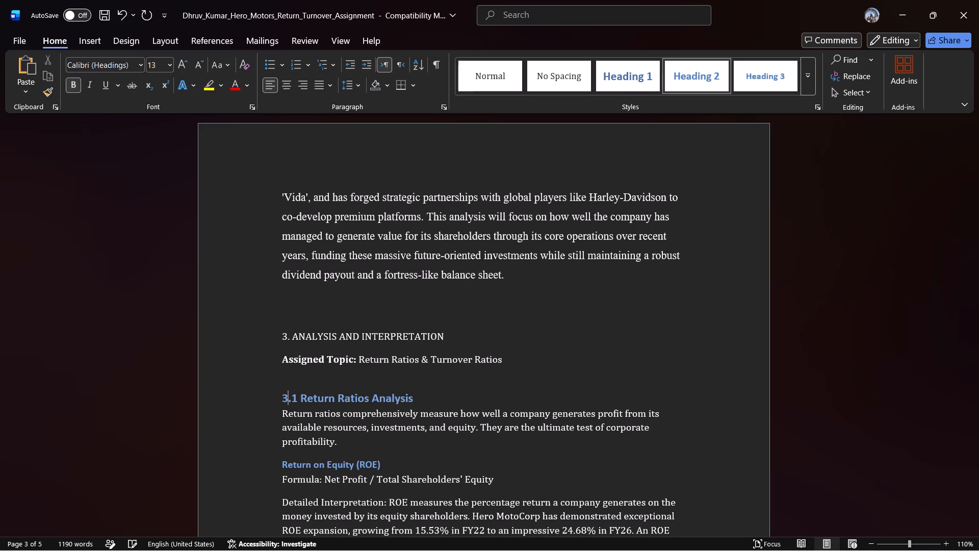
Renumber the "Turnover (Activity) Ratios Analysis" subheading as 3.2.
{"action": "key", "text": "Down"}
{"action": "key", "text": "Down"}
{"action": "key", "text": "Down"}
{"action": "key", "text": "Down"}
{"action": "key", "text": "Down"}
{"action": "key", "text": "Down"}
{"action": "key", "text": "Down"}
{"action": "key", "text": "Down"}
{"action": "key", "text": "Down"}
{"action": "key", "text": "Down"}
{"action": "key", "text": "Down"}
{"action": "key", "text": "Down"}
{"action": "key", "text": "Down"}
{"action": "key", "text": "Down"}
{"action": "key", "text": "Down"}
{"action": "key", "text": "Down"}
{"action": "key", "text": "Down"}
{"action": "key", "text": "Down"}
{"action": "key", "text": "Down"}
{"action": "key", "text": "Down"}
{"action": "key", "text": "Down"}
{"action": "key", "text": "Down"}
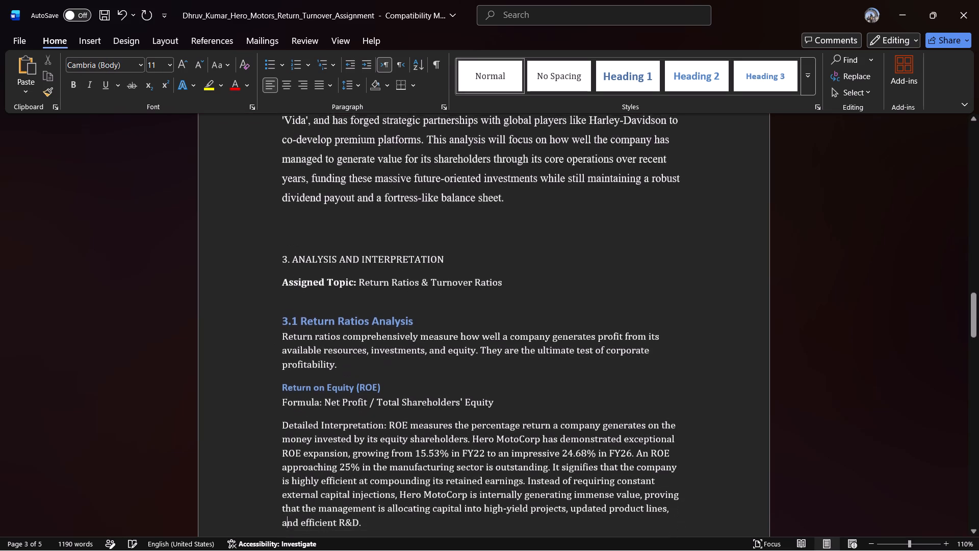
{"action": "key", "text": "Down"}
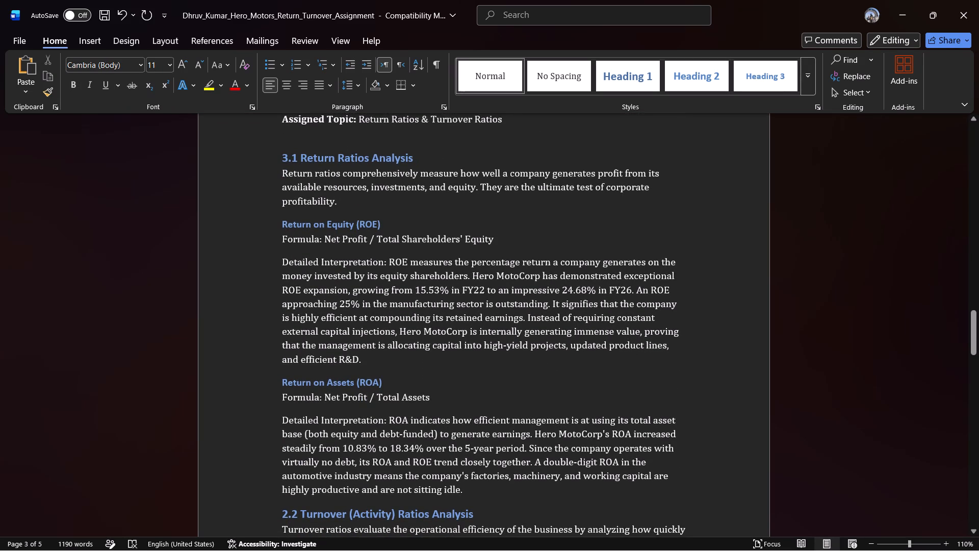
{"action": "key", "text": "Up"}
{"action": "key", "text": "BackSpace"}
{"action": "key", "text": "3"}
Renumber the "CONCLUSION" heading as 4.
{"action": "key", "text": "Down"}
{"action": "key", "text": "Down"}
{"action": "key", "text": "Down"}
{"action": "key", "text": "Down"}
{"action": "key", "text": "Down"}
{"action": "key", "text": "Down"}
{"action": "key", "text": "Down"}
{"action": "key", "text": "Down"}
{"action": "key", "text": "Down"}
{"action": "key", "text": "Down"}
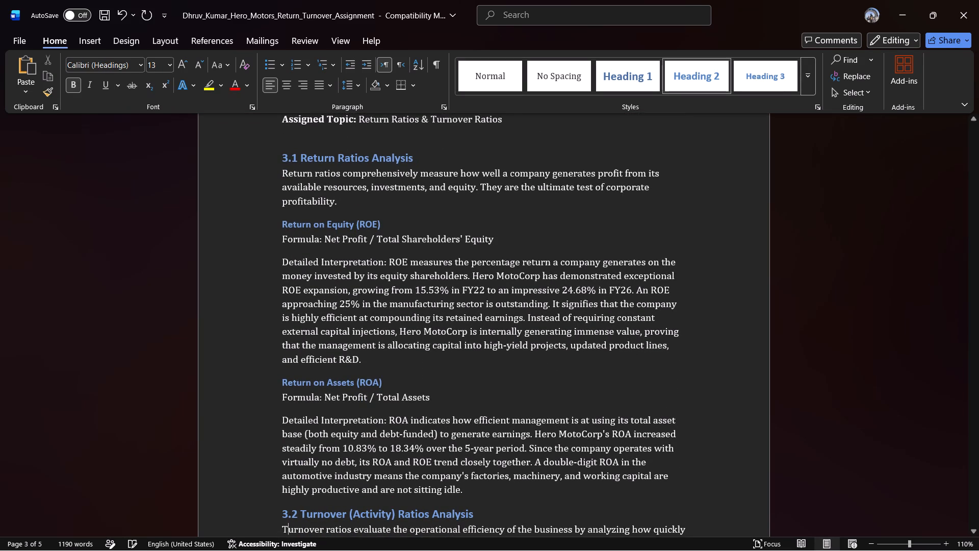
{"action": "key", "text": "Down"}
{"action": "key", "text": "Down"}
{"action": "key", "text": "Down"}
{"action": "key", "text": "Down"}
{"action": "key", "text": "Down"}
{"action": "key", "text": "Down"}
{"action": "key", "text": "Down"}
{"action": "key", "text": "Down"}
{"action": "key", "text": "Down"}
{"action": "key", "text": "Down"}
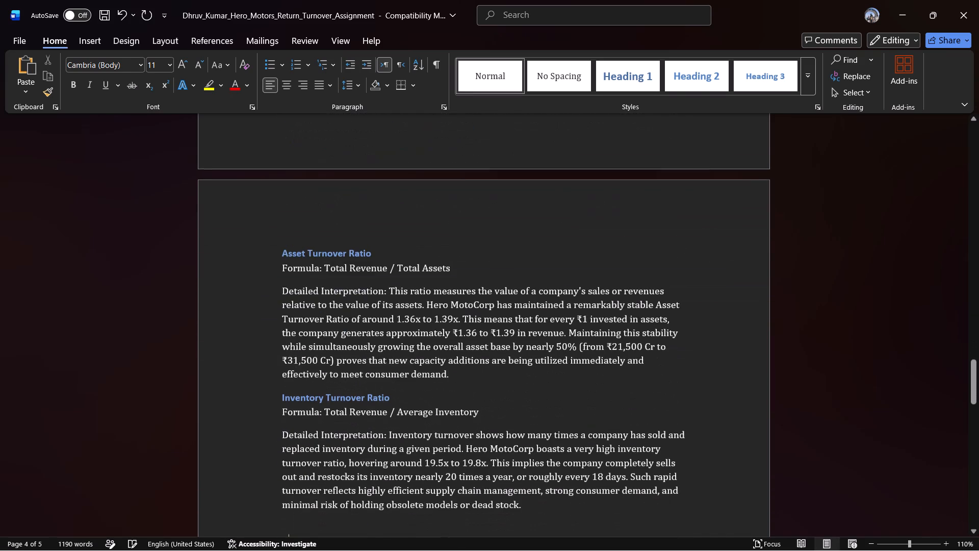
{"action": "key", "text": "Up"}
{"action": "key", "text": "Down"}
{"action": "key", "text": "BackSpace"}
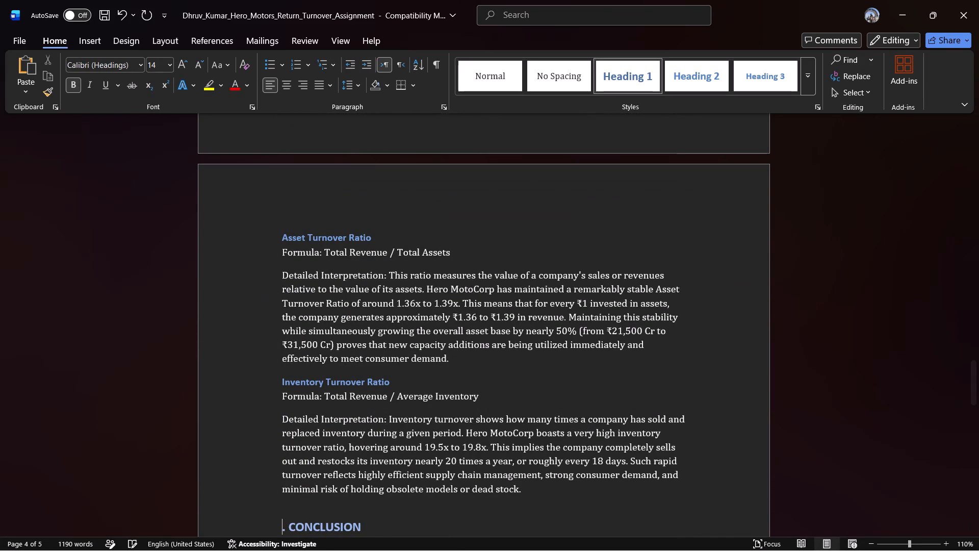
{"action": "key", "text": "4"}
Renumber the "ANNEXURE" heading as 5.
{"action": "key", "text": "Down"}
{"action": "key", "text": "Down"}
{"action": "key", "text": "Down"}
{"action": "key", "text": "Down"}
{"action": "key", "text": "Down"}
{"action": "key", "text": "Down"}
{"action": "key", "text": "Down"}
{"action": "key", "text": "Down"}
{"action": "key", "text": "Down"}
{"action": "key", "text": "Down"}
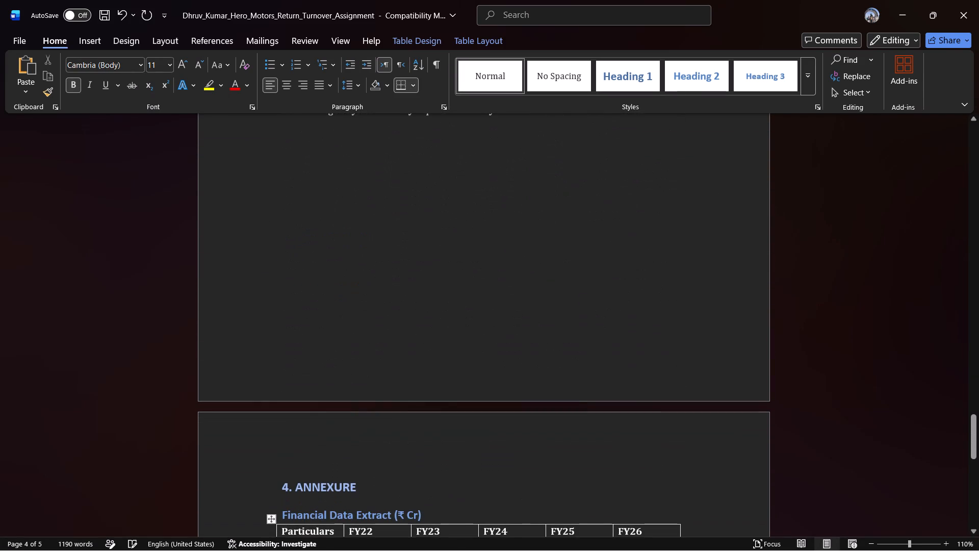
{"action": "key", "text": "Up"}
{"action": "key", "text": "Up"}
{"action": "key", "text": "BackSpace"}
{"action": "key", "text": "5"}
Renumber the "REFERENCES" heading below the Calculated Ratios table as 6.
{"action": "key", "text": "Down"}
{"action": "key", "text": "Down"}
{"action": "key", "text": "Down"}
{"action": "key", "text": "Down"}
{"action": "key", "text": "Down"}
{"action": "key", "text": "Down"}
{"action": "key", "text": "Down"}
{"action": "key", "text": "Down"}
{"action": "key", "text": "Down"}
{"action": "key", "text": "Down"}
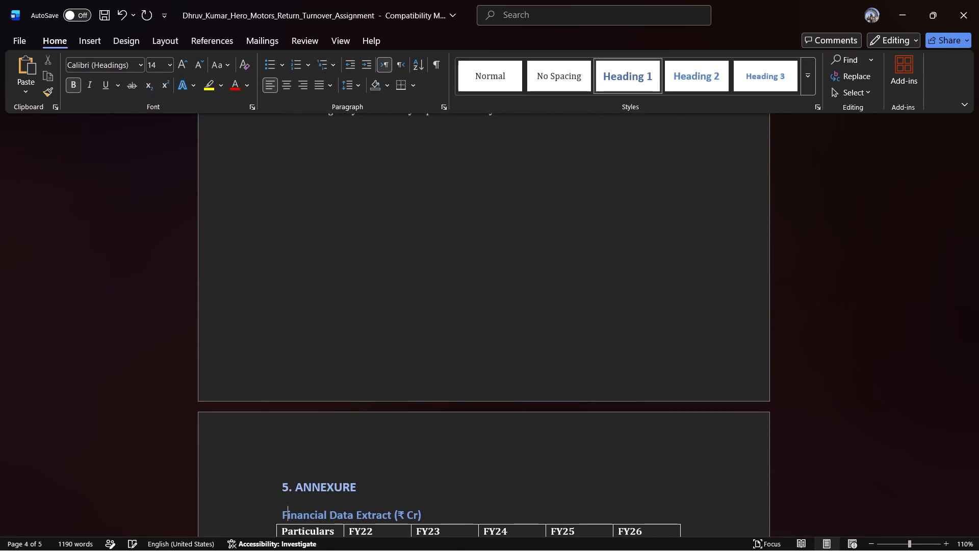
{"action": "key", "text": "Down"}
{"action": "key", "text": "Down"}
{"action": "key", "text": "Down"}
{"action": "key", "text": "Down"}
{"action": "key", "text": "Down"}
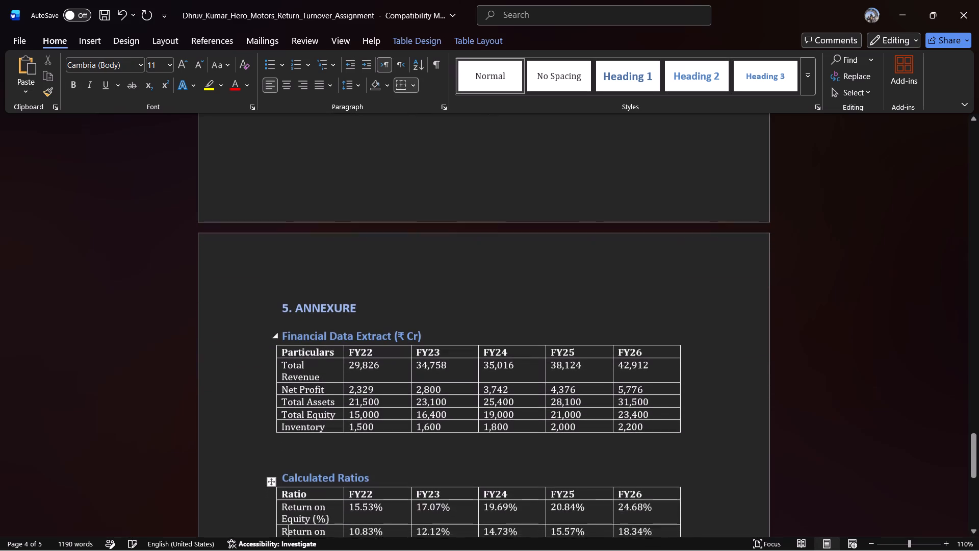
{"action": "key", "text": "Down"}
{"action": "key", "text": "Down"}
{"action": "key", "text": "Down"}
{"action": "key", "text": "Down"}
{"action": "key", "text": "Down"}
{"action": "key", "text": "Down"}
{"action": "key", "text": "Down"}
{"action": "key", "text": "Down"}
{"action": "key", "text": "Down"}
{"action": "key", "text": "Up"}
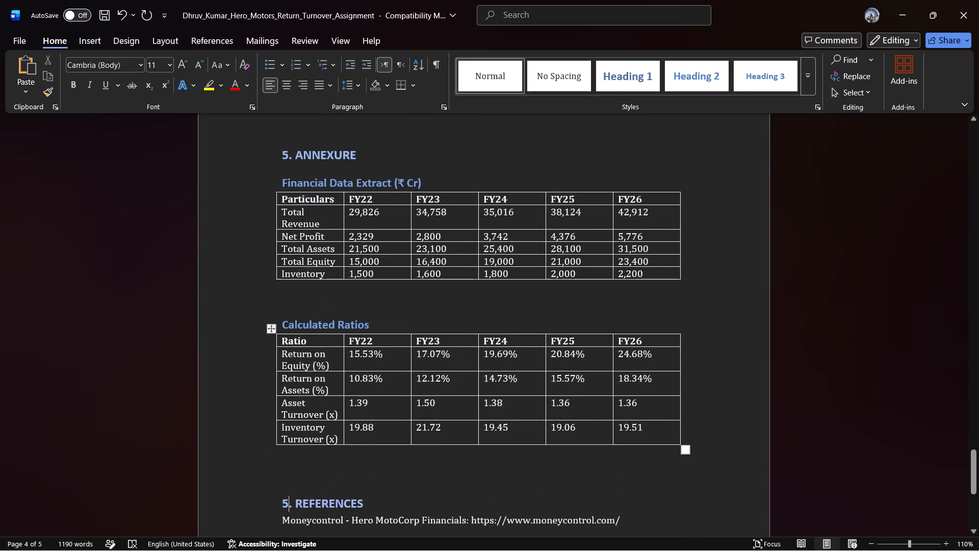
{"action": "key", "text": "BackSpace"}
{"action": "key", "text": "6"}
Review the document from the references back to the title page, checking the formatting of the introduction and company overview.
{"action": "key", "text": "Down"}
{"action": "key", "text": "Down"}
{"action": "key", "text": "Down"}
{"action": "key", "text": "Down"}
{"action": "key", "text": "Down"}
{"action": "key", "text": "Down"}
{"action": "key", "text": "Down"}
{"action": "key", "text": "Down"}
{"action": "key", "text": "Down"}
{"action": "key", "text": "Down"}
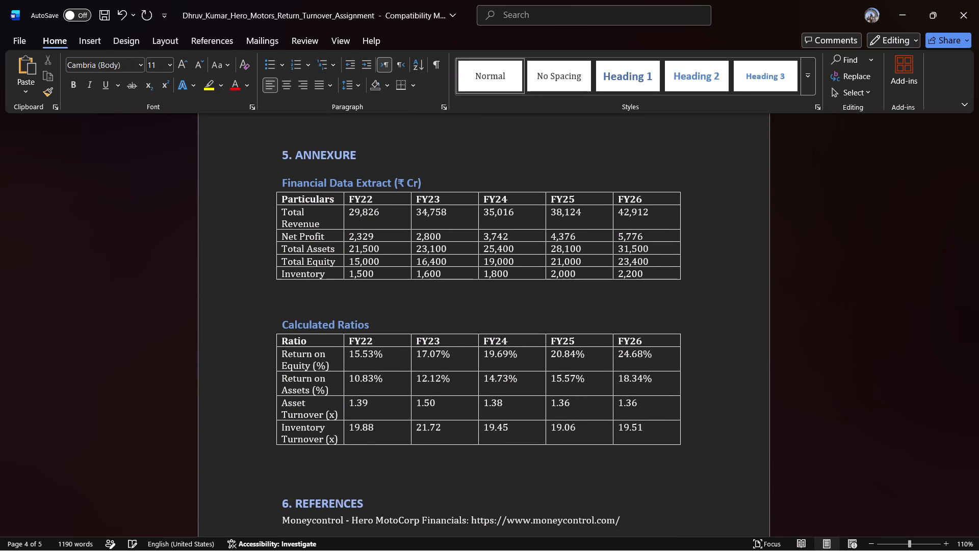
{"action": "key", "text": "Down"}
{"action": "scroll", "coordinate": [286, 337], "scroll_direction": "down", "scroll_amount": 4}
{"action": "scroll", "coordinate": [341, 276], "scroll_direction": "up", "scroll_amount": 7}
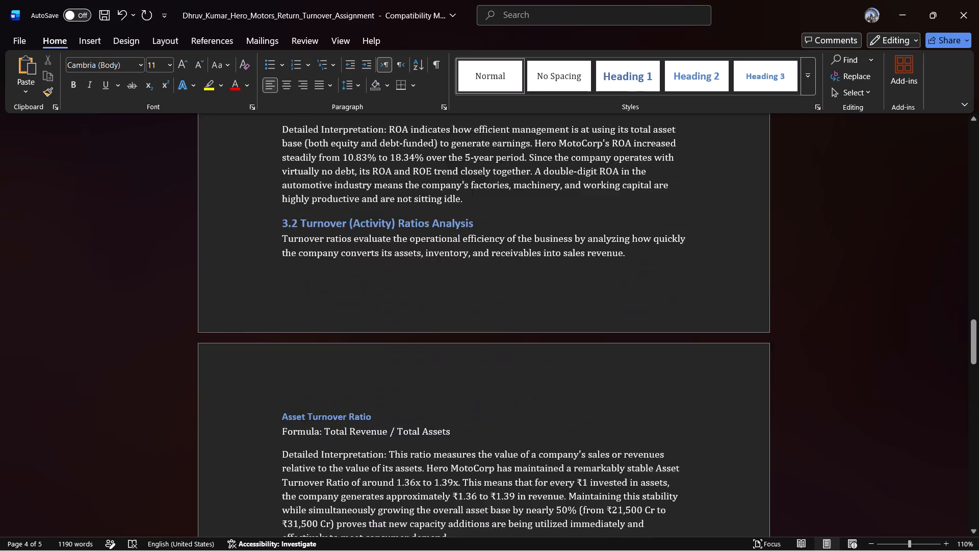
{"action": "scroll", "coordinate": [341, 276], "scroll_direction": "up", "scroll_amount": 7}
{"action": "scroll", "coordinate": [341, 276], "scroll_direction": "up", "scroll_amount": 14}
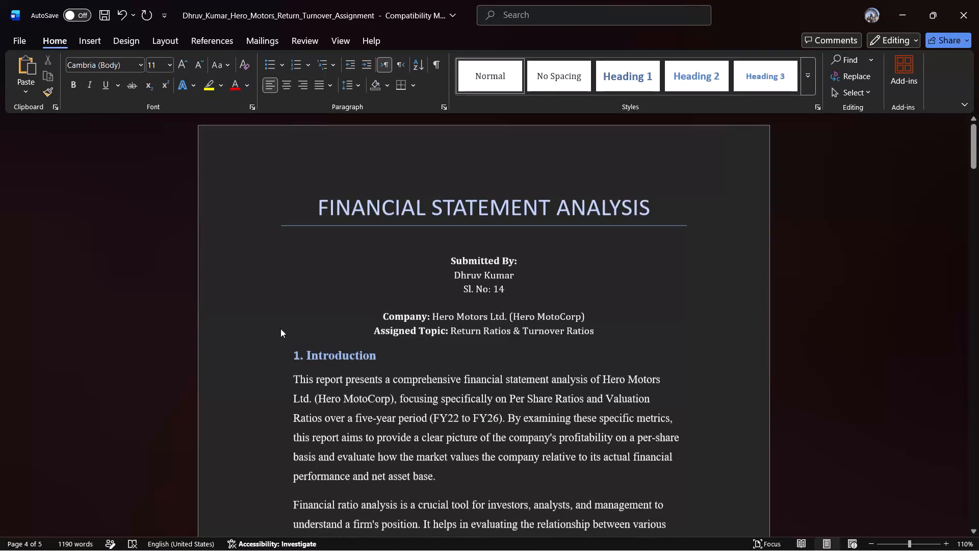
{"action": "scroll", "coordinate": [468, 346], "scroll_direction": "up", "scroll_amount": 1}
{"action": "scroll", "coordinate": [468, 346], "scroll_direction": "down", "scroll_amount": 1}
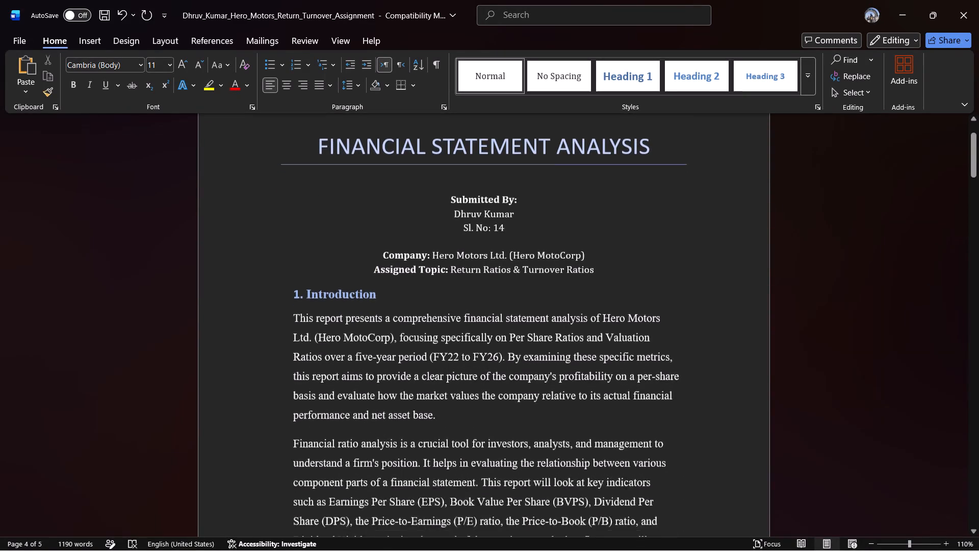
{"action": "scroll", "coordinate": [468, 346], "scroll_direction": "down", "scroll_amount": 1}
{"action": "scroll", "coordinate": [468, 346], "scroll_direction": "up", "scroll_amount": 2}
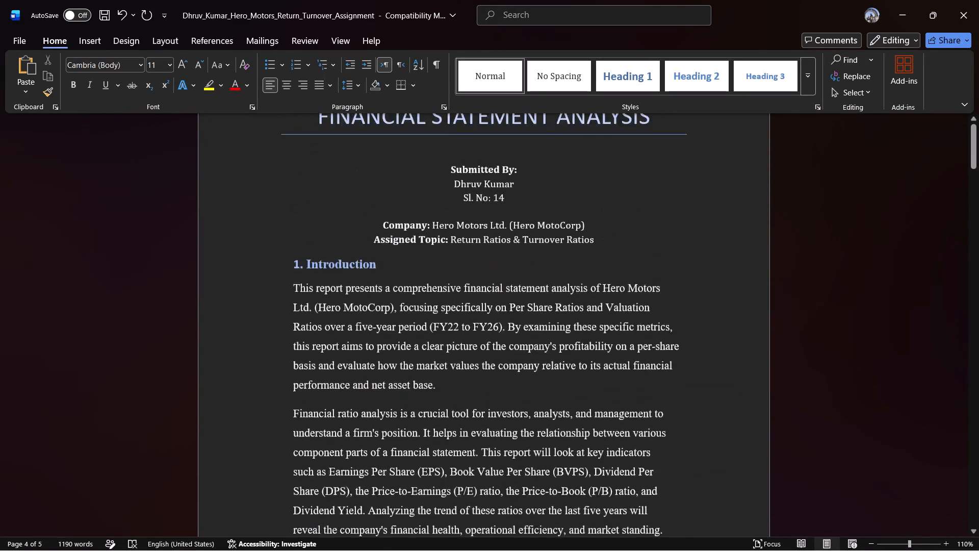
{"action": "scroll", "coordinate": [468, 346], "scroll_direction": "up", "scroll_amount": 1}
{"action": "scroll", "coordinate": [468, 346], "scroll_direction": "down", "scroll_amount": 2}
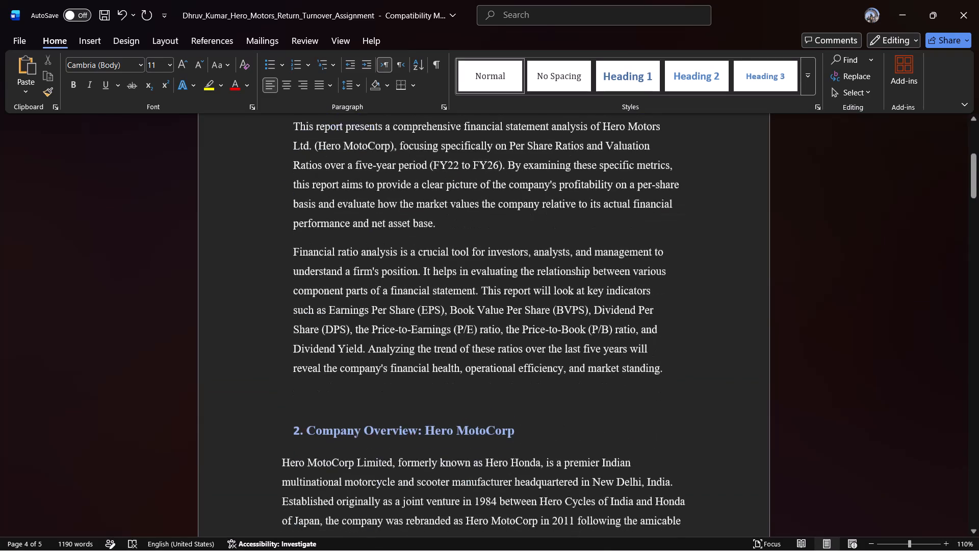
{"action": "scroll", "coordinate": [468, 346], "scroll_direction": "down", "scroll_amount": 2}
{"action": "scroll", "coordinate": [468, 346], "scroll_direction": "up", "scroll_amount": 1}
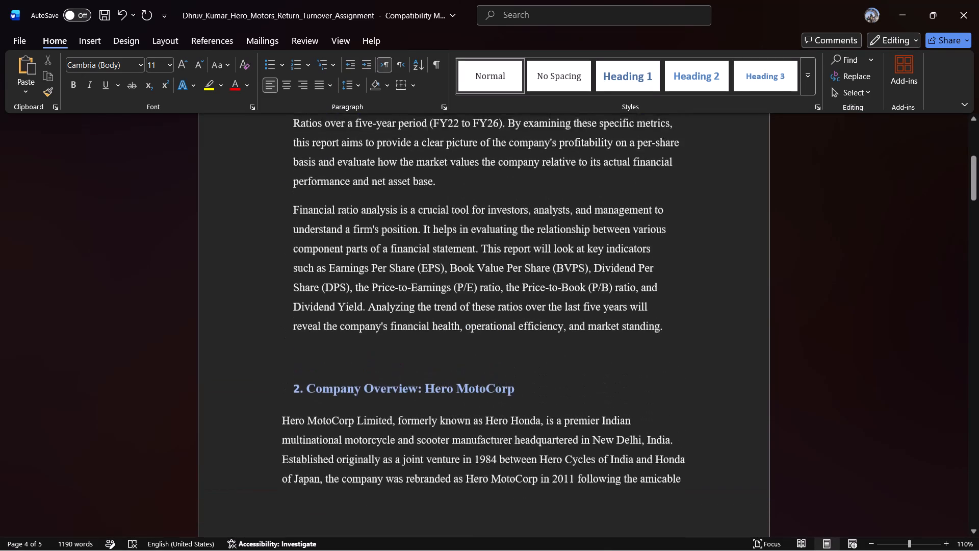
{"action": "scroll", "coordinate": [468, 346], "scroll_direction": "up", "scroll_amount": 1}
{"action": "scroll", "coordinate": [468, 346], "scroll_direction": "down", "scroll_amount": 2}
{"action": "scroll", "coordinate": [468, 346], "scroll_direction": "up", "scroll_amount": 1}
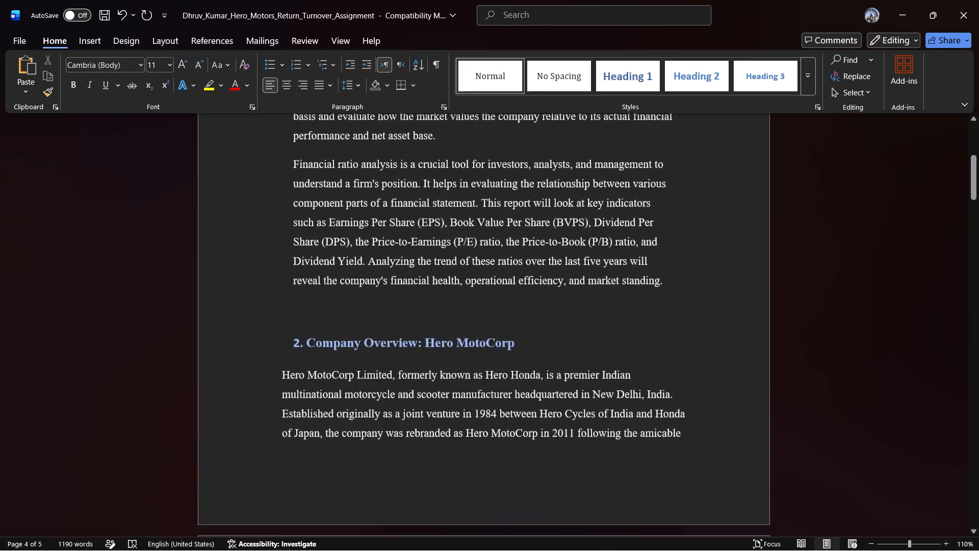
{"action": "scroll", "coordinate": [468, 346], "scroll_direction": "up", "scroll_amount": 1}
Set all of the document's text to size 12 in Times New Roman.
{"action": "left_click", "coordinate": [468, 346]}
{"action": "key", "text": "ctrl+a"}
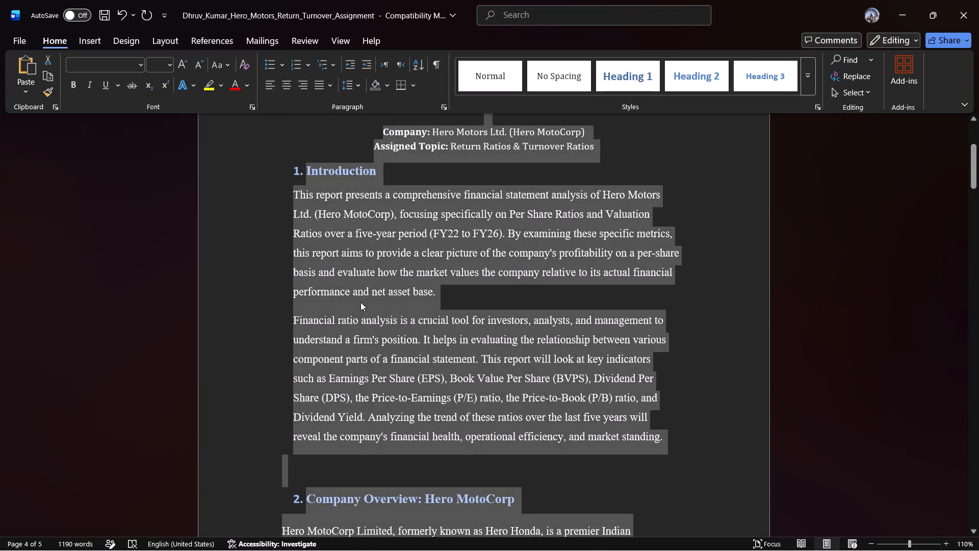
{"action": "left_click", "coordinate": [172, 64]}
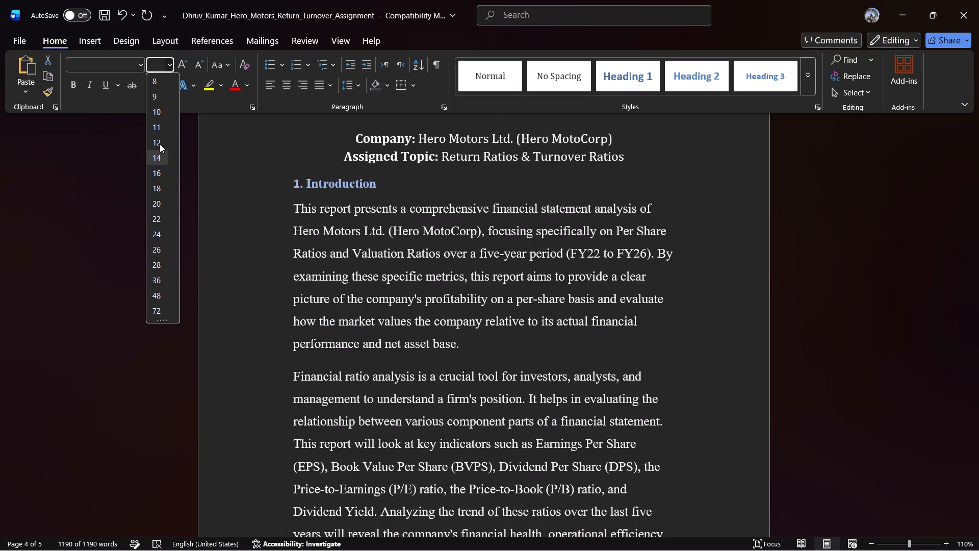
{"action": "left_click", "coordinate": [160, 144]}
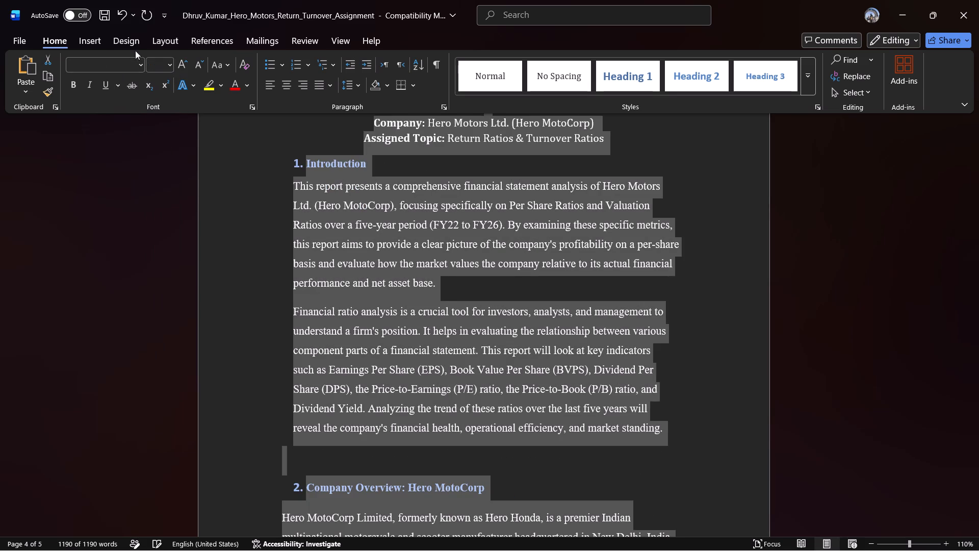
{"action": "left_click", "coordinate": [138, 68]}
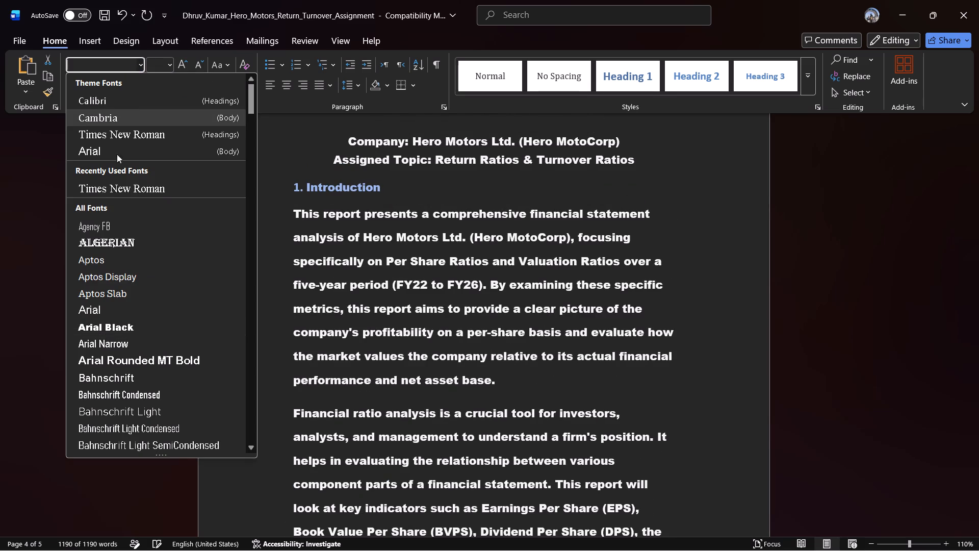
{"action": "left_click", "coordinate": [122, 191]}
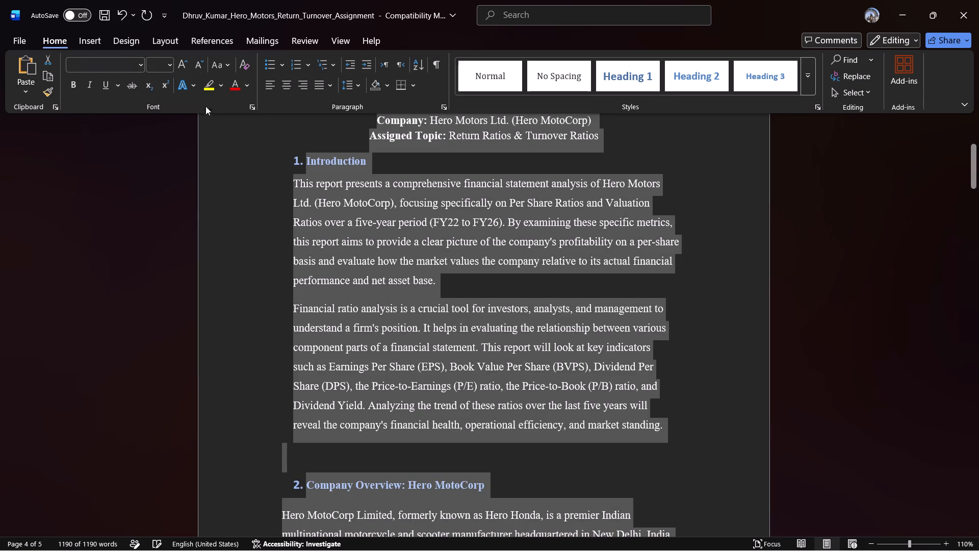
{"action": "left_click", "coordinate": [476, 162]}
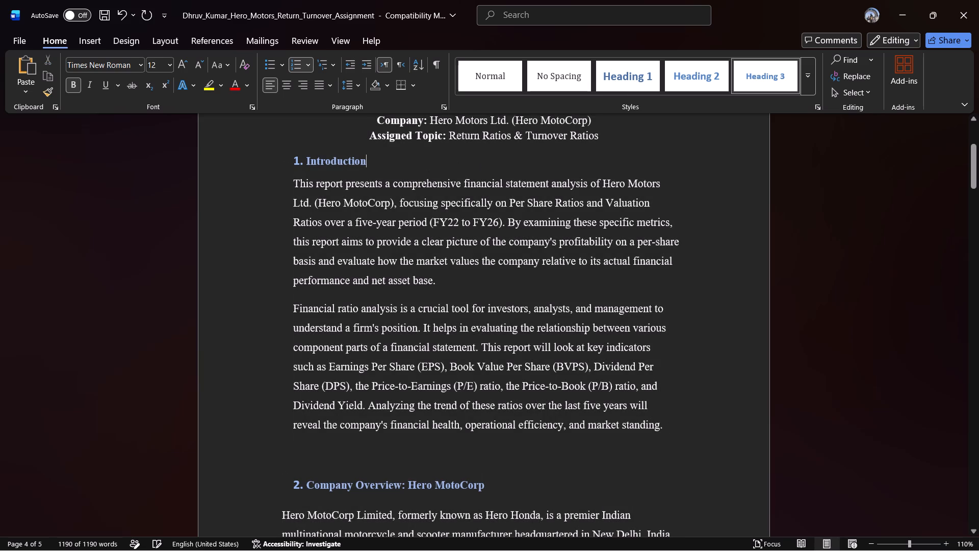
Set the line spacing of the whole document to 1.5.
{"action": "left_click", "coordinate": [634, 143]}
{"action": "key", "text": "ctrl+a"}
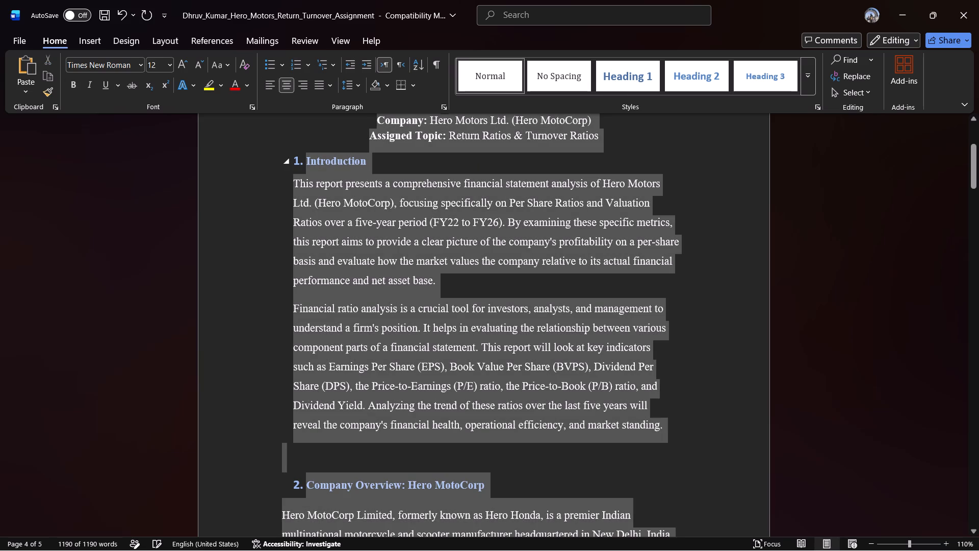
{"action": "left_click", "coordinate": [353, 87]}
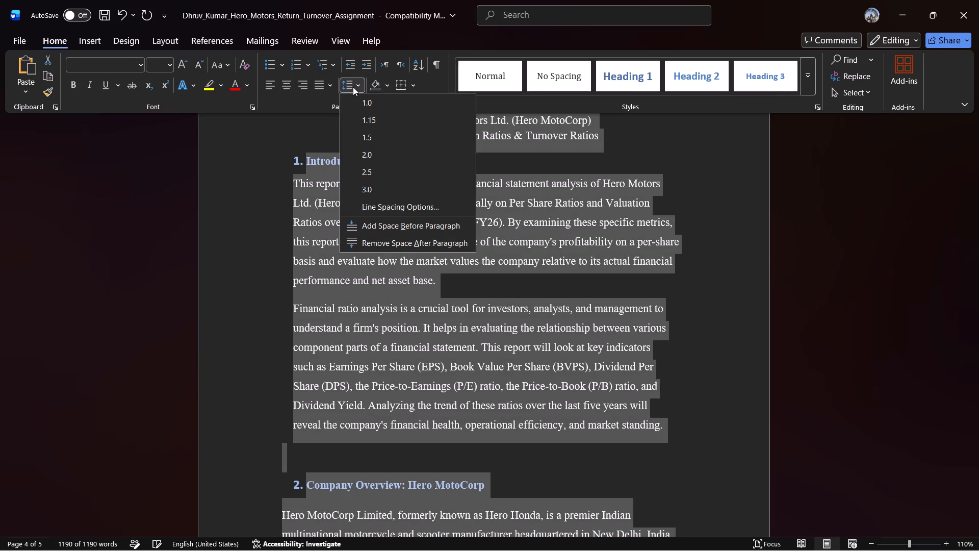
{"action": "left_click", "coordinate": [381, 134]}
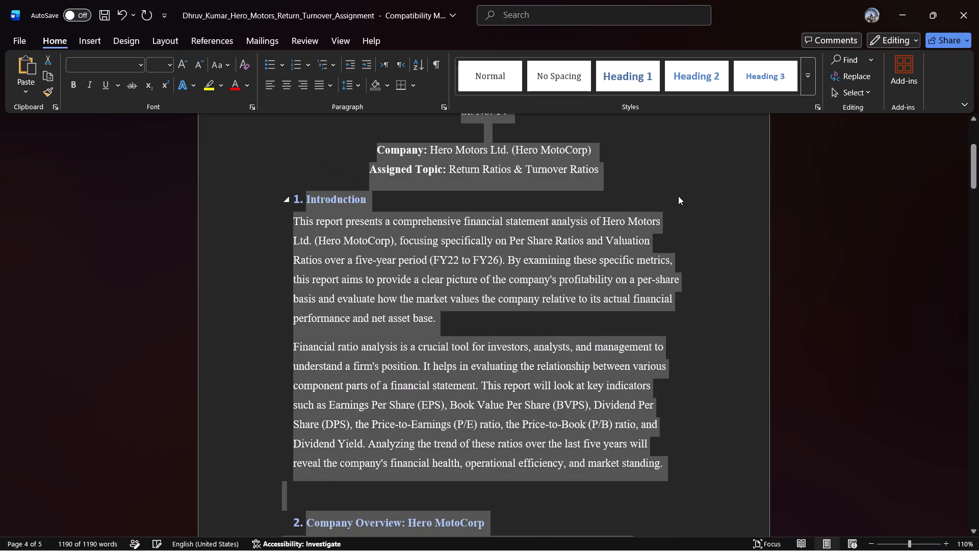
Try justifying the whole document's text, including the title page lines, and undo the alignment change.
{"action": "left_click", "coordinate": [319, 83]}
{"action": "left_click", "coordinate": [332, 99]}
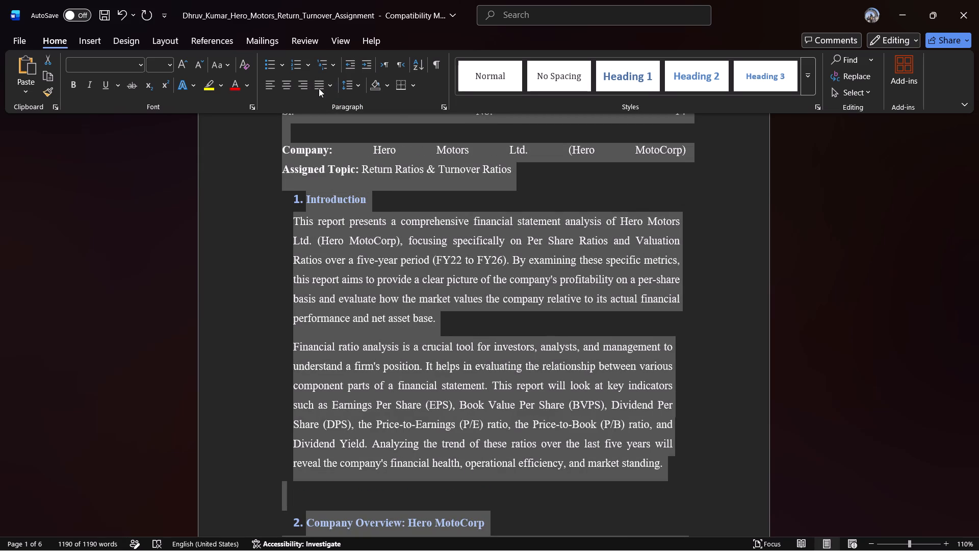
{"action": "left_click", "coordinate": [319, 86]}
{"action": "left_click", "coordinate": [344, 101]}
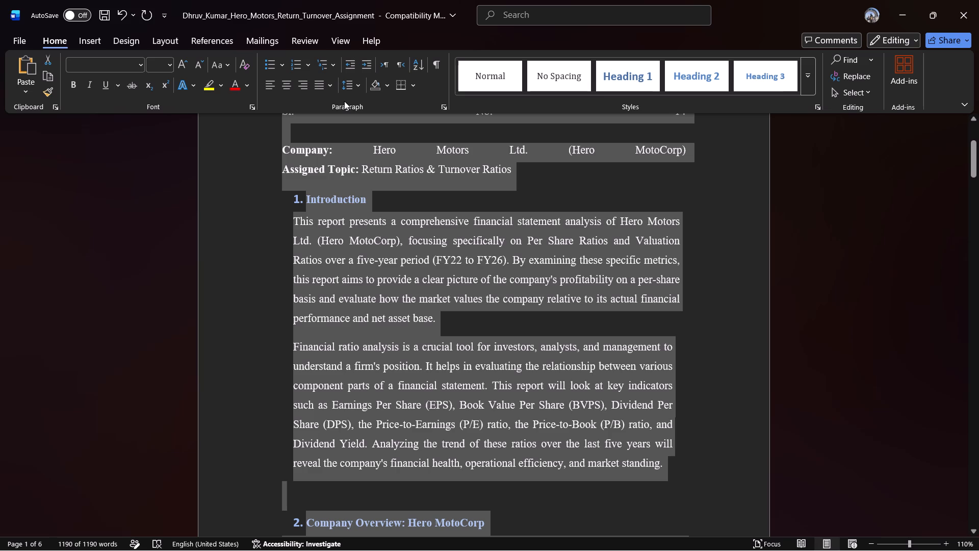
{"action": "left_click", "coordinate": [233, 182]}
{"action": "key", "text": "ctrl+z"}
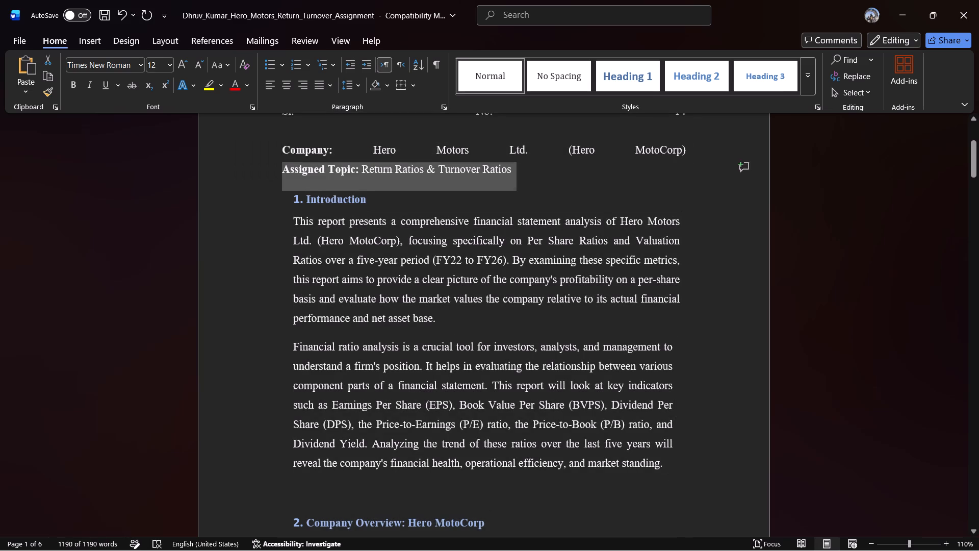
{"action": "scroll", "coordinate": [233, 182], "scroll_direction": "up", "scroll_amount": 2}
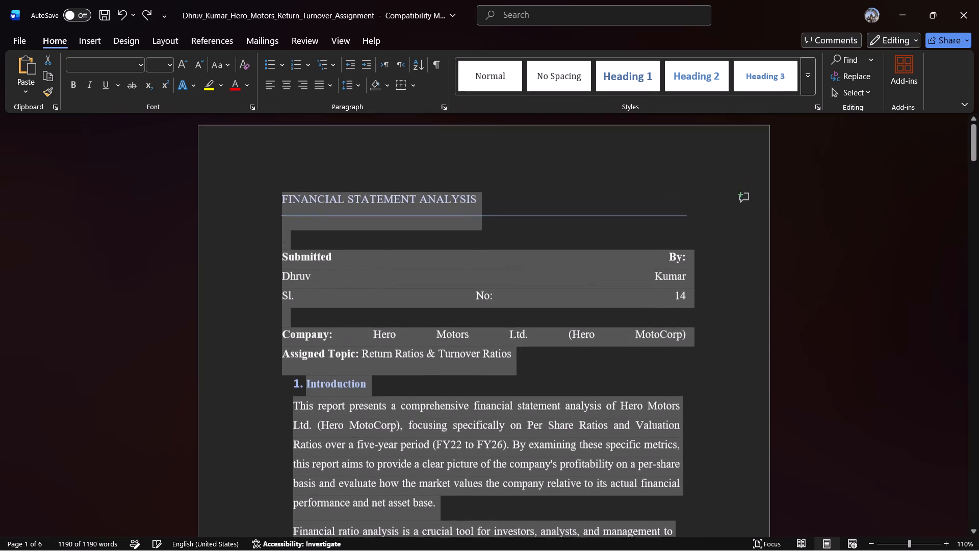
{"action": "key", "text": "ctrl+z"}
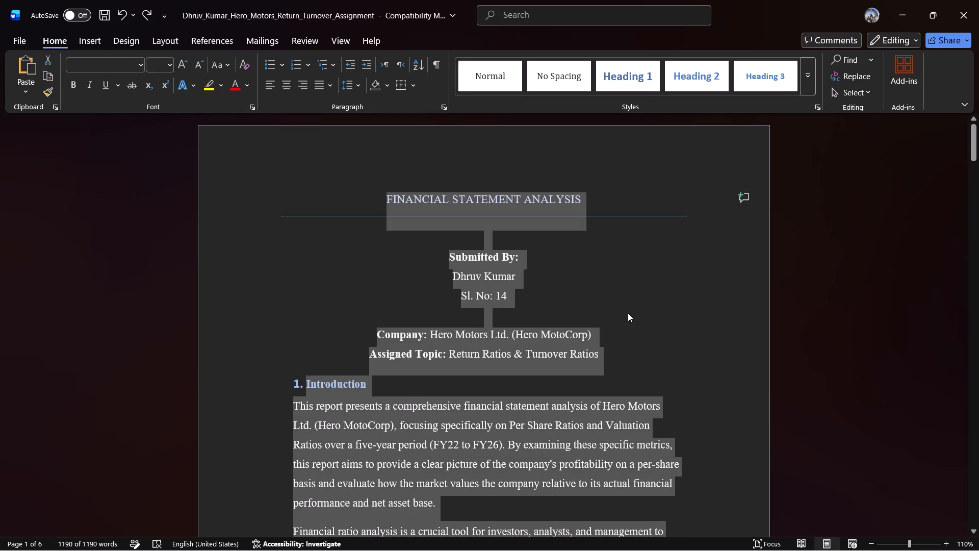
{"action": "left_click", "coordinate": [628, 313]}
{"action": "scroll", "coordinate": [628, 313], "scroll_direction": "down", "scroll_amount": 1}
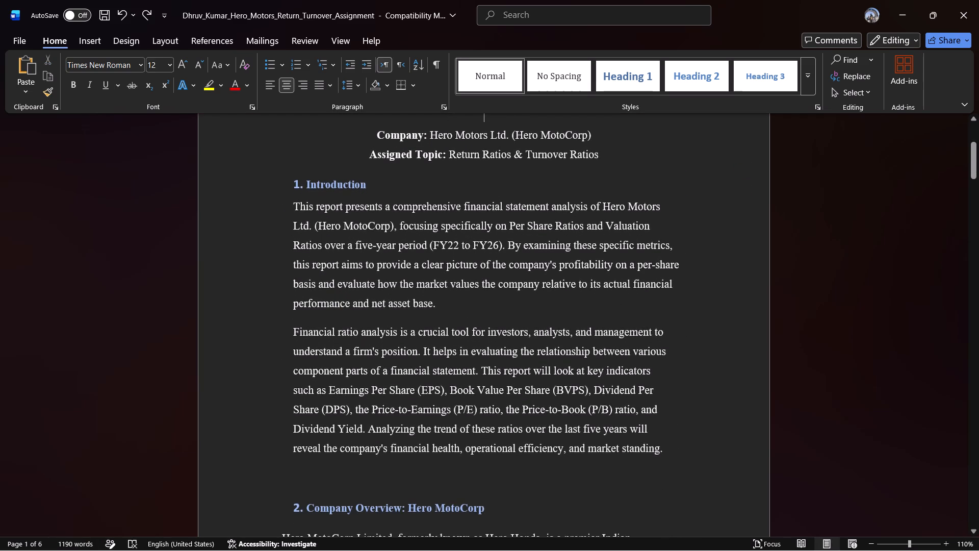
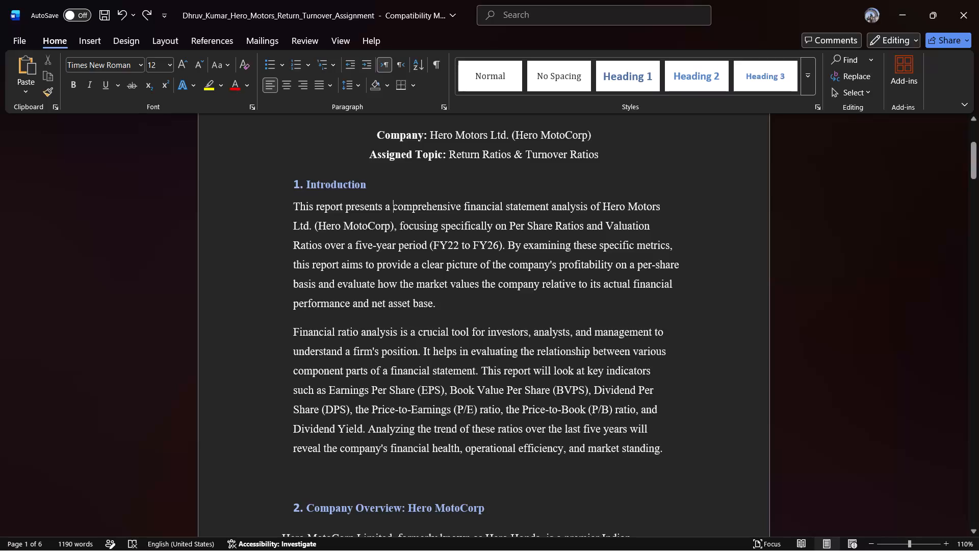
Apply 1.5 line spacing to the whole document.
{"action": "key", "text": "ctrl+a"}
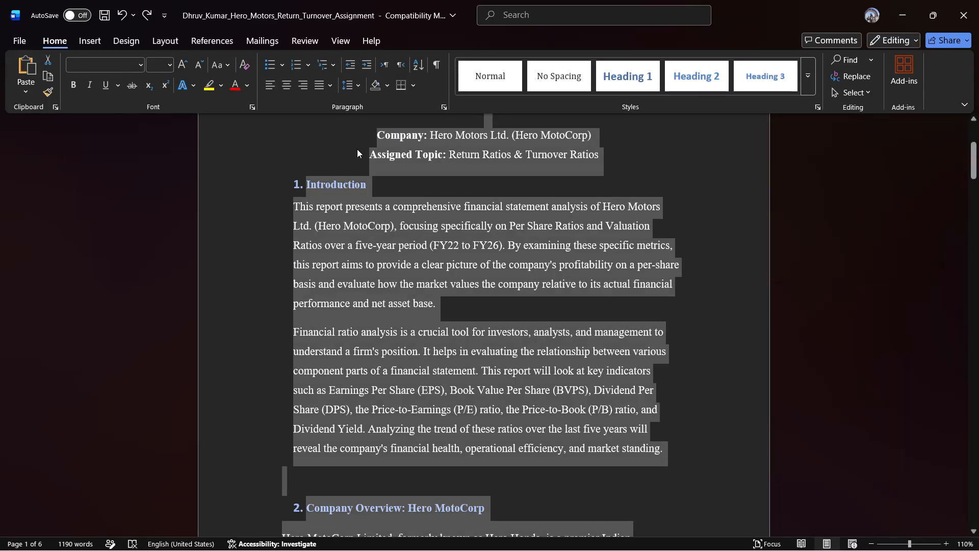
{"action": "left_click", "coordinate": [355, 84]}
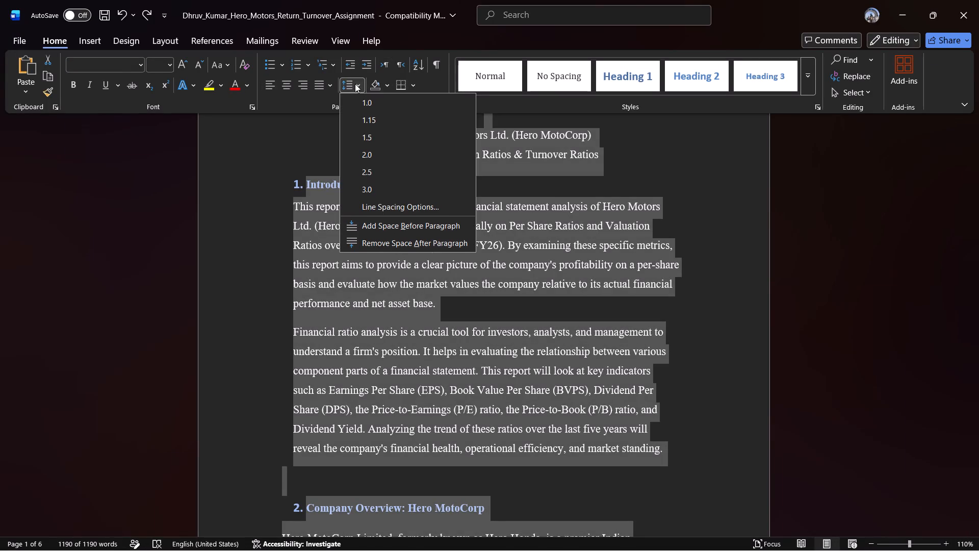
{"action": "left_click", "coordinate": [384, 134]}
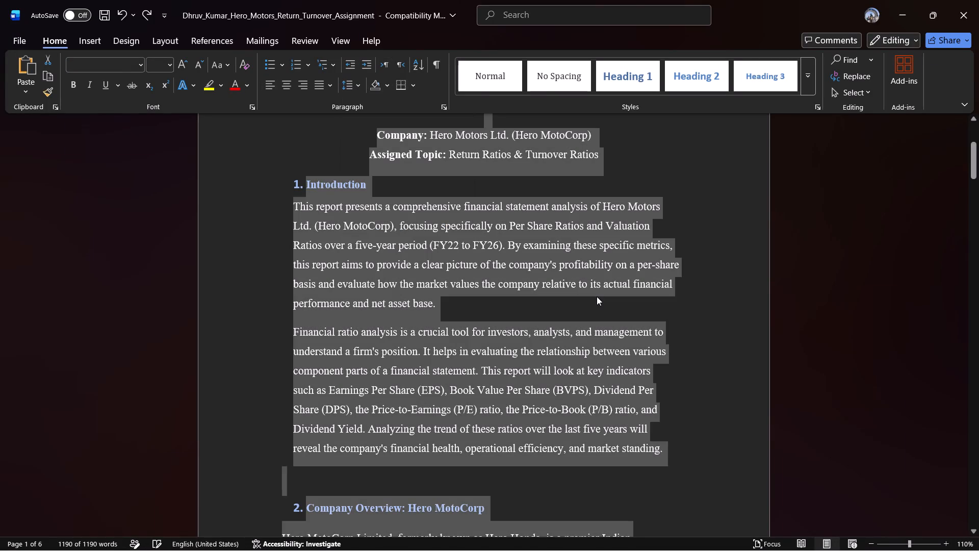
{"action": "left_click", "coordinate": [597, 296]}
Add a blank line between the Introduction heading and its first paragraph.
{"action": "scroll", "coordinate": [535, 401], "scroll_direction": "down", "scroll_amount": 1}
{"action": "scroll", "coordinate": [535, 401], "scroll_direction": "up", "scroll_amount": 3}
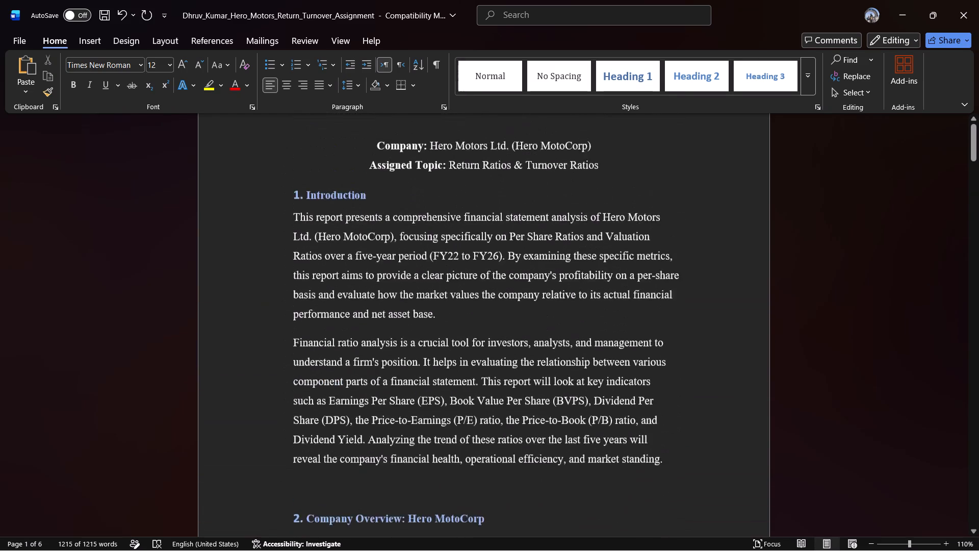
{"action": "scroll", "coordinate": [535, 401], "scroll_direction": "down", "scroll_amount": 4}
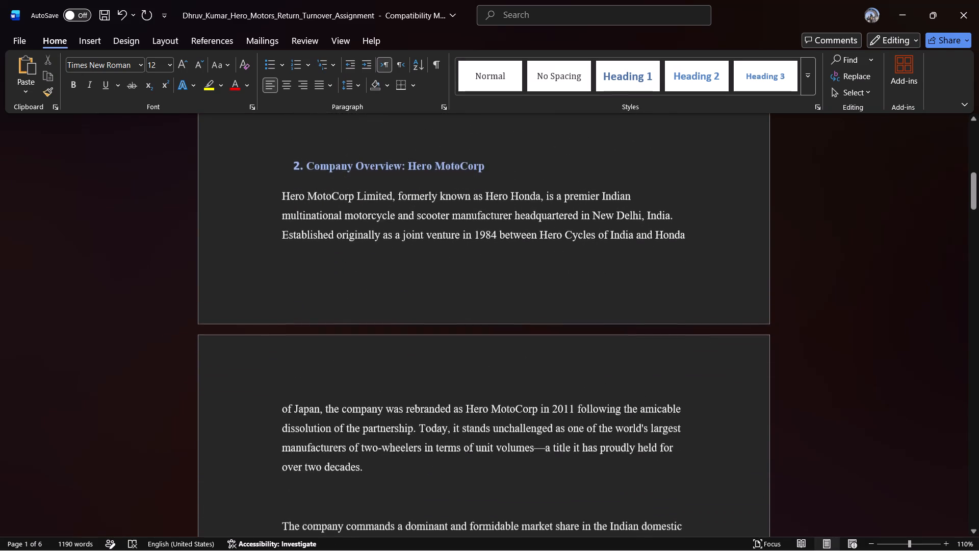
{"action": "scroll", "coordinate": [535, 401], "scroll_direction": "down", "scroll_amount": 1}
{"action": "scroll", "coordinate": [535, 401], "scroll_direction": "up", "scroll_amount": 3}
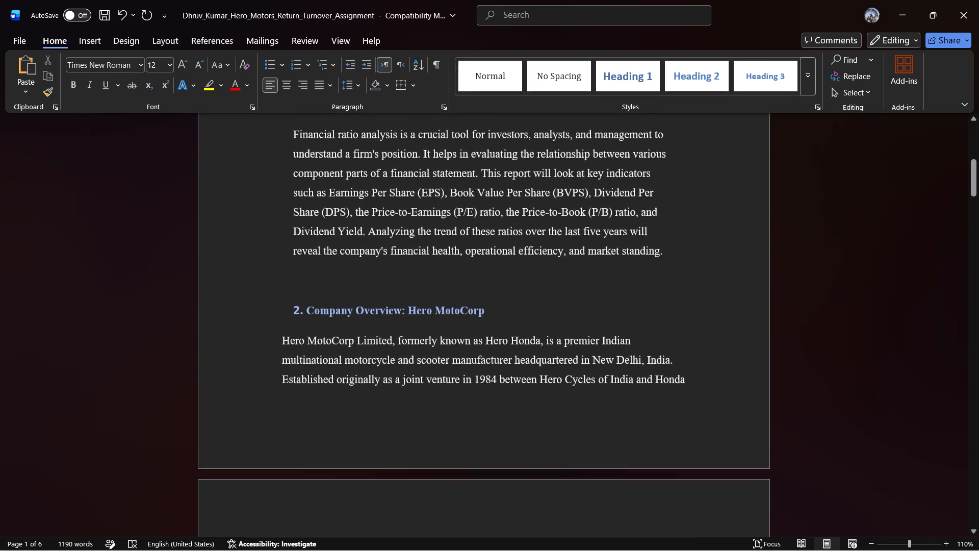
{"action": "left_click", "coordinate": [481, 326]}
{"action": "scroll", "coordinate": [481, 326], "scroll_direction": "up", "scroll_amount": 3}
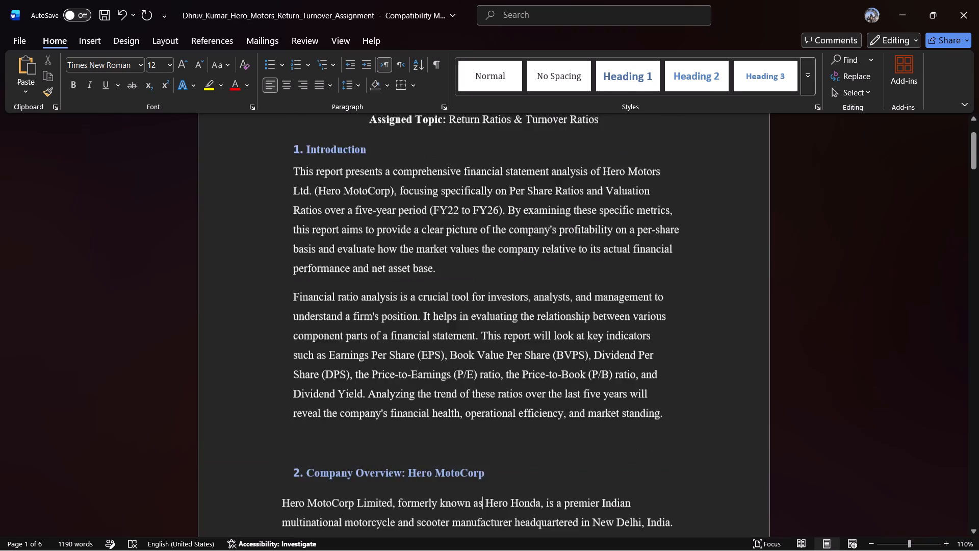
{"action": "left_click", "coordinate": [481, 326]}
{"action": "key", "text": "Return"}
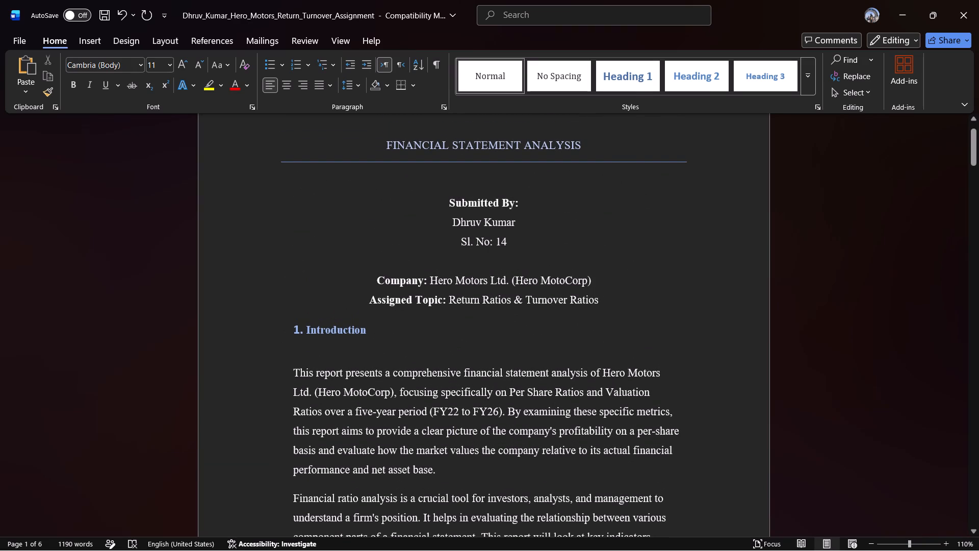
Insert two blank lines between the Assigned Topic line on the title page and the Introduction heading.
{"action": "left_click", "coordinate": [614, 304]}
{"action": "key", "text": "Return"}
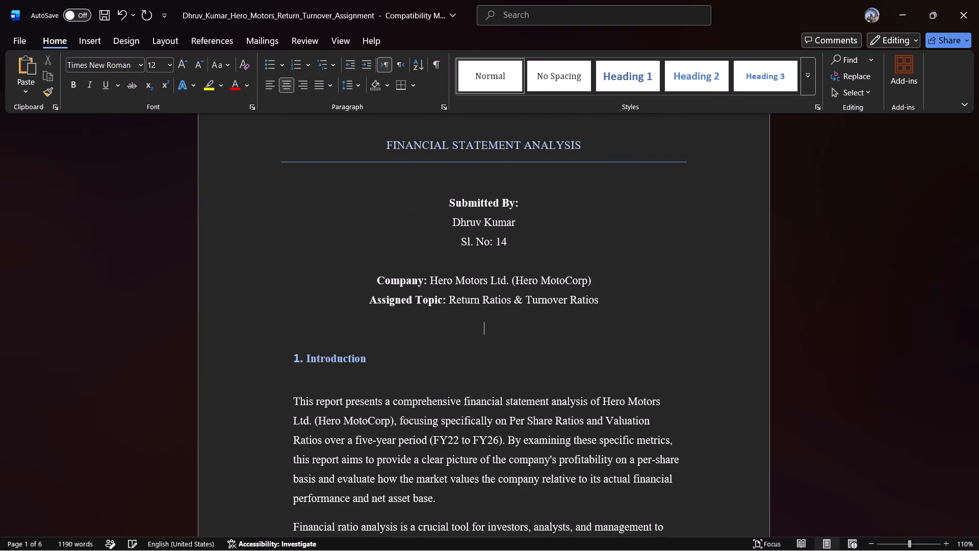
{"action": "scroll", "coordinate": [614, 304], "scroll_direction": "down", "scroll_amount": 2}
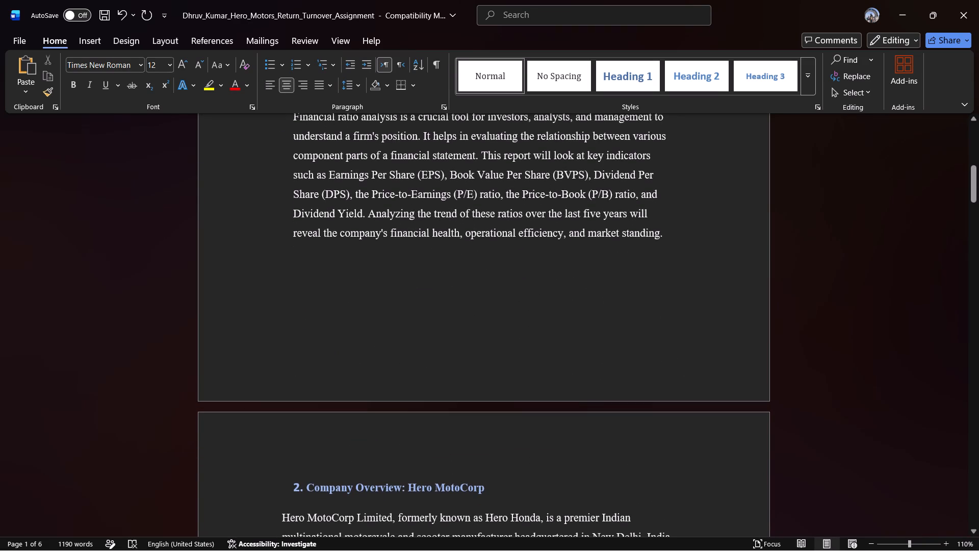
{"action": "scroll", "coordinate": [573, 281], "scroll_direction": "up", "scroll_amount": 1}
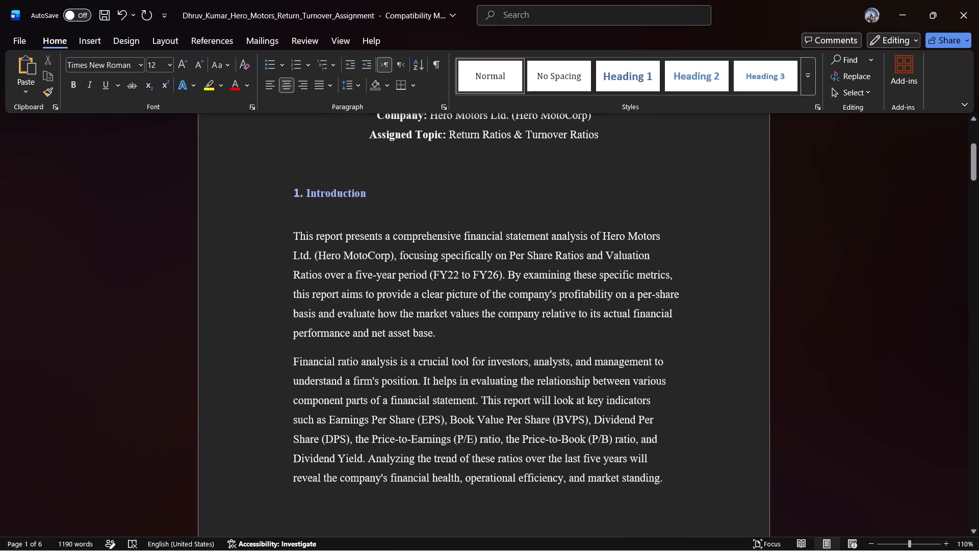
{"action": "key", "text": "Return"}
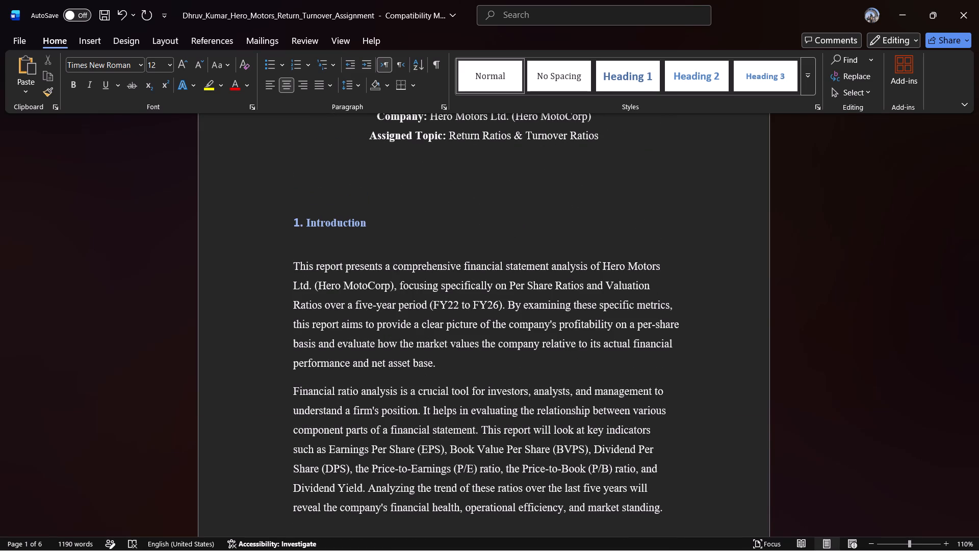
Add a line break after the first introduction paragraph, which ends with "net asset base.".
{"action": "scroll", "coordinate": [403, 172], "scroll_direction": "up", "scroll_amount": 1}
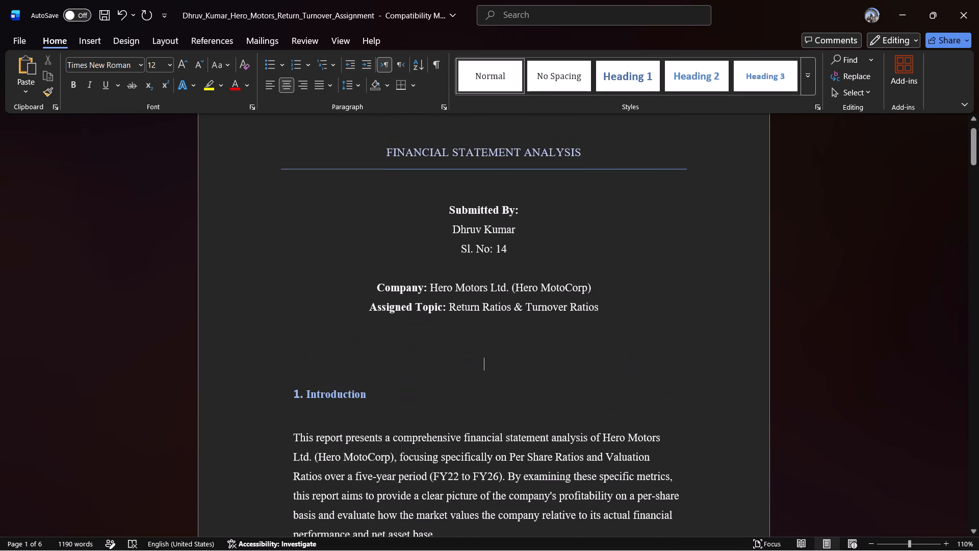
{"action": "scroll", "coordinate": [403, 172], "scroll_direction": "down", "scroll_amount": 2}
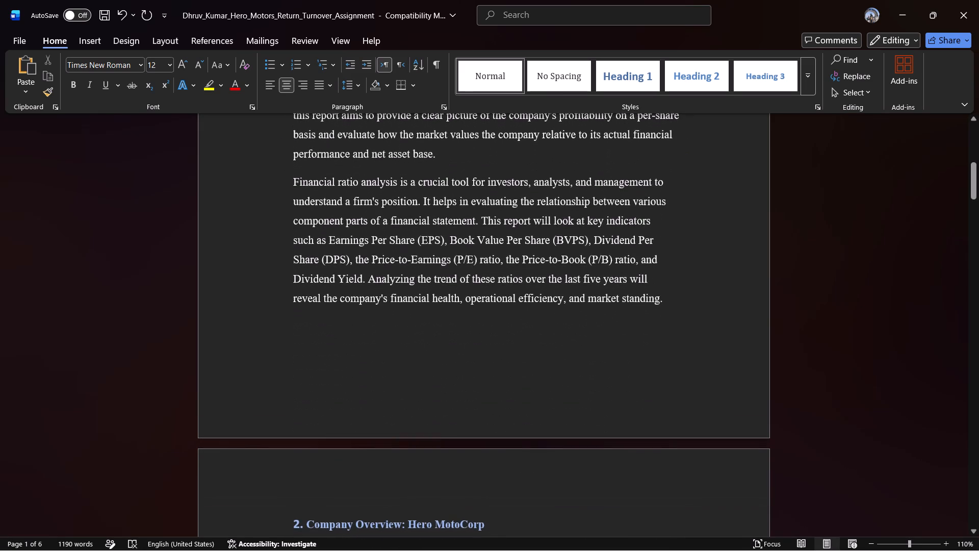
{"action": "scroll", "coordinate": [386, 209], "scroll_direction": "down", "scroll_amount": 1}
{"action": "scroll", "coordinate": [379, 251], "scroll_direction": "up", "scroll_amount": 1}
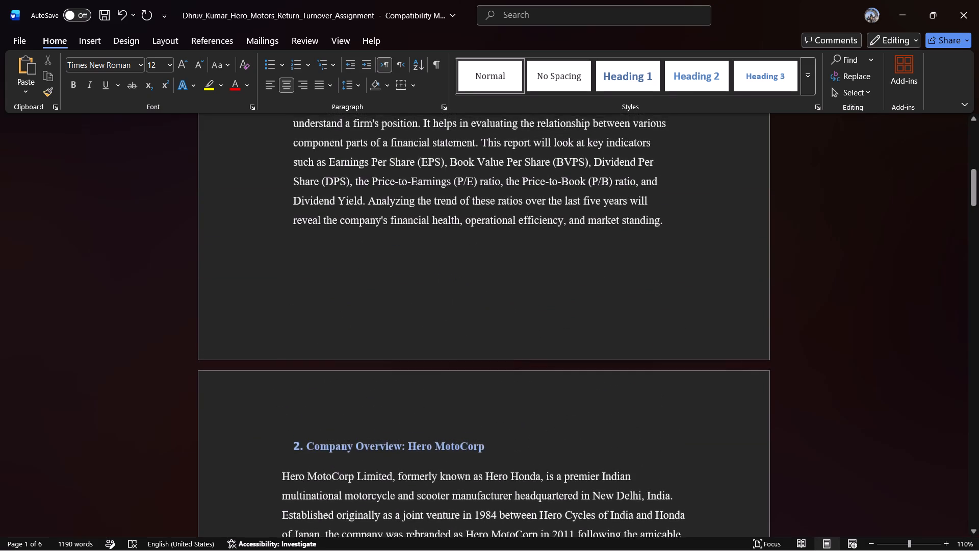
{"action": "scroll", "coordinate": [439, 211], "scroll_direction": "up", "scroll_amount": 1}
{"action": "left_click", "coordinate": [444, 249]}
{"action": "key", "text": "Return"}
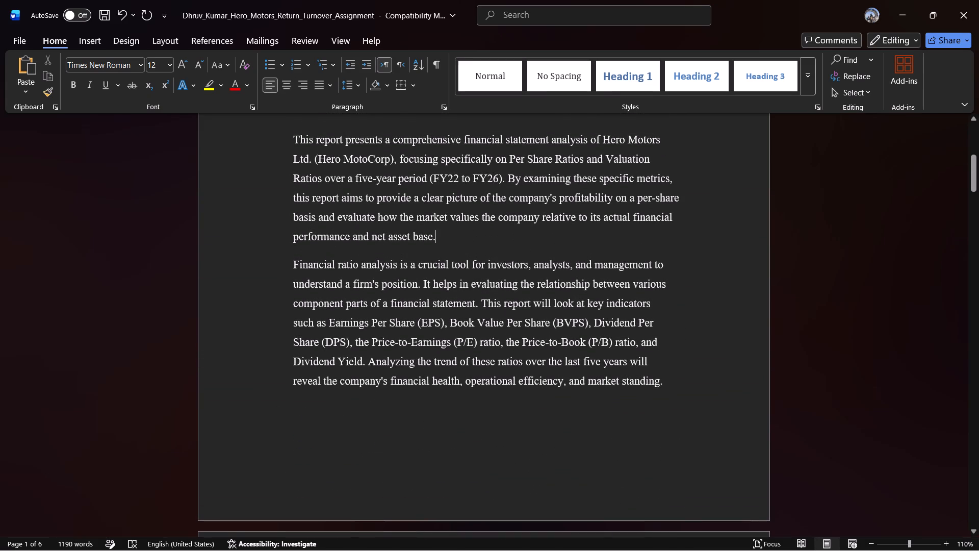
Increase the font size of the "3. ANALYSIS AND INTERPRETATION" heading to 14.
{"action": "scroll", "coordinate": [444, 249], "scroll_direction": "down", "scroll_amount": 3}
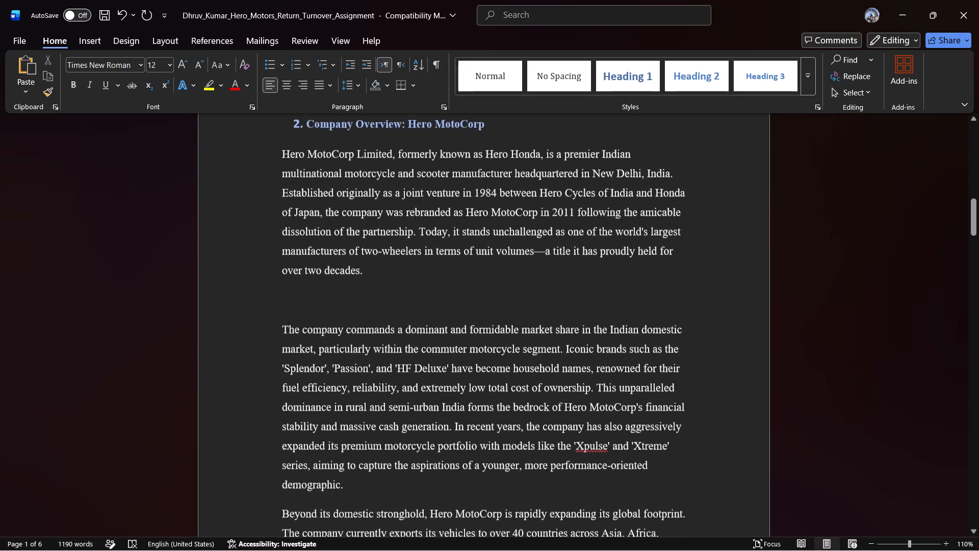
{"action": "scroll", "coordinate": [444, 249], "scroll_direction": "down", "scroll_amount": 1}
{"action": "scroll", "coordinate": [405, 295], "scroll_direction": "down", "scroll_amount": 3}
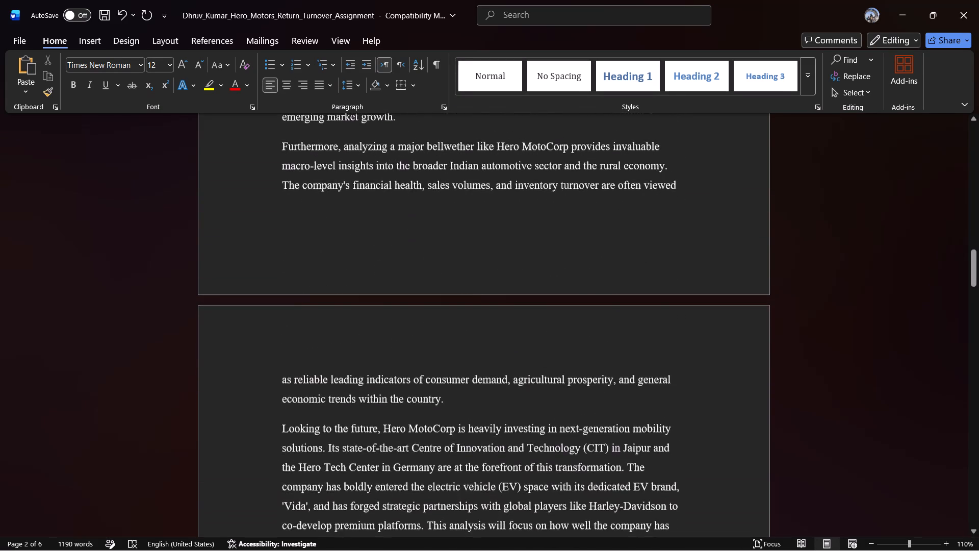
{"action": "scroll", "coordinate": [405, 295], "scroll_direction": "down", "scroll_amount": 2}
{"action": "scroll", "coordinate": [372, 332], "scroll_direction": "down", "scroll_amount": 1}
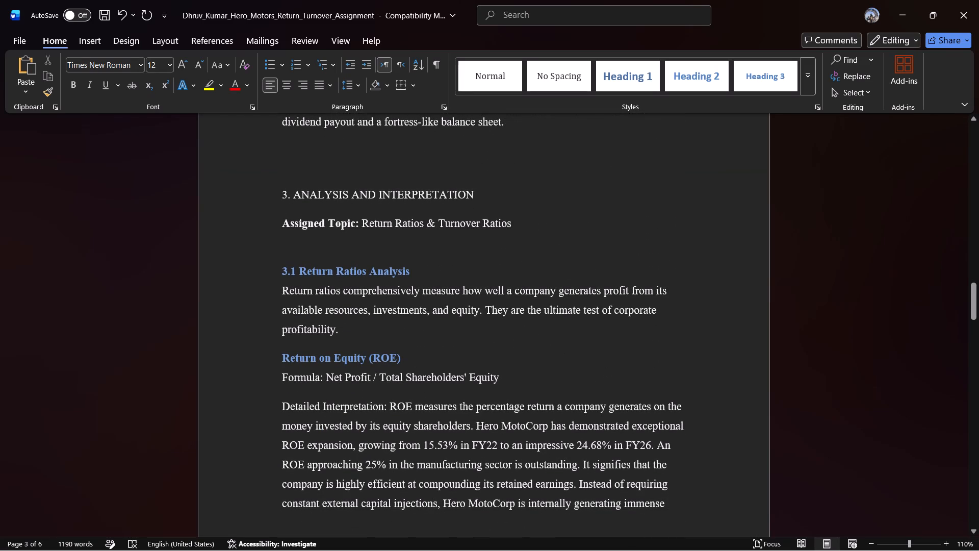
{"action": "left_click_drag", "start_coordinate": [477, 194], "coordinate": [322, 185]}
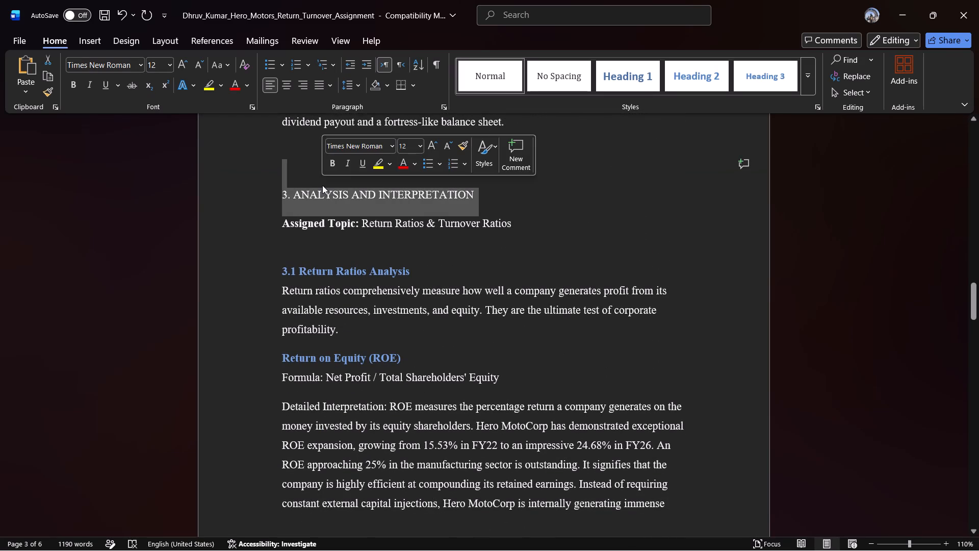
{"action": "left_click", "coordinate": [179, 57]}
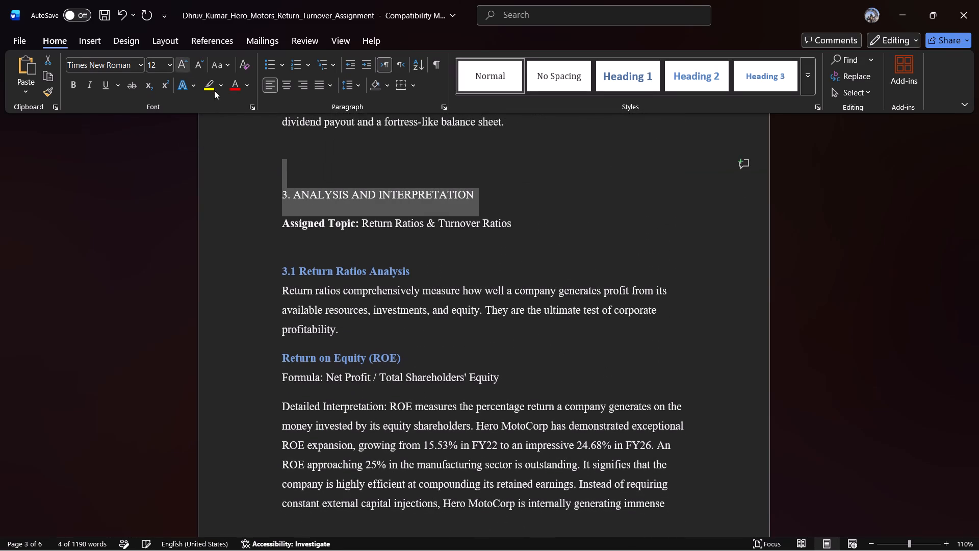
Increase the 3.1 Return Ratios Analysis, Return on Equity (ROE) and Return on Assets (ROA) headings to font size 14.
{"action": "left_click_drag", "start_coordinate": [424, 281], "coordinate": [286, 275]}
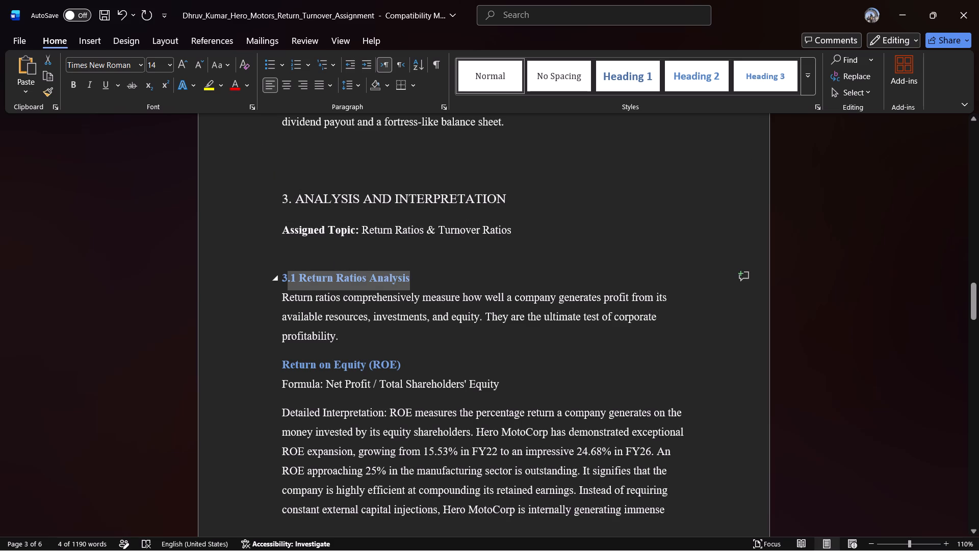
{"action": "left_click_drag", "start_coordinate": [286, 275], "coordinate": [279, 273]}
{"action": "left_click", "coordinate": [187, 64]}
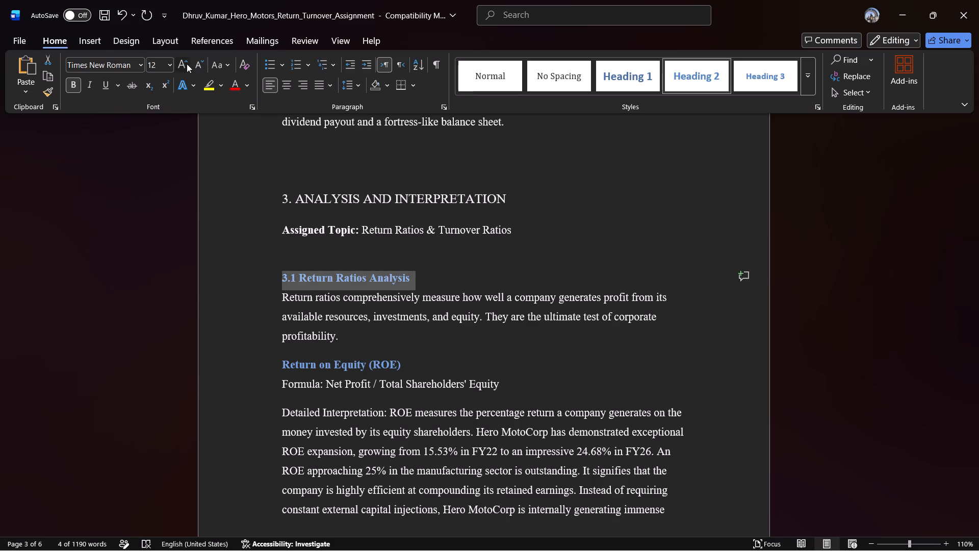
{"action": "left_click_drag", "start_coordinate": [403, 371], "coordinate": [273, 374]}
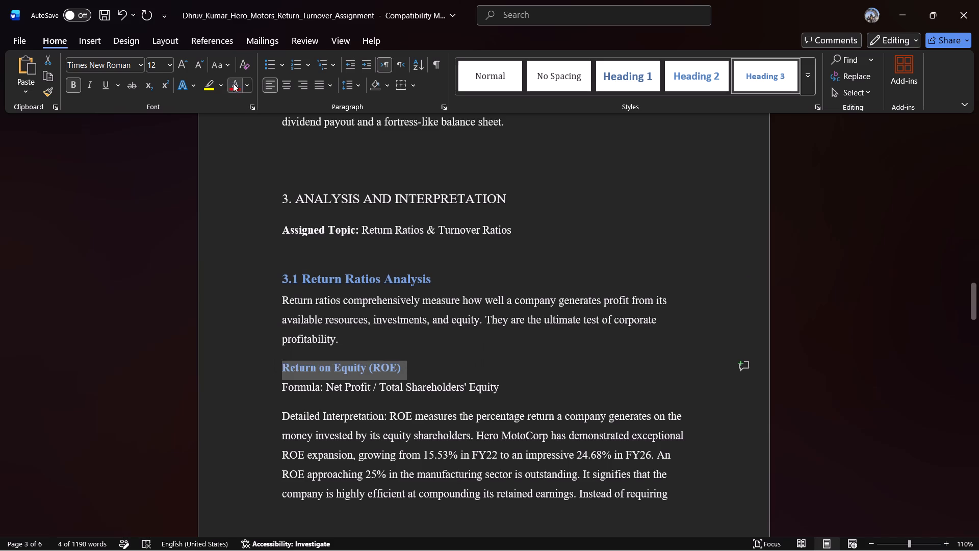
{"action": "left_click", "coordinate": [177, 67]}
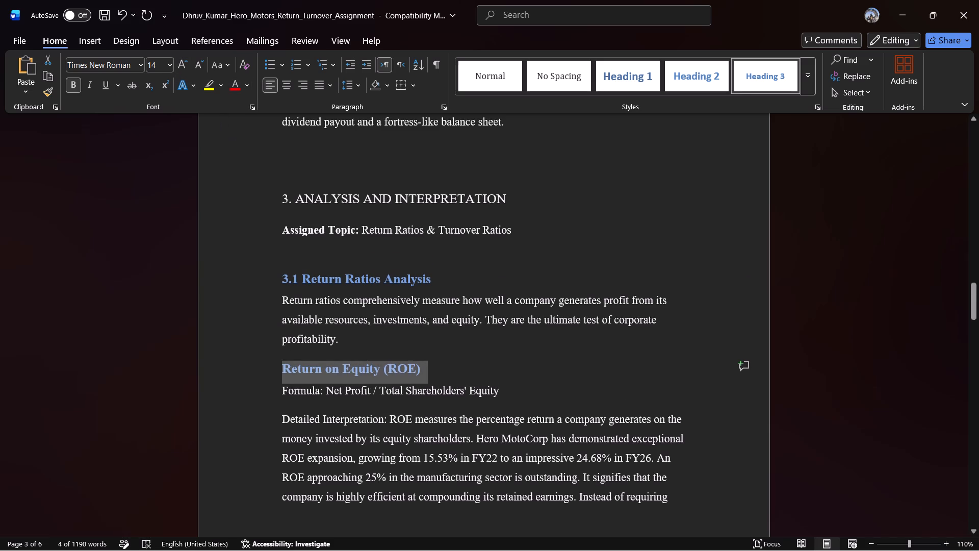
{"action": "scroll", "coordinate": [346, 355], "scroll_direction": "down", "scroll_amount": 3}
{"action": "left_click_drag", "start_coordinate": [421, 381], "coordinate": [331, 361]}
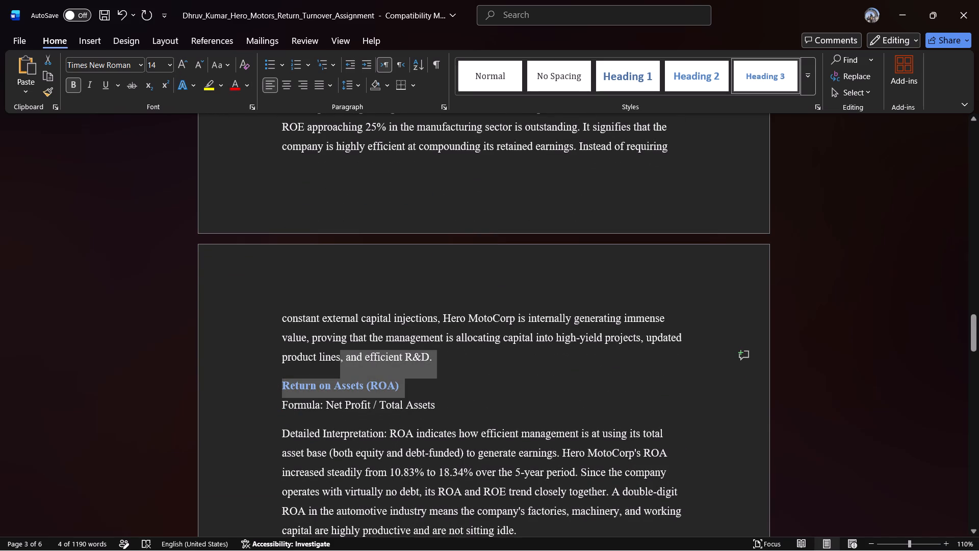
{"action": "left_click_drag", "start_coordinate": [331, 361], "coordinate": [282, 385]}
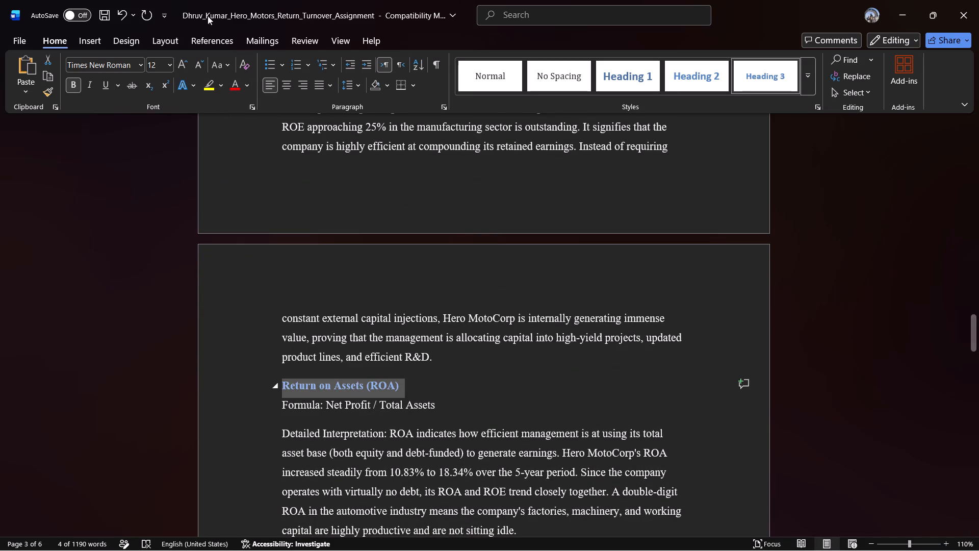
{"action": "left_click", "coordinate": [182, 64]}
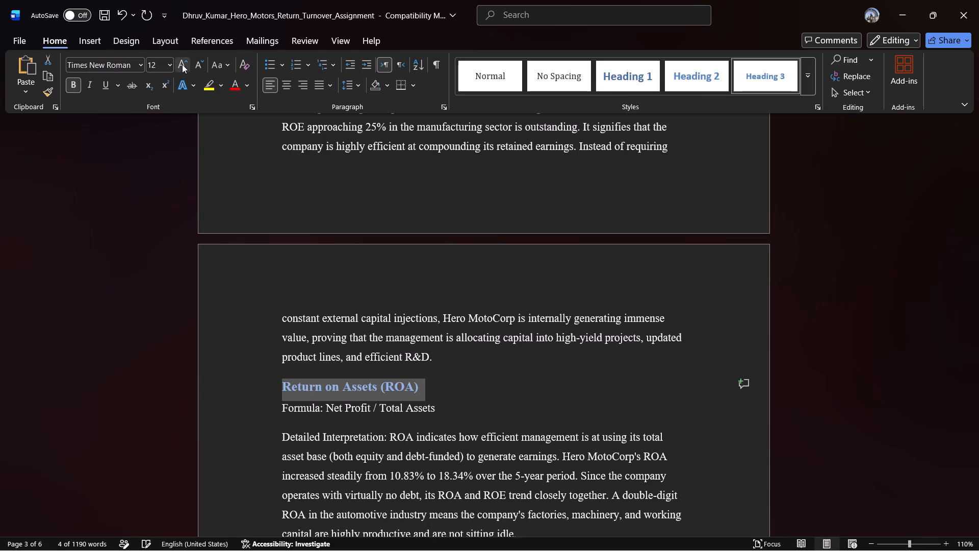
Increase the 3.2 Turnover (Activity) Ratios Analysis, Asset Turnover Ratio and Inventory Turnover Ratio headings to font size 14.
{"action": "scroll", "coordinate": [352, 297], "scroll_direction": "down", "scroll_amount": 2}
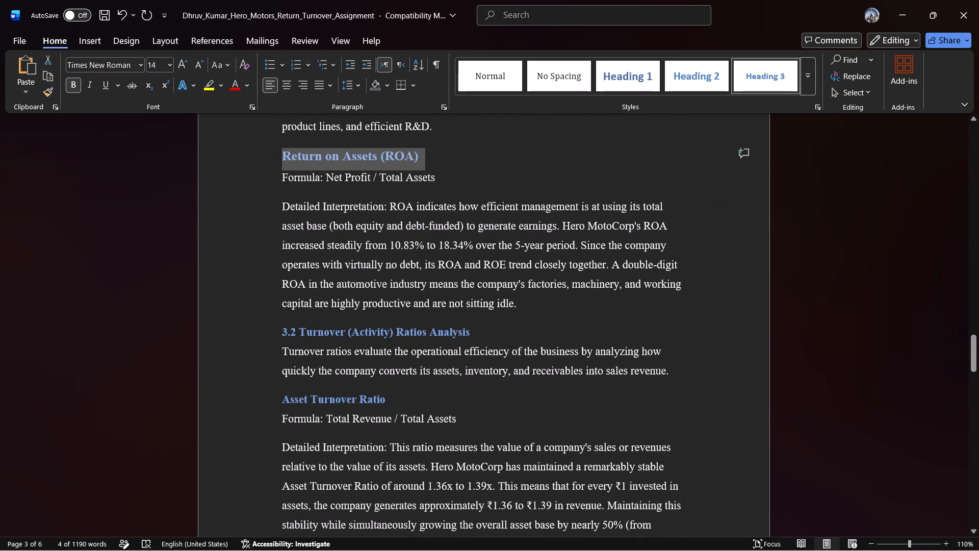
{"action": "left_click_drag", "start_coordinate": [496, 337], "coordinate": [291, 359]}
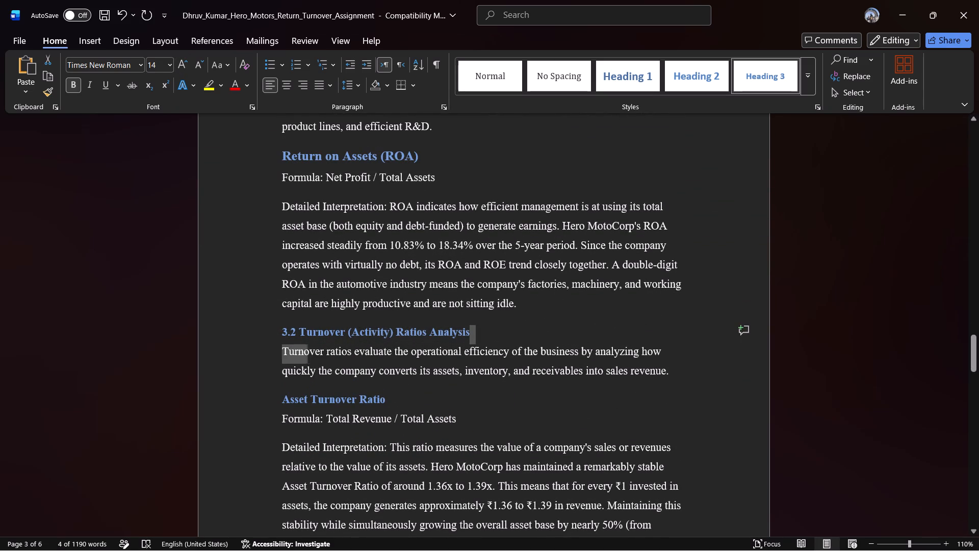
{"action": "left_click_drag", "start_coordinate": [291, 359], "coordinate": [278, 336]}
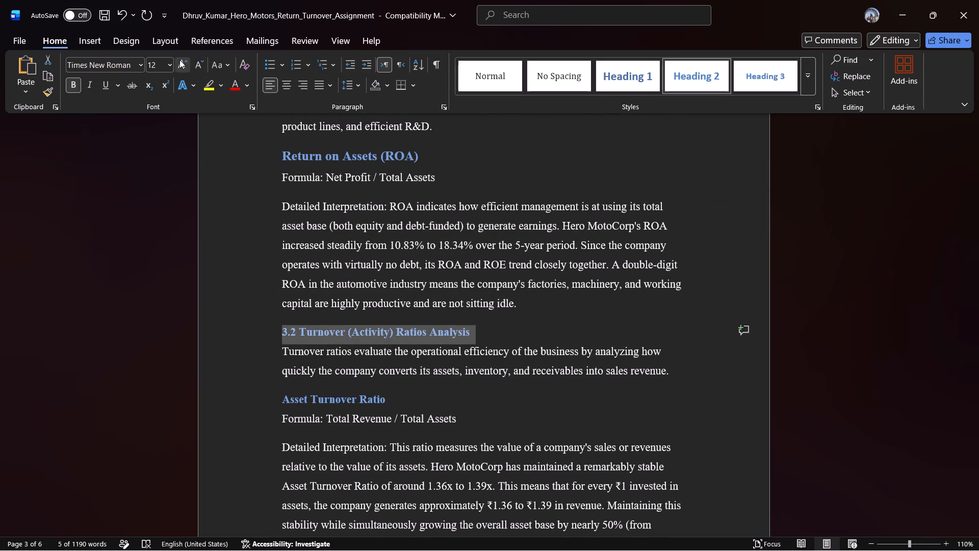
{"action": "left_click", "coordinate": [179, 60]}
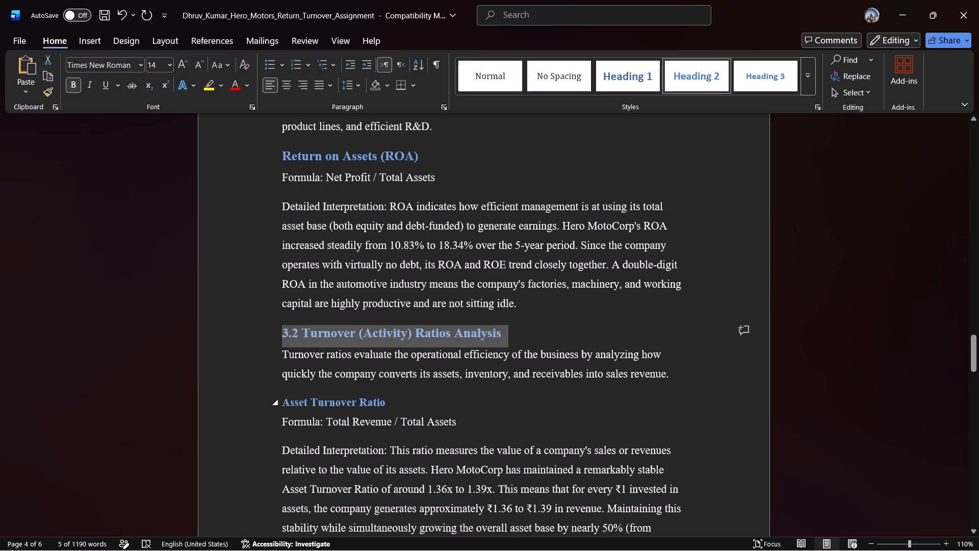
{"action": "left_click_drag", "start_coordinate": [405, 406], "coordinate": [268, 411]}
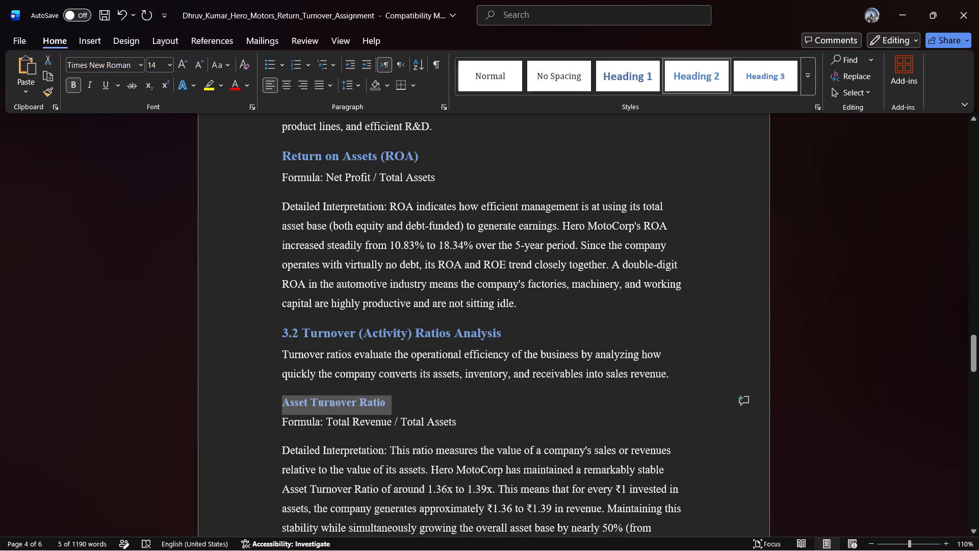
{"action": "left_click", "coordinate": [177, 64]}
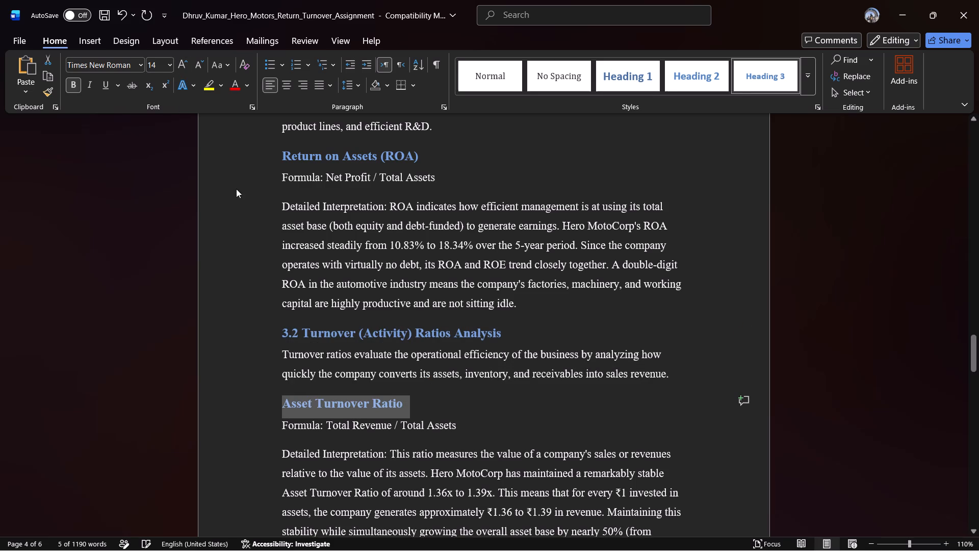
{"action": "scroll", "coordinate": [314, 429], "scroll_direction": "down", "scroll_amount": 2}
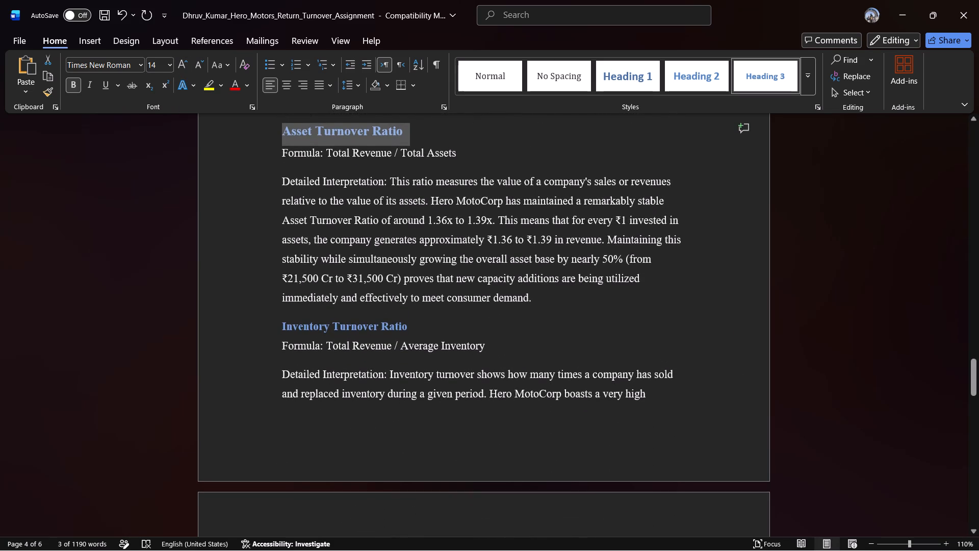
{"action": "left_click_drag", "start_coordinate": [416, 327], "coordinate": [303, 324]}
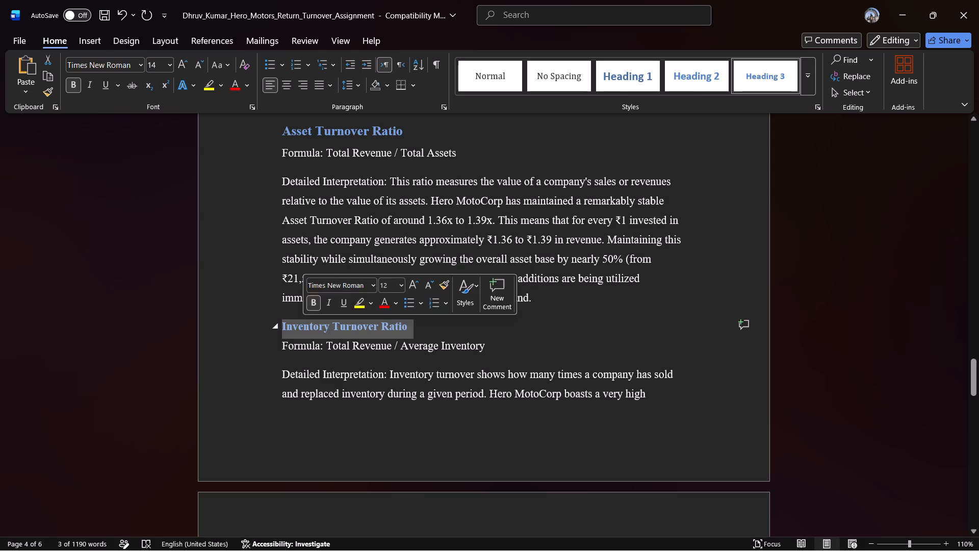
{"action": "left_click", "coordinate": [184, 61]}
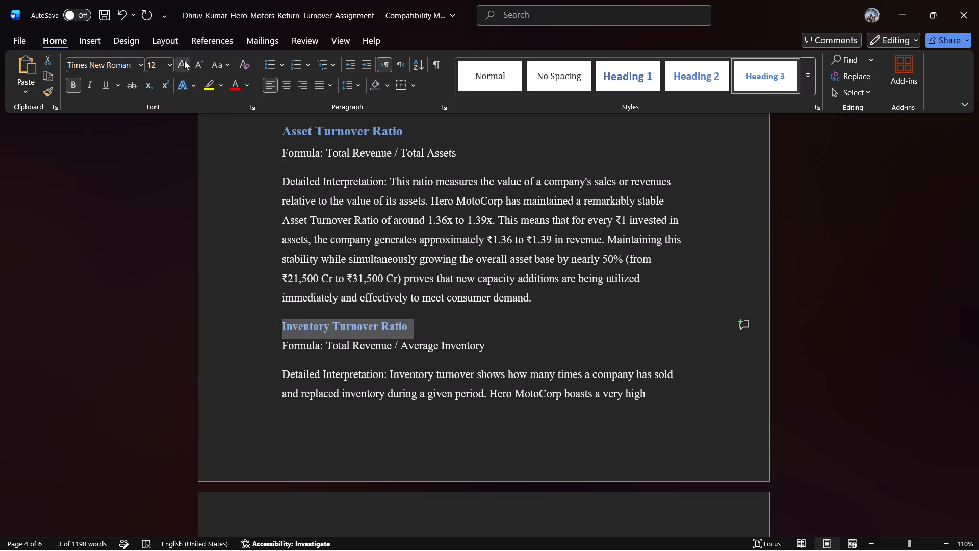
Increase the font size of the "4. CONCLUSION" heading to 14.
{"action": "scroll", "coordinate": [259, 297], "scroll_direction": "down", "scroll_amount": 1}
{"action": "left_click", "coordinate": [403, 413]}
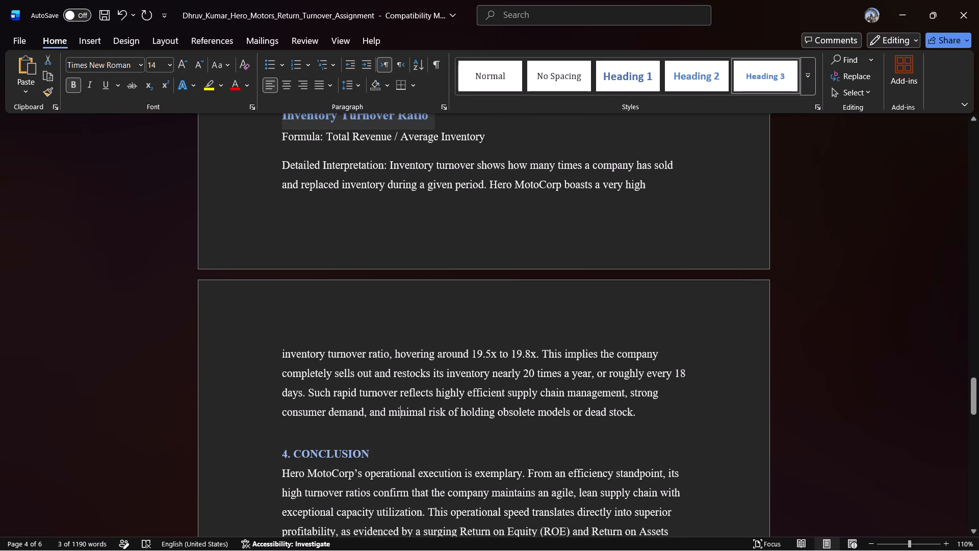
{"action": "left_click", "coordinate": [388, 452]}
{"action": "left_click_drag", "start_coordinate": [388, 452], "coordinate": [298, 447]}
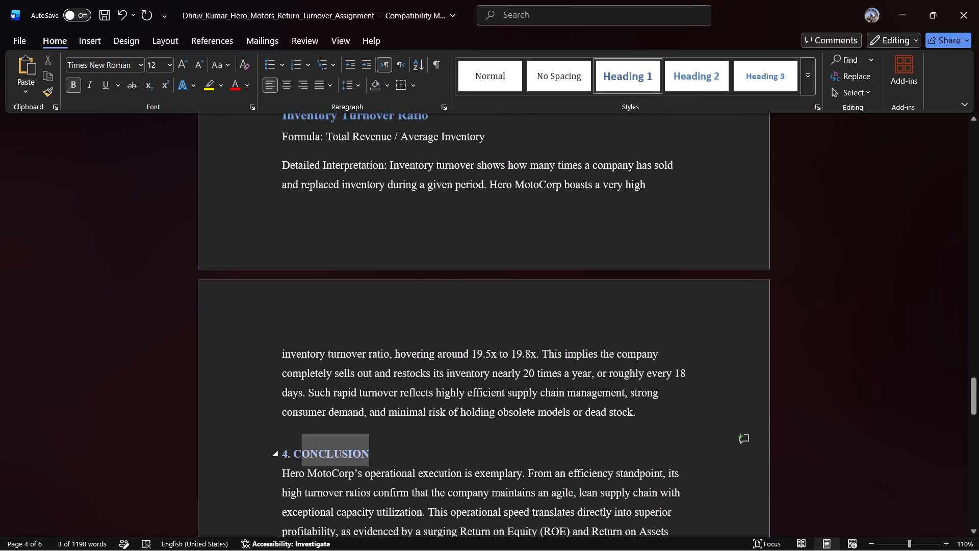
{"action": "left_click_drag", "start_coordinate": [298, 447], "coordinate": [272, 447]}
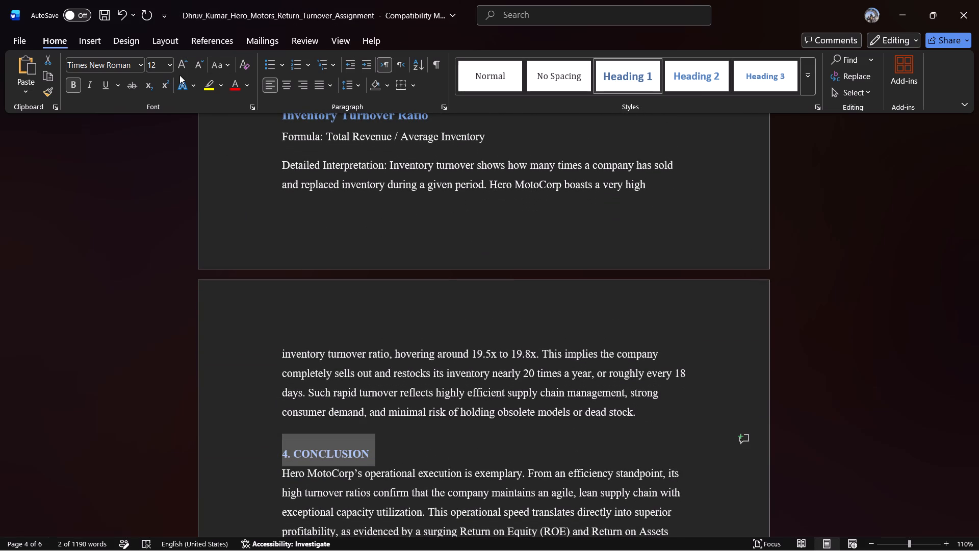
{"action": "left_click", "coordinate": [180, 65]}
Remove the page break before the "5. ANNEXURE" heading so it directly follows the conclusion paragraph.
{"action": "scroll", "coordinate": [242, 322], "scroll_direction": "down", "scroll_amount": 1}
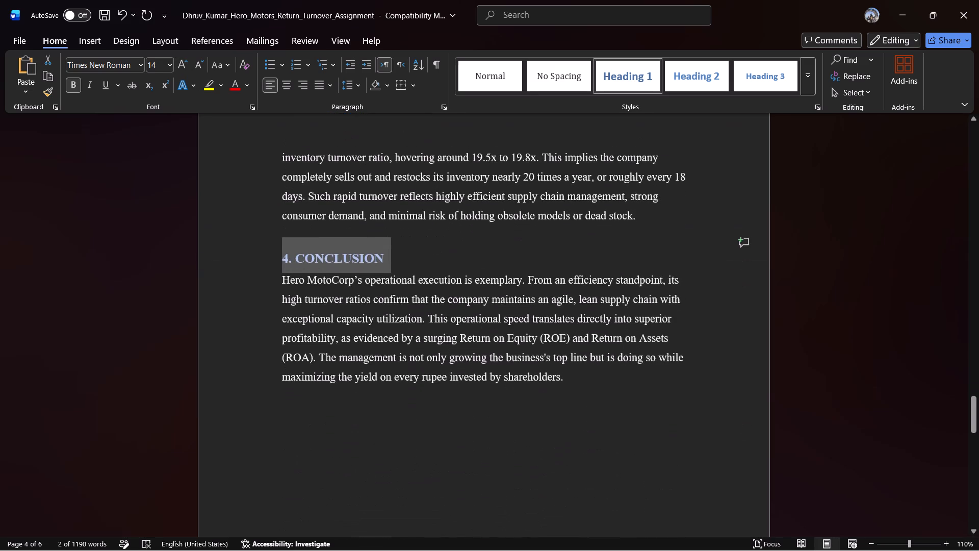
{"action": "scroll", "coordinate": [380, 447], "scroll_direction": "down", "scroll_amount": 3}
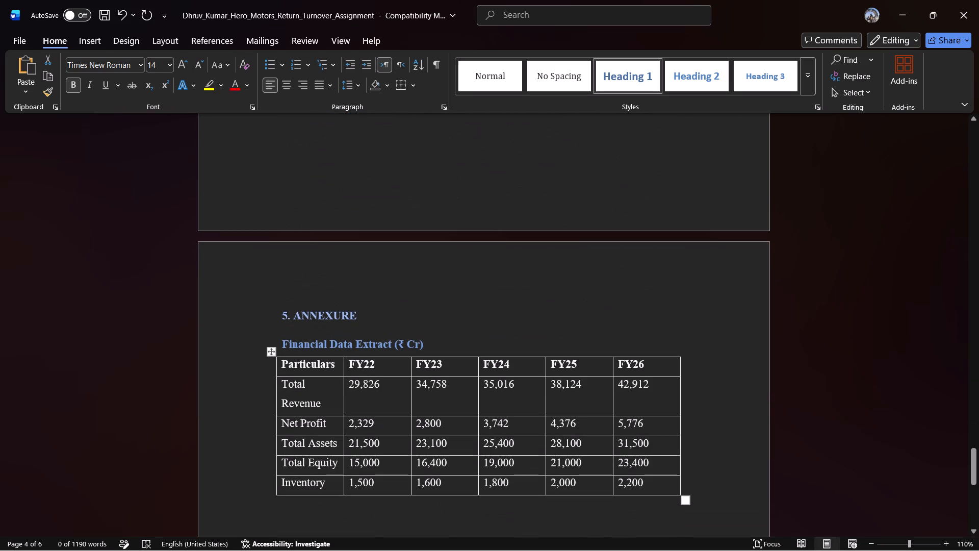
{"action": "left_click", "coordinate": [287, 322]}
{"action": "key", "text": "Left"}
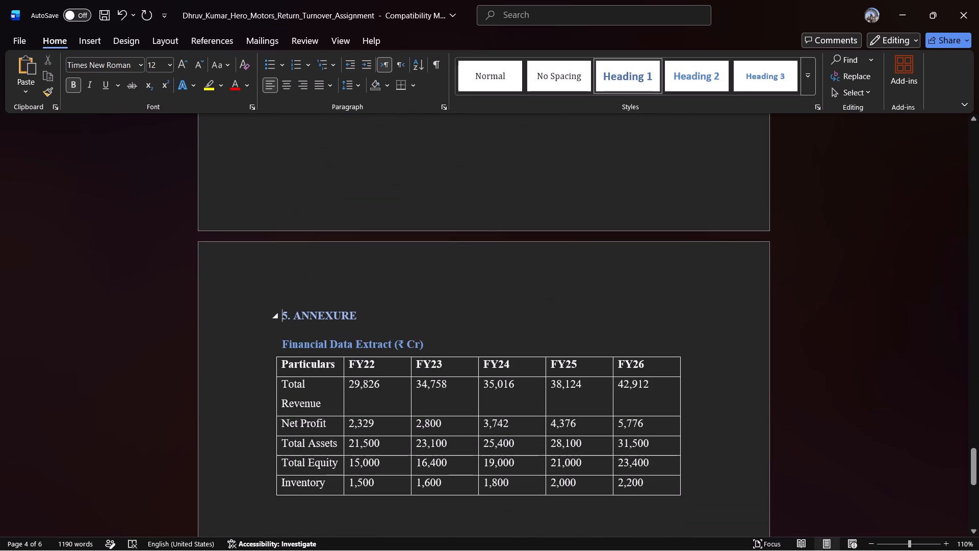
{"action": "key", "text": "BackSpace"}
{"action": "key", "text": "BackSpace"}
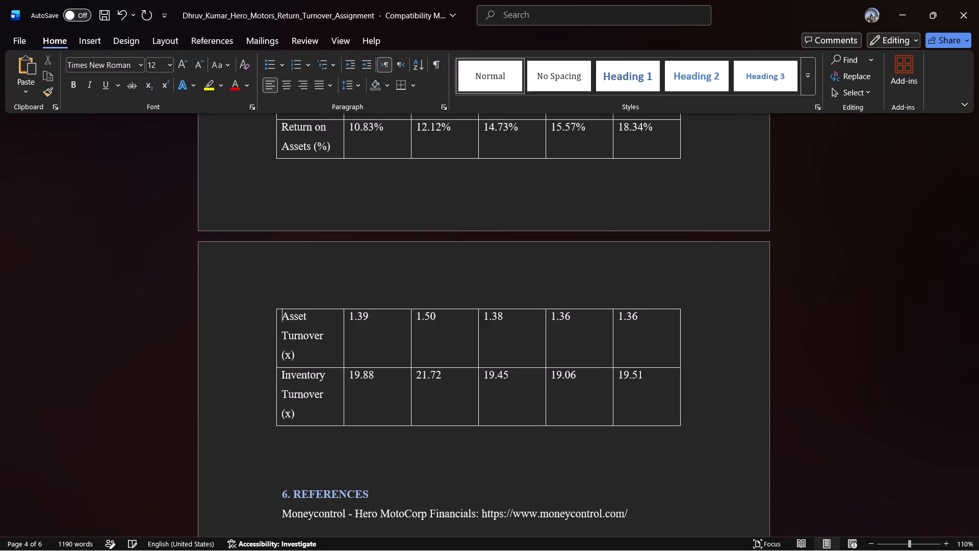
Increase the font size of the "5. ANNEXURE" heading to 14.
{"action": "scroll", "coordinate": [329, 291], "scroll_direction": "up", "scroll_amount": 1}
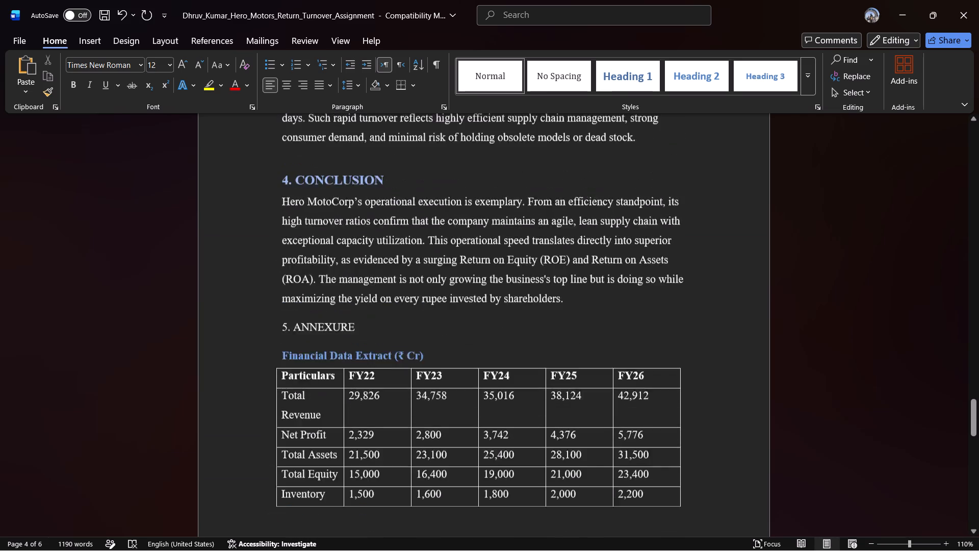
{"action": "scroll", "coordinate": [329, 291], "scroll_direction": "up", "scroll_amount": 1}
{"action": "left_click_drag", "start_coordinate": [360, 377], "coordinate": [298, 355]}
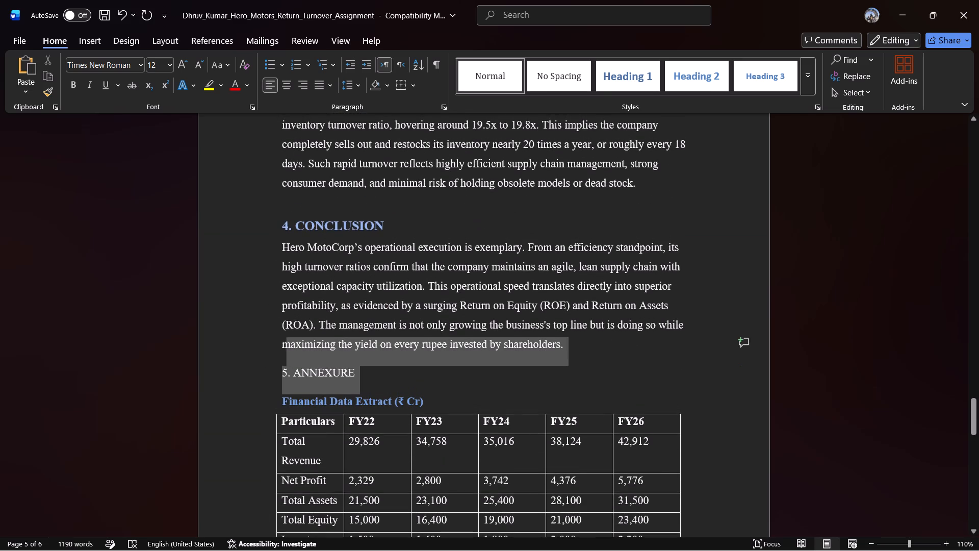
{"action": "left_click_drag", "start_coordinate": [298, 355], "coordinate": [271, 374]}
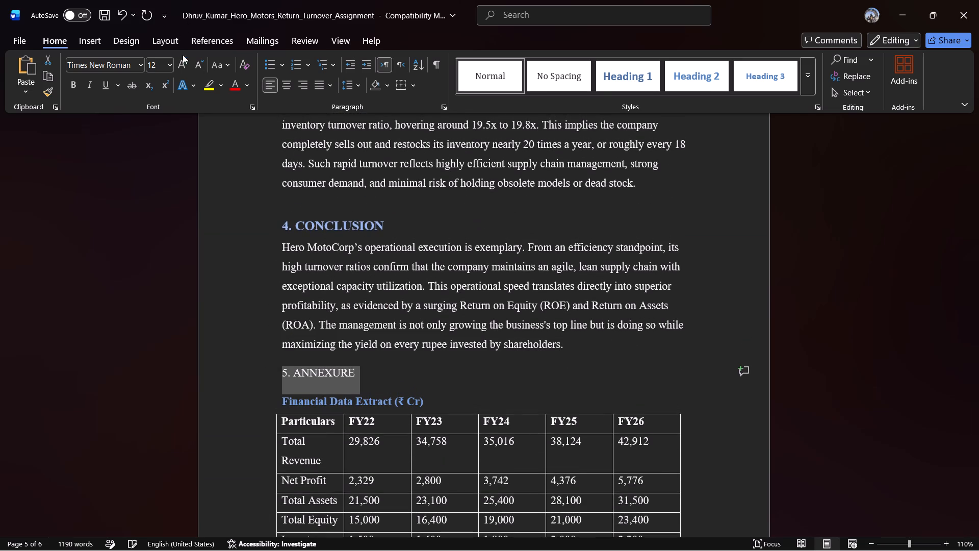
{"action": "left_click", "coordinate": [183, 61]}
{"action": "left_click", "coordinate": [173, 288]}
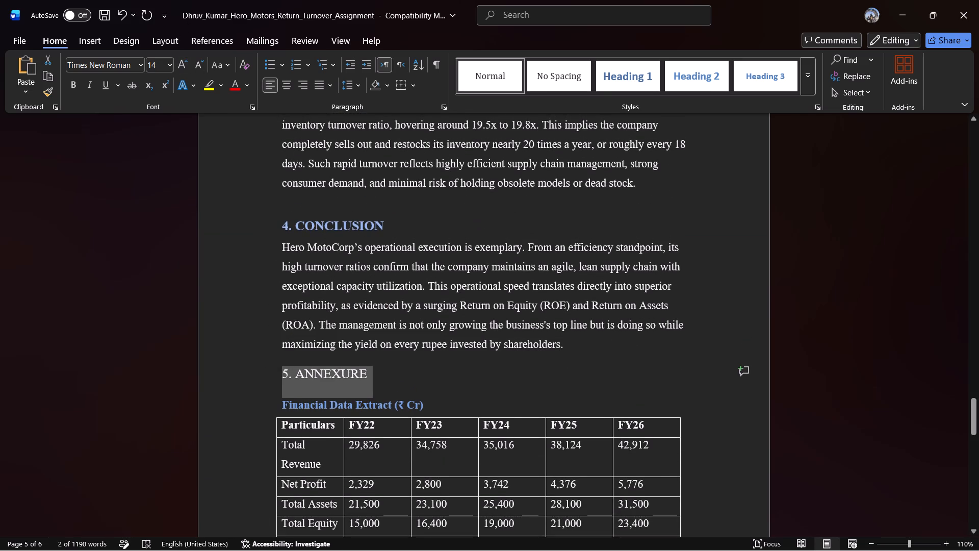
Insert a blank line between the end of the conclusion paragraph and the "5. ANNEXURE" heading.
{"action": "scroll", "coordinate": [173, 288], "scroll_direction": "down", "scroll_amount": 3}
{"action": "scroll", "coordinate": [286, 254], "scroll_direction": "up", "scroll_amount": 1}
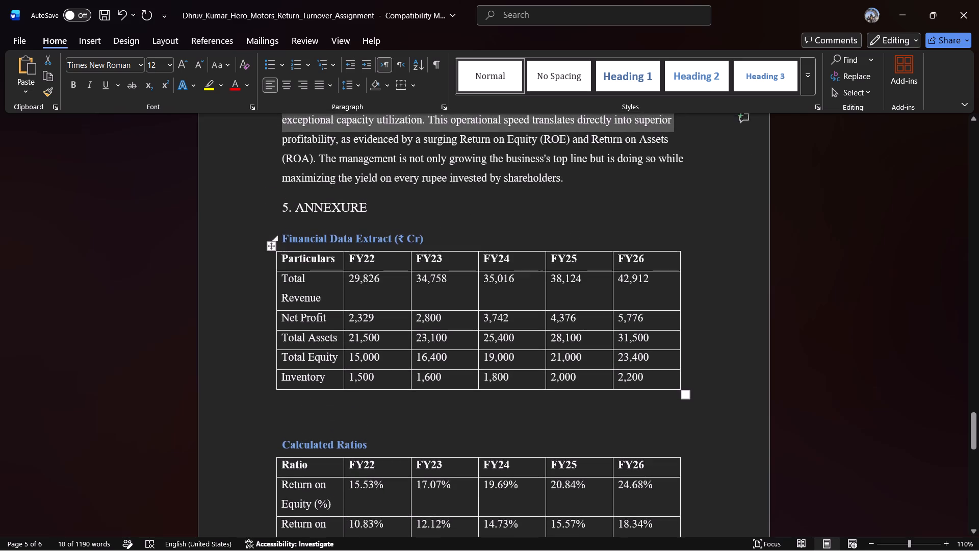
{"action": "left_click", "coordinate": [611, 189]}
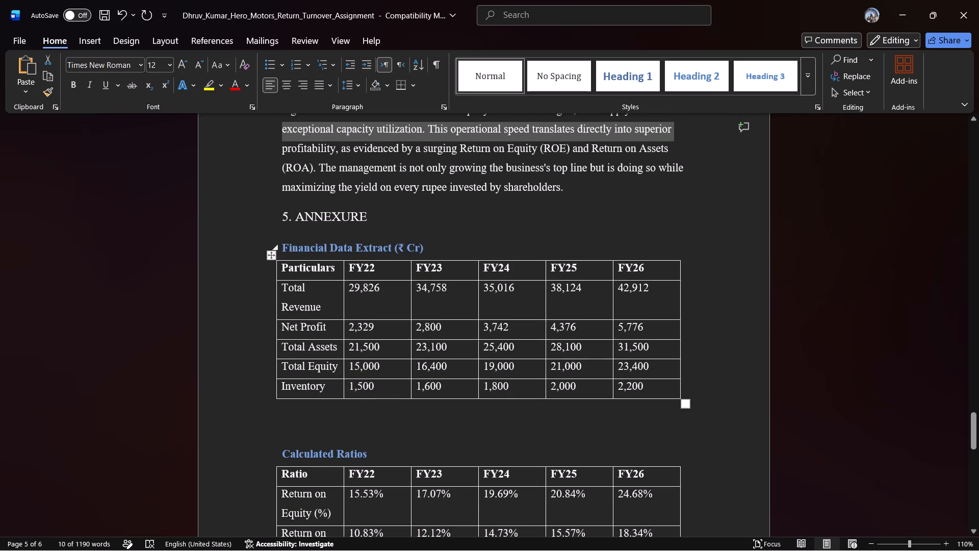
{"action": "key", "text": "Return"}
Insert a blank line below the Financial Data Extract (₹ Cr) heading and another one below its table.
{"action": "scroll", "coordinate": [611, 189], "scroll_direction": "down", "scroll_amount": 3}
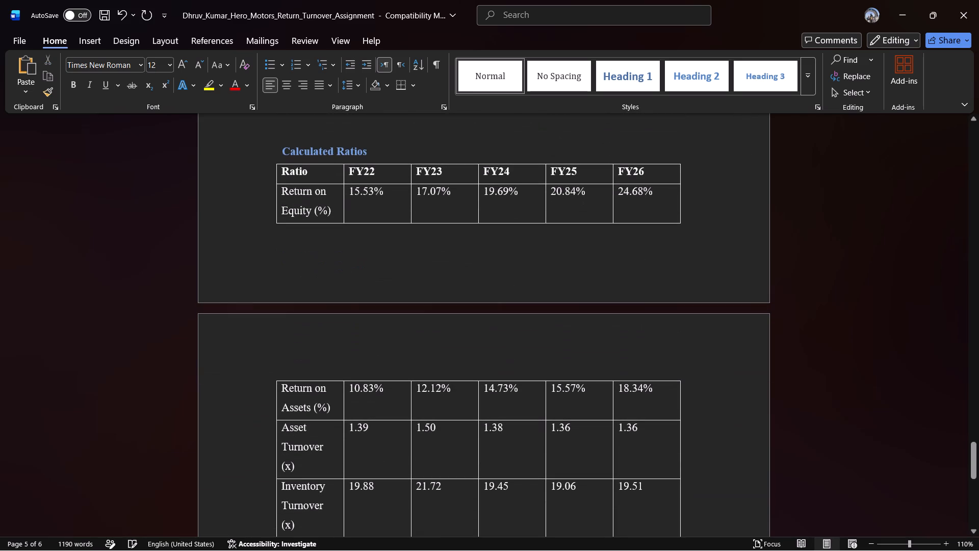
{"action": "scroll", "coordinate": [544, 317], "scroll_direction": "down", "scroll_amount": 1}
{"action": "scroll", "coordinate": [544, 317], "scroll_direction": "up", "scroll_amount": 1}
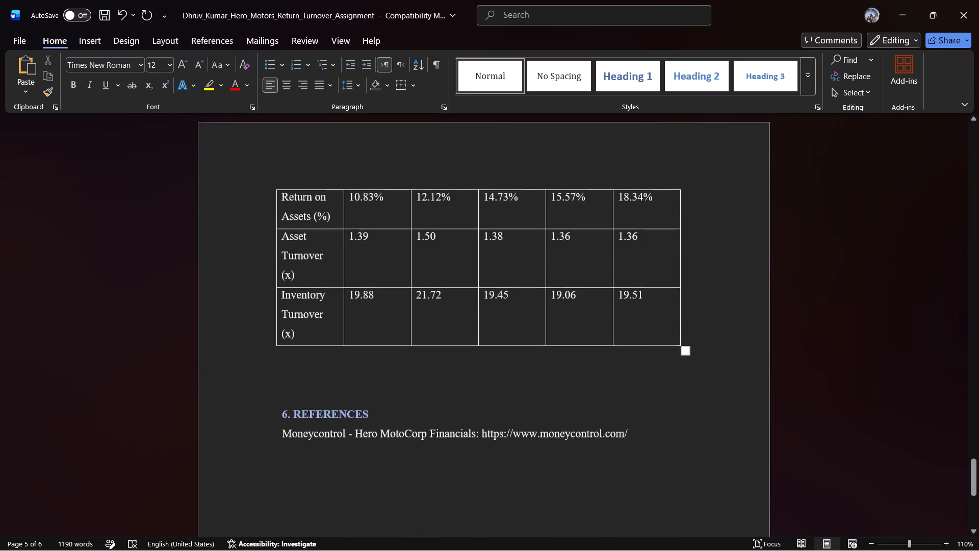
{"action": "scroll", "coordinate": [544, 317], "scroll_direction": "up", "scroll_amount": 6}
{"action": "left_click", "coordinate": [509, 240]}
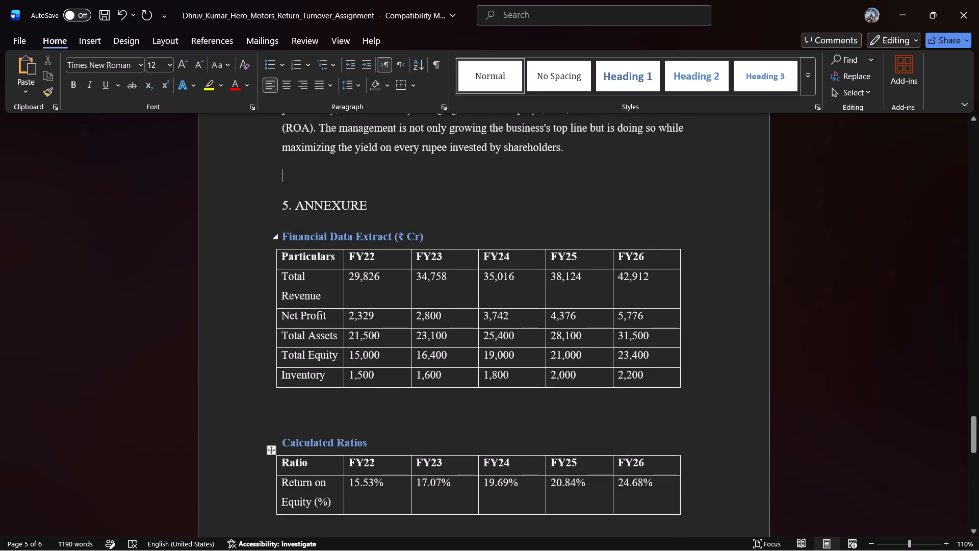
{"action": "key", "text": "Return"}
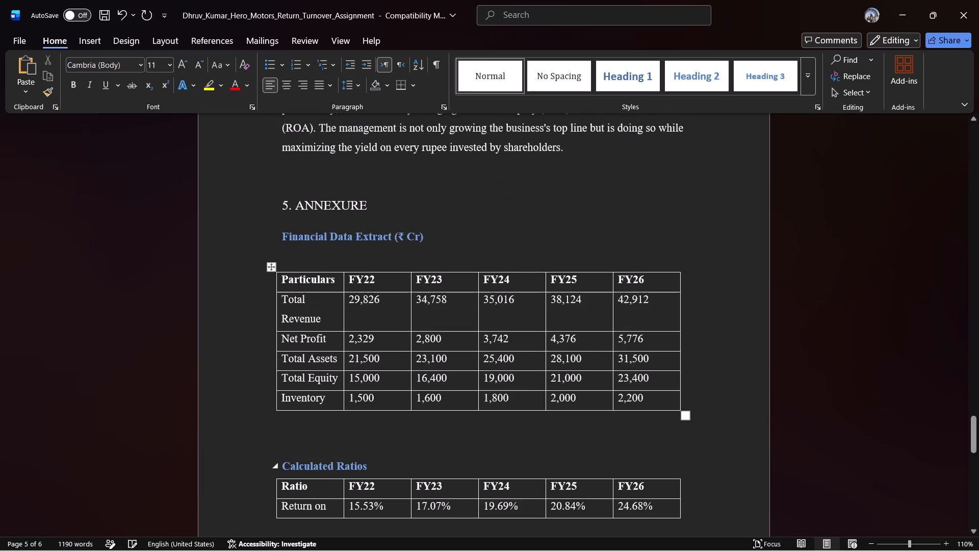
{"action": "left_click", "coordinate": [658, 424]}
{"action": "key", "text": "Return"}
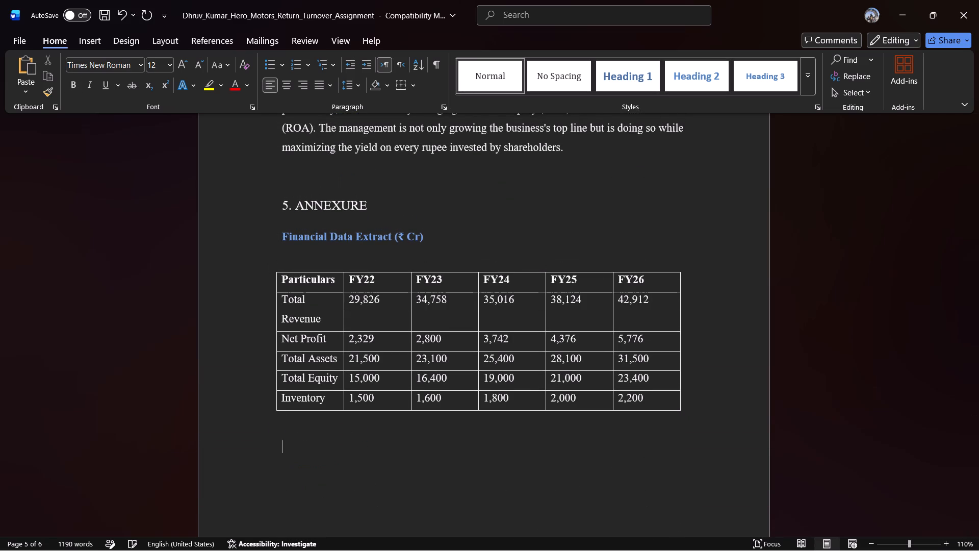
Add one more blank line above the "5. ANNEXURE" heading and one more above the Financial Data Extract table.
{"action": "scroll", "coordinate": [658, 424], "scroll_direction": "down", "scroll_amount": 1}
{"action": "scroll", "coordinate": [658, 424], "scroll_direction": "up", "scroll_amount": 2}
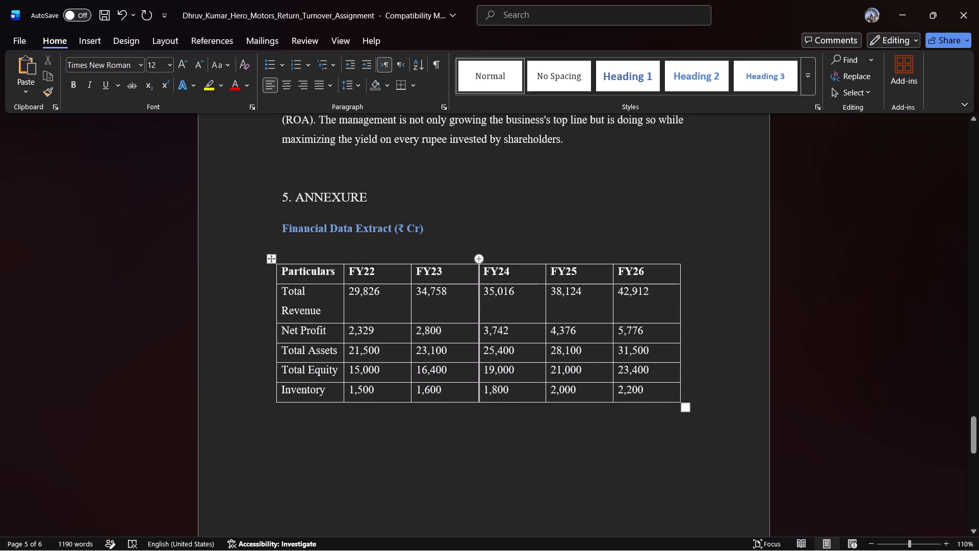
{"action": "left_click", "coordinate": [371, 173]}
{"action": "key", "text": "Return"}
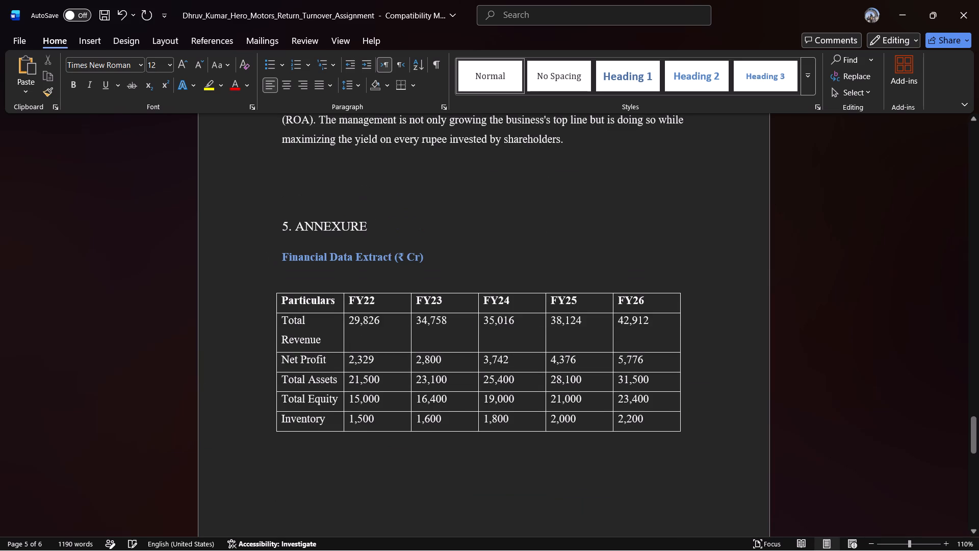
{"action": "left_click", "coordinate": [372, 272]}
{"action": "key", "text": "Return"}
Stretch the Financial Data Extract table downward so that its rows are taller, keeping its width nearly the same.
{"action": "scroll", "coordinate": [372, 272], "scroll_direction": "down", "scroll_amount": 1}
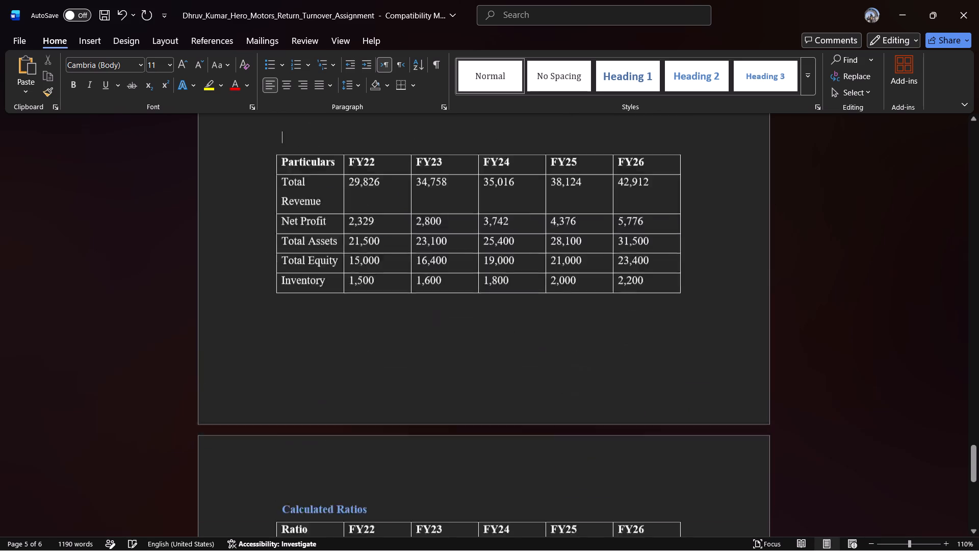
{"action": "scroll", "coordinate": [372, 272], "scroll_direction": "down", "scroll_amount": 4}
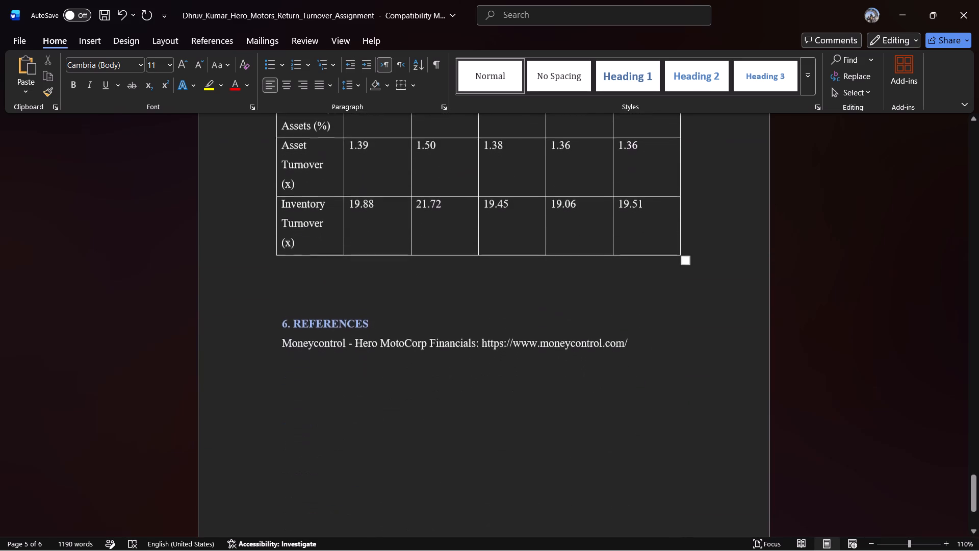
{"action": "scroll", "coordinate": [394, 245], "scroll_direction": "down", "scroll_amount": 1}
{"action": "scroll", "coordinate": [394, 245], "scroll_direction": "up", "scroll_amount": 6}
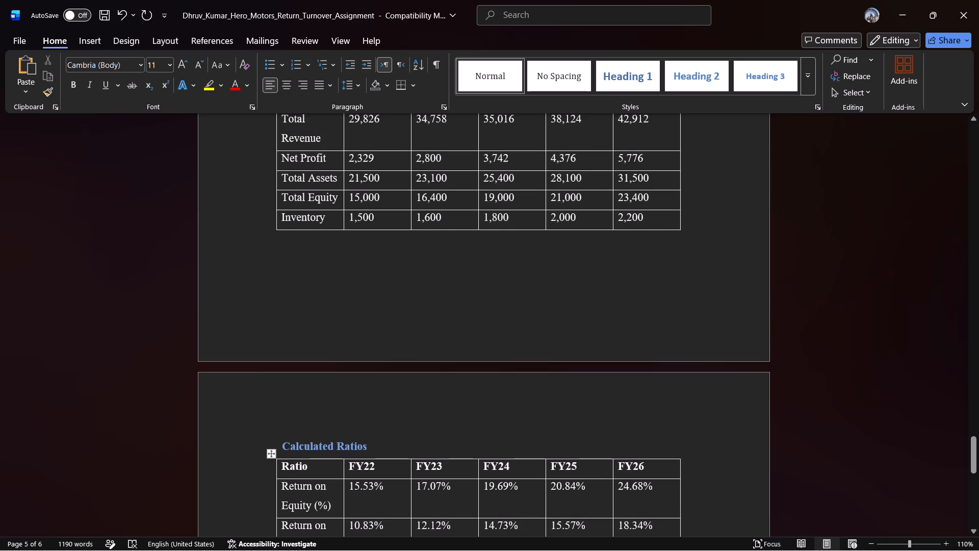
{"action": "scroll", "coordinate": [429, 274], "scroll_direction": "up", "scroll_amount": 2}
{"action": "scroll", "coordinate": [429, 274], "scroll_direction": "down", "scroll_amount": 1}
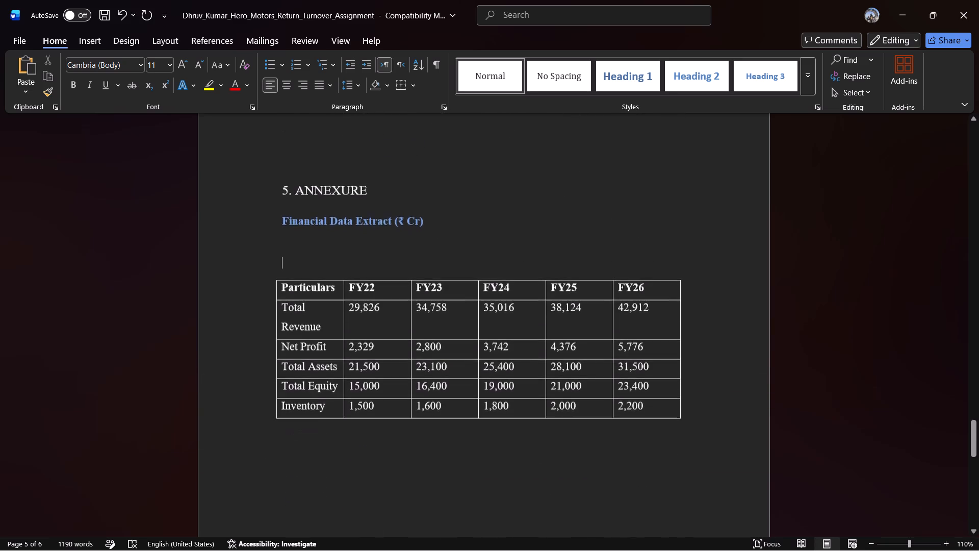
{"action": "scroll", "coordinate": [429, 274], "scroll_direction": "down", "scroll_amount": 2}
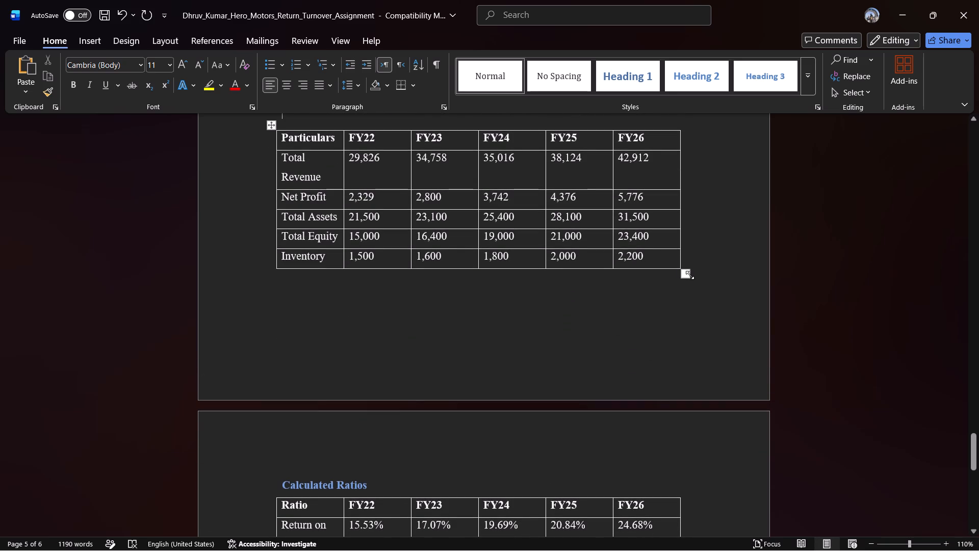
{"action": "left_click_drag", "start_coordinate": [684, 274], "coordinate": [682, 311]}
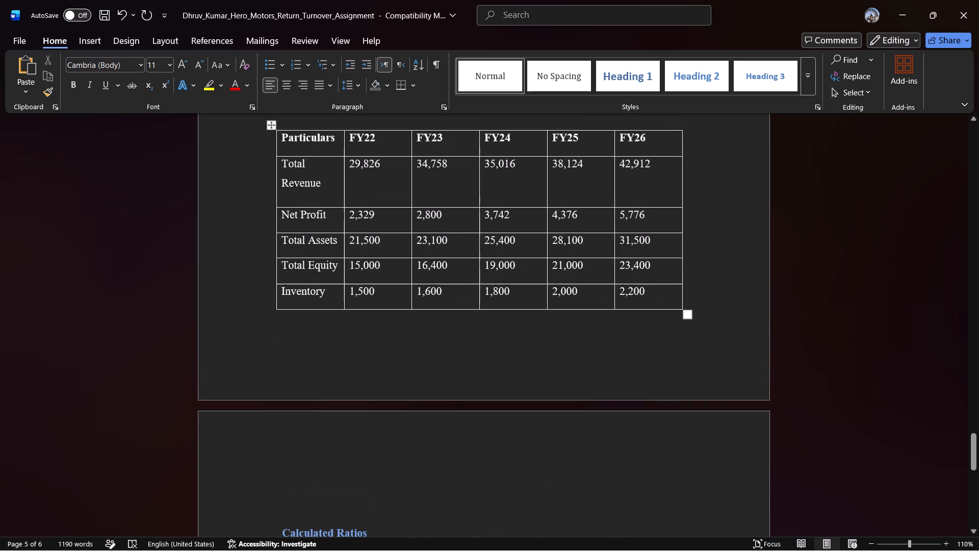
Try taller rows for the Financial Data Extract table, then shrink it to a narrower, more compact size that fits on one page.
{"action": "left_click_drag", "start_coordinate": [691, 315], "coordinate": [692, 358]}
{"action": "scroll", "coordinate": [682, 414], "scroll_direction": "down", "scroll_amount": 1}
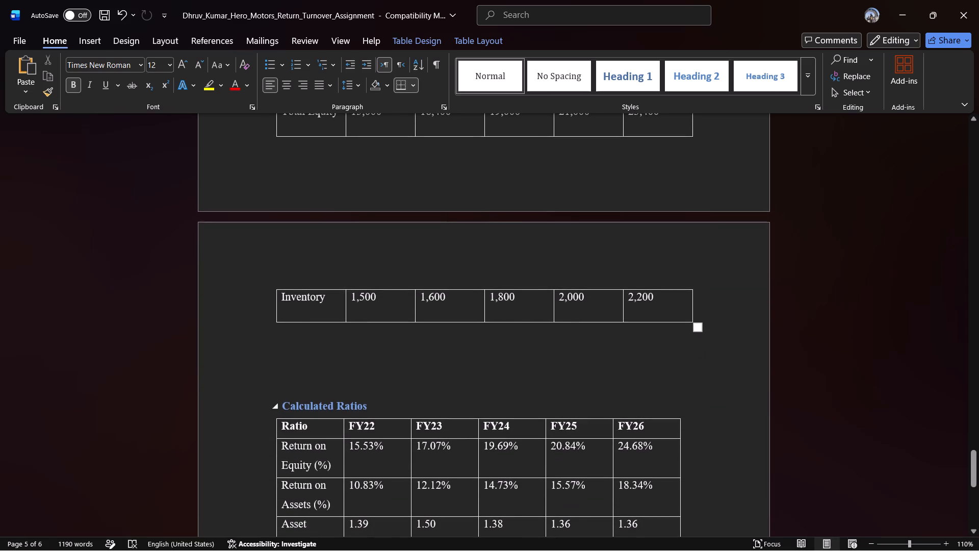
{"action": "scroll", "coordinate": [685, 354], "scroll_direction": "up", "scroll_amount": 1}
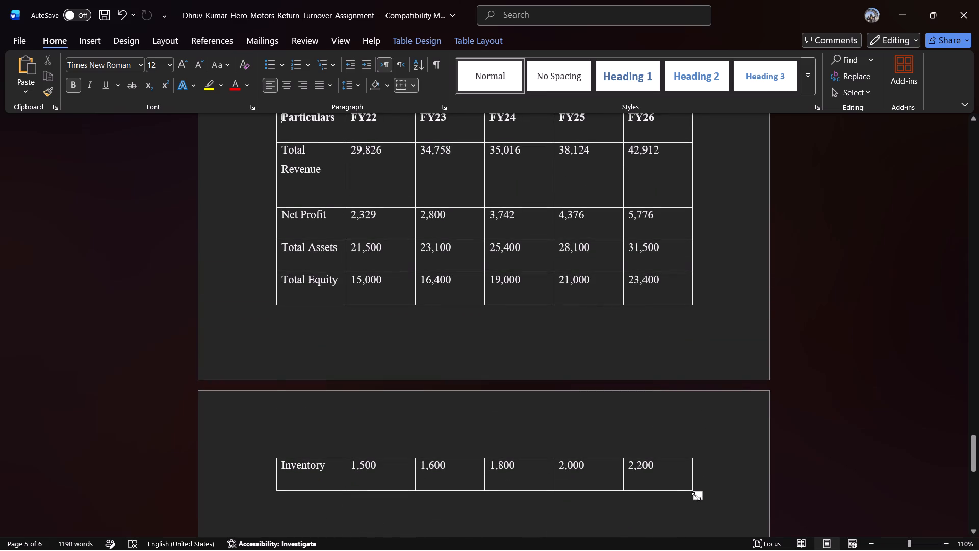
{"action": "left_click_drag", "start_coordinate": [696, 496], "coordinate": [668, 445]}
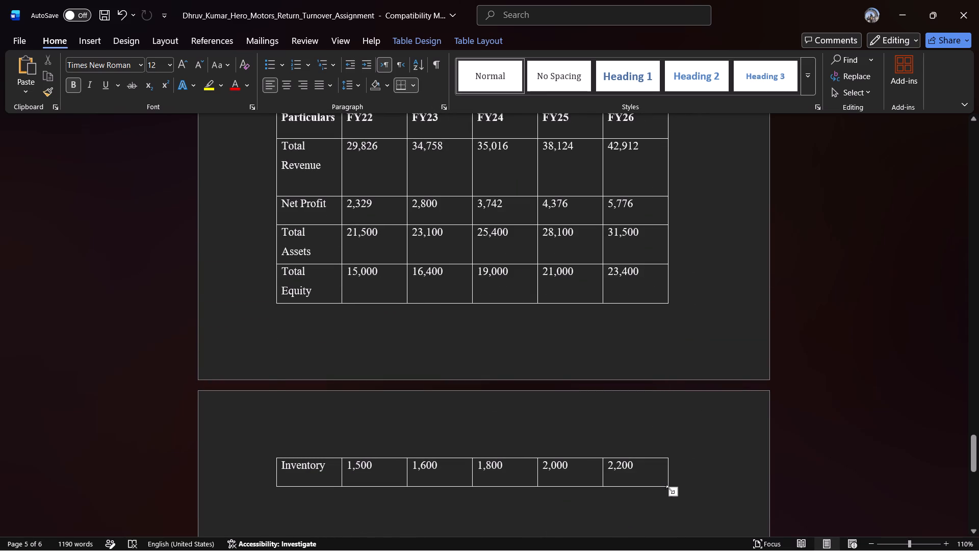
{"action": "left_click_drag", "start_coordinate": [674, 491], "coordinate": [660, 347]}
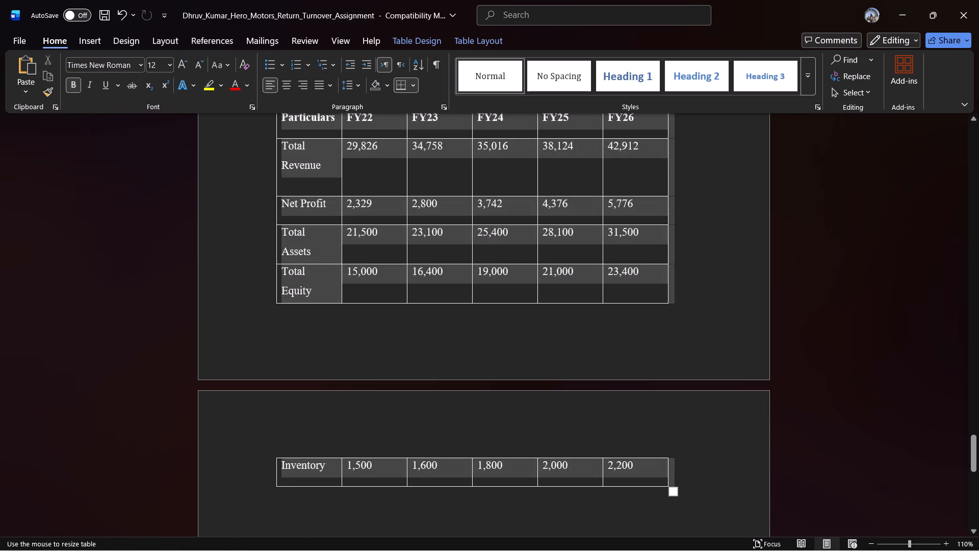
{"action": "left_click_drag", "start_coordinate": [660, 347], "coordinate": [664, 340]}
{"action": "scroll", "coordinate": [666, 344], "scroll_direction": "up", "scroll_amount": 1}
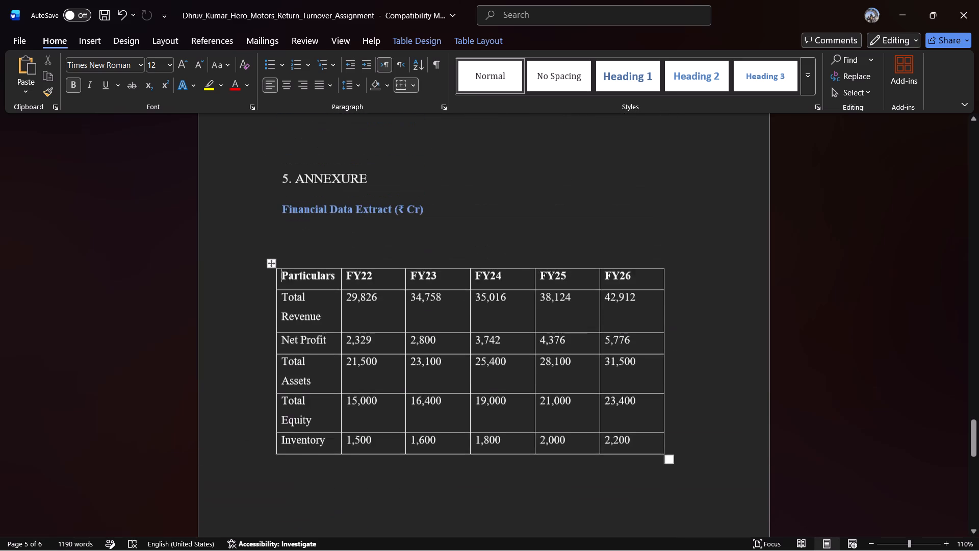
Remove one blank line above the "5. ANNEXURE" heading and one between the Financial Data Extract (₹ Cr) heading and its table.
{"action": "scroll", "coordinate": [666, 344], "scroll_direction": "up", "scroll_amount": 2}
{"action": "left_click", "coordinate": [487, 293]}
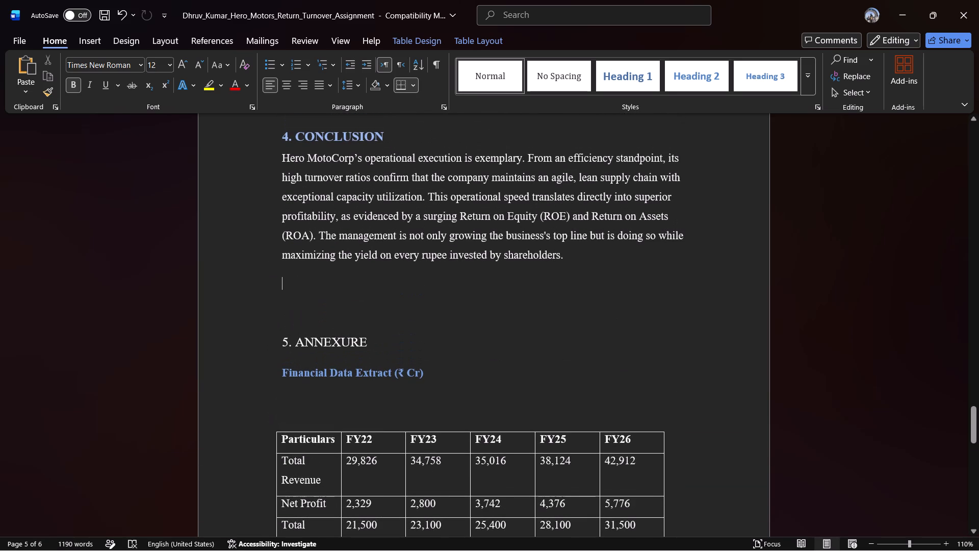
{"action": "key", "text": "BackSpace"}
{"action": "left_click", "coordinate": [364, 366]}
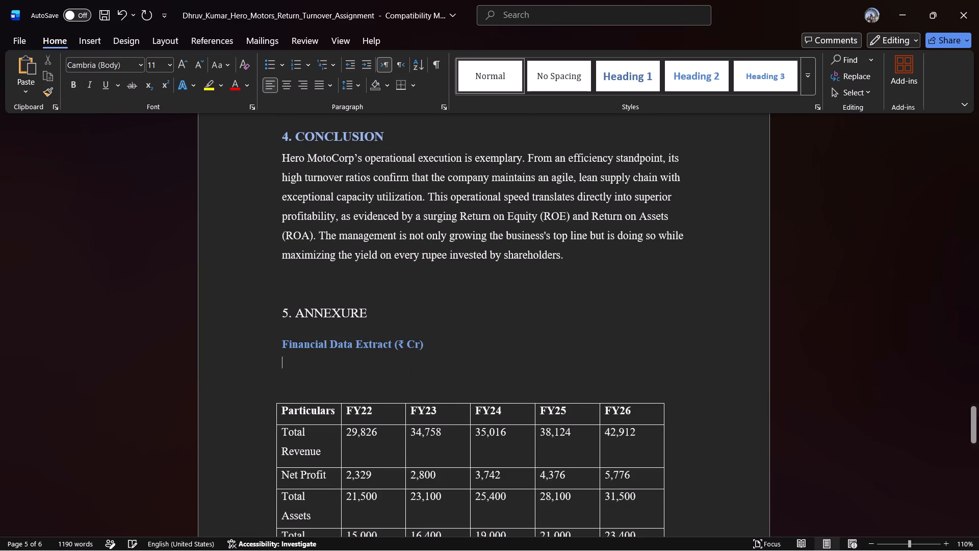
{"action": "key", "text": "BackSpace"}
Enlarge the Financial Data Extract table to wider columns and taller rows, keeping all of its rows on one page.
{"action": "scroll", "coordinate": [429, 415], "scroll_direction": "down", "scroll_amount": 2}
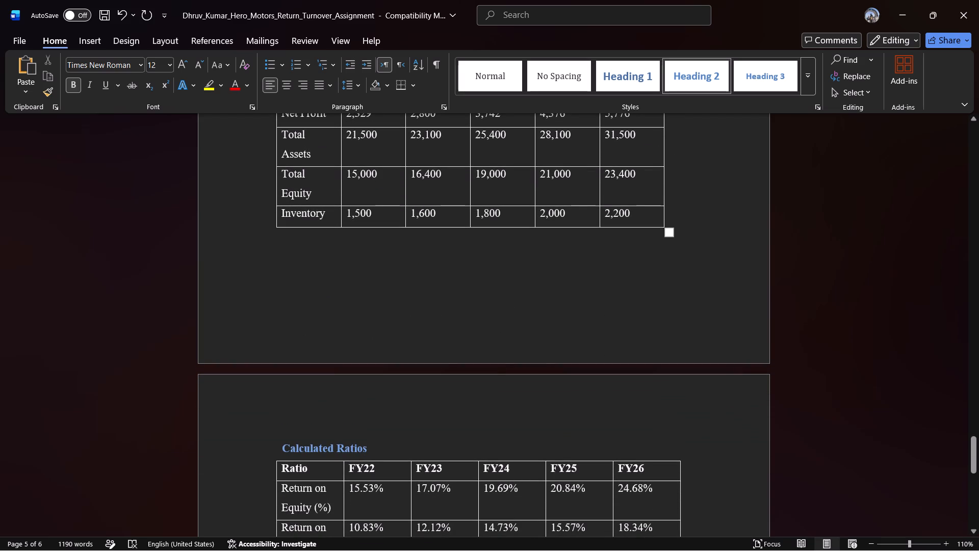
{"action": "right_click_drag", "start_coordinate": [667, 233], "coordinate": [680, 264]}
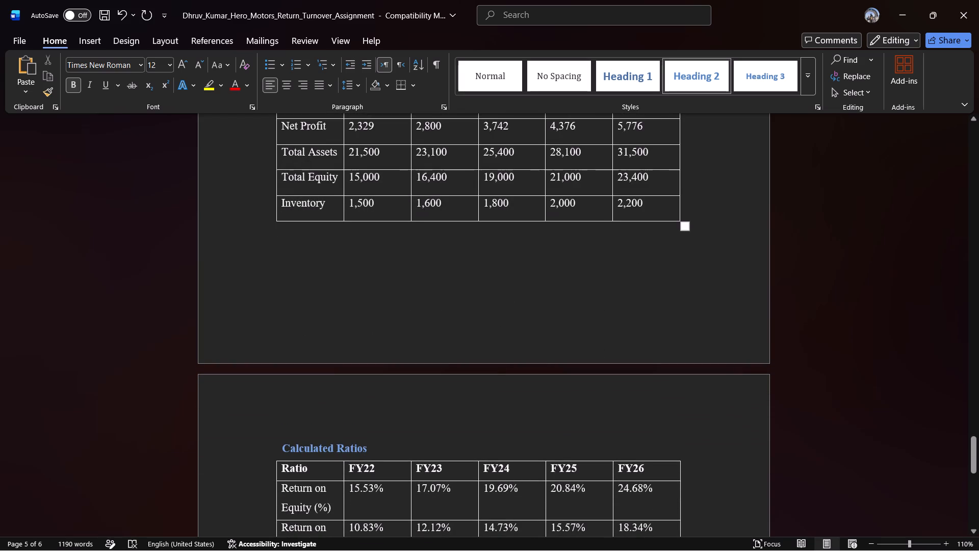
{"action": "left_click_drag", "start_coordinate": [684, 315], "coordinate": [724, 405]}
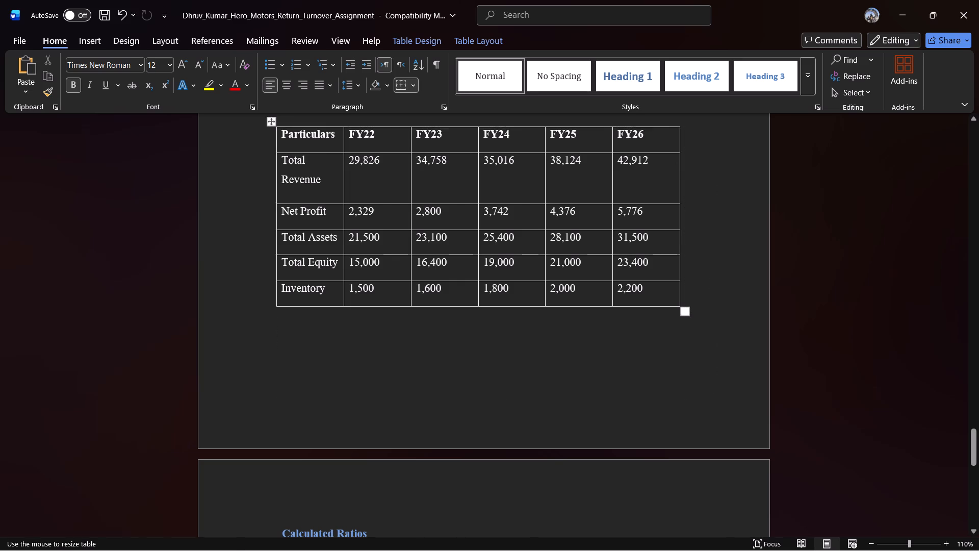
{"action": "scroll", "coordinate": [632, 430], "scroll_direction": "down", "scroll_amount": 1}
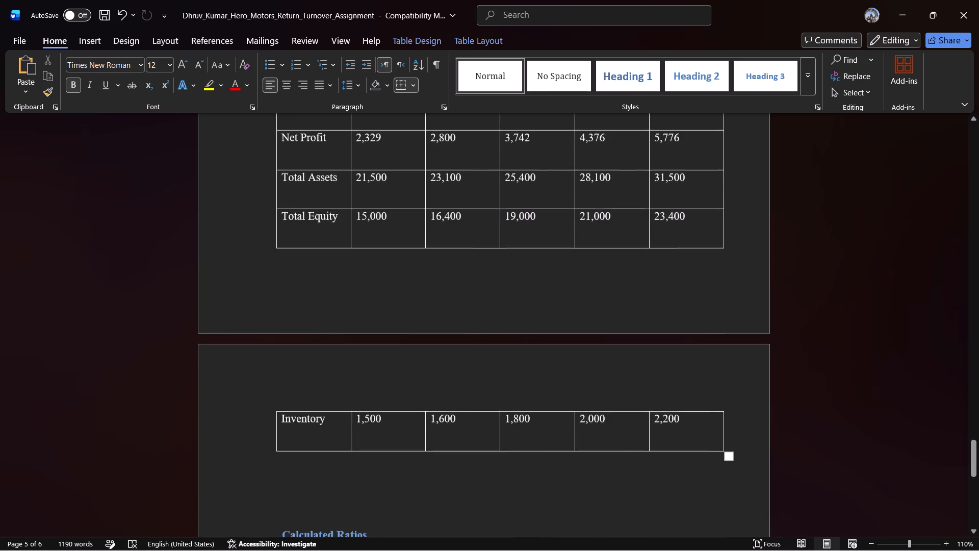
{"action": "scroll", "coordinate": [632, 430], "scroll_direction": "down", "scroll_amount": 1}
{"action": "scroll", "coordinate": [632, 430], "scroll_direction": "up", "scroll_amount": 1}
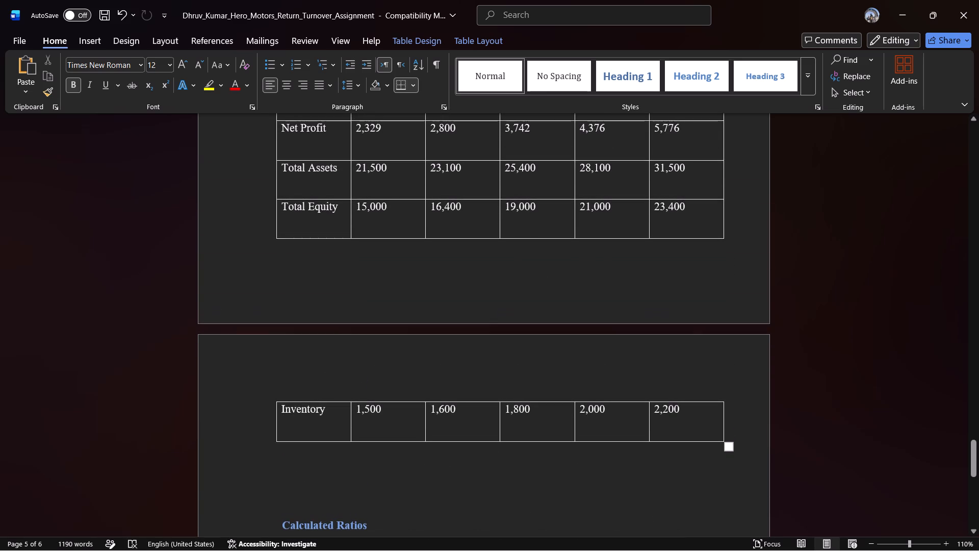
{"action": "right_click_drag", "start_coordinate": [728, 446], "coordinate": [719, 305]}
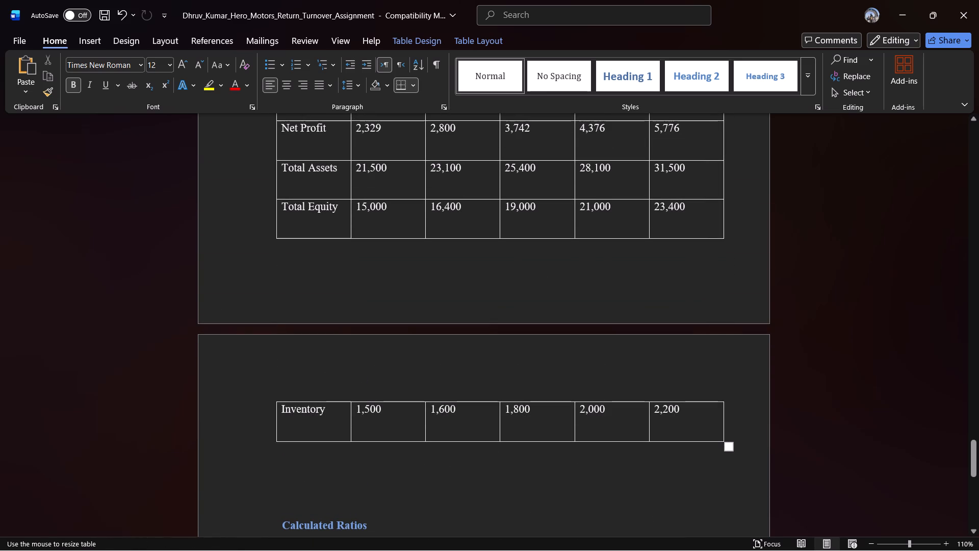
{"action": "right_click_drag", "start_coordinate": [719, 305], "coordinate": [708, 263]}
{"action": "scroll", "coordinate": [677, 341], "scroll_direction": "up", "scroll_amount": 3}
{"action": "scroll", "coordinate": [677, 341], "scroll_direction": "down", "scroll_amount": 1}
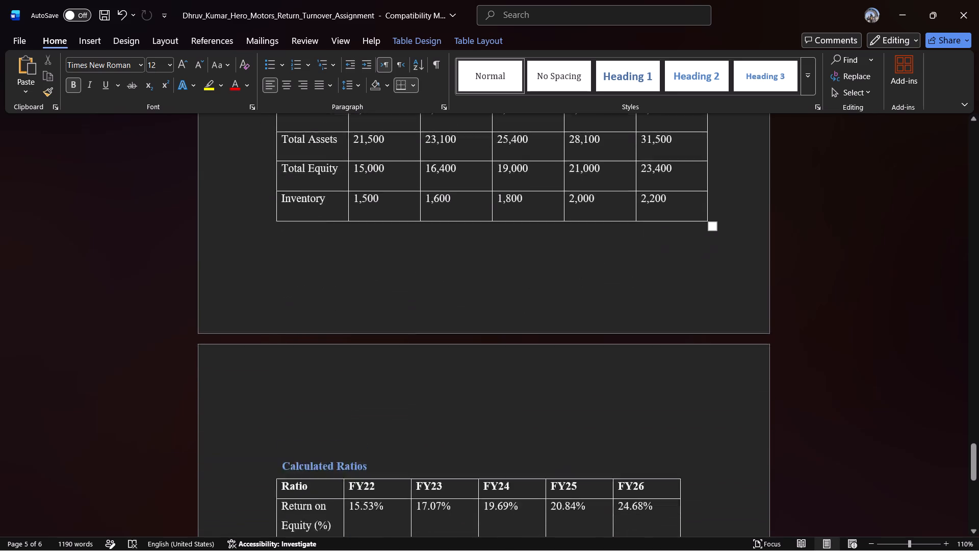
Review the layout of the Calculated Ratios table, the references section, and the title page and introduction.
{"action": "scroll", "coordinate": [677, 341], "scroll_direction": "down", "scroll_amount": 4}
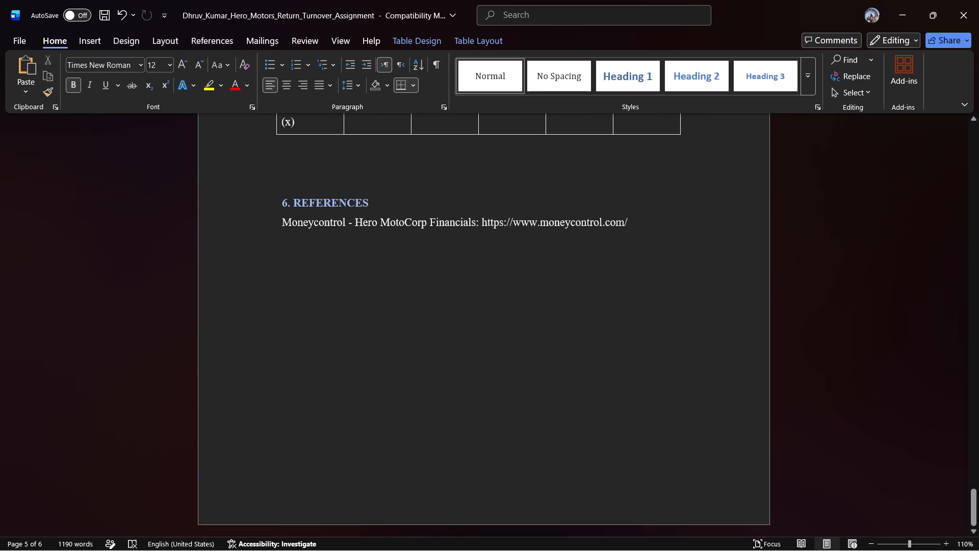
{"action": "scroll", "coordinate": [677, 341], "scroll_direction": "down", "scroll_amount": 2}
{"action": "scroll", "coordinate": [677, 341], "scroll_direction": "up", "scroll_amount": 20}
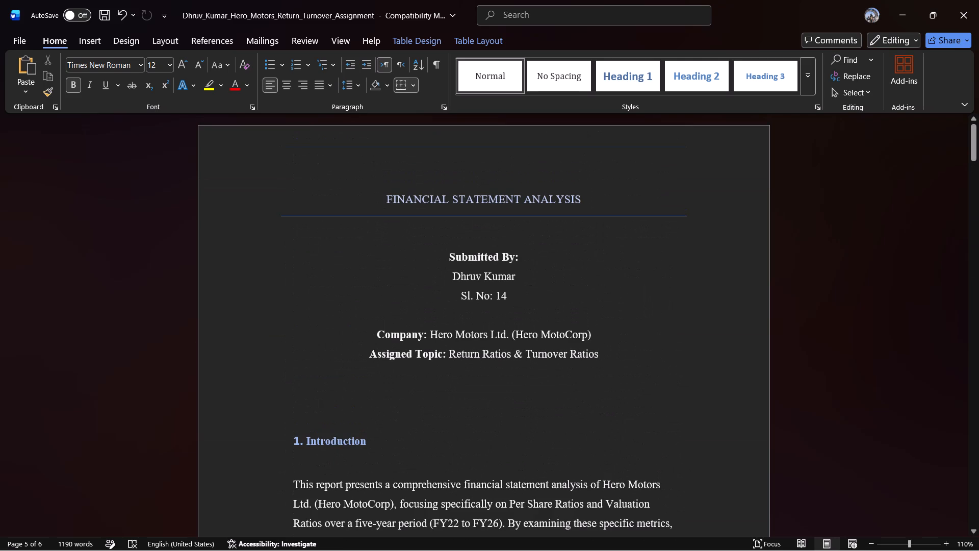
{"action": "scroll", "coordinate": [538, 313], "scroll_direction": "down", "scroll_amount": 1}
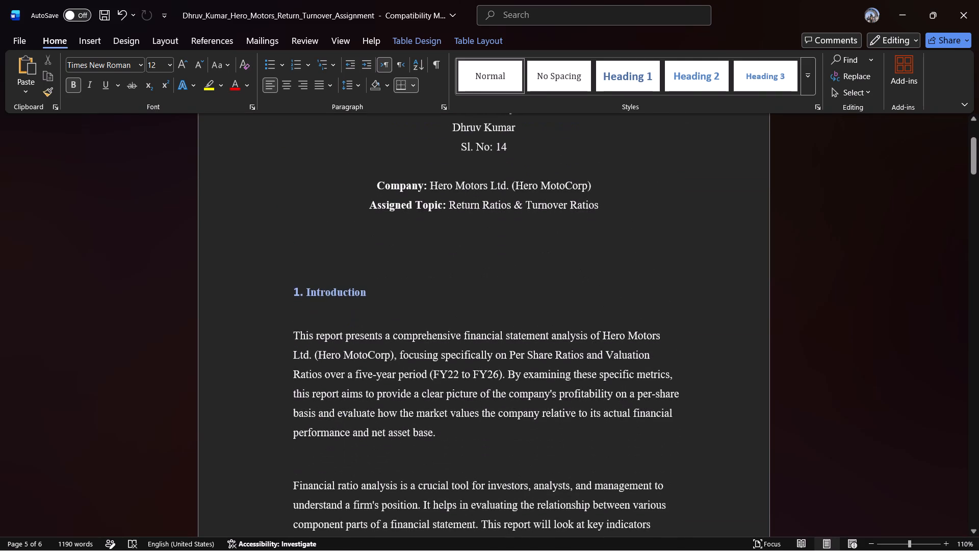
{"action": "scroll", "coordinate": [498, 329], "scroll_direction": "up", "scroll_amount": 2}
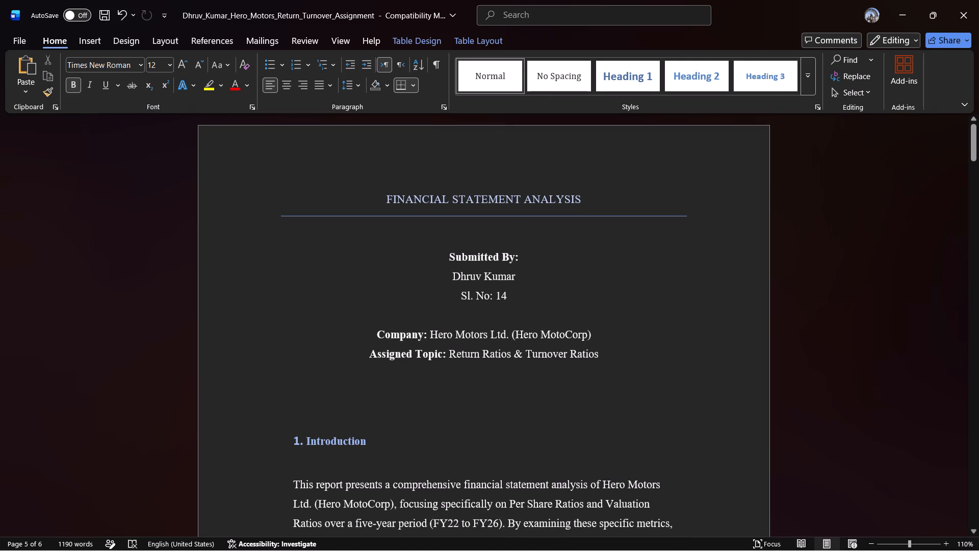
Start saving a copy in the Downloads folder, replacing "Assignment" with "Finance" at the end of the file name.
{"action": "left_click", "coordinate": [18, 37]}
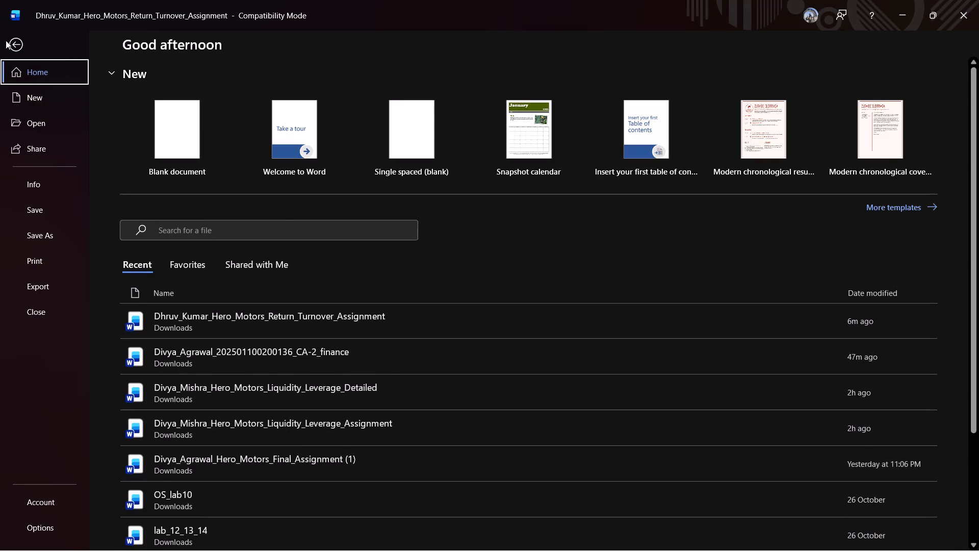
{"action": "left_click", "coordinate": [12, 46]}
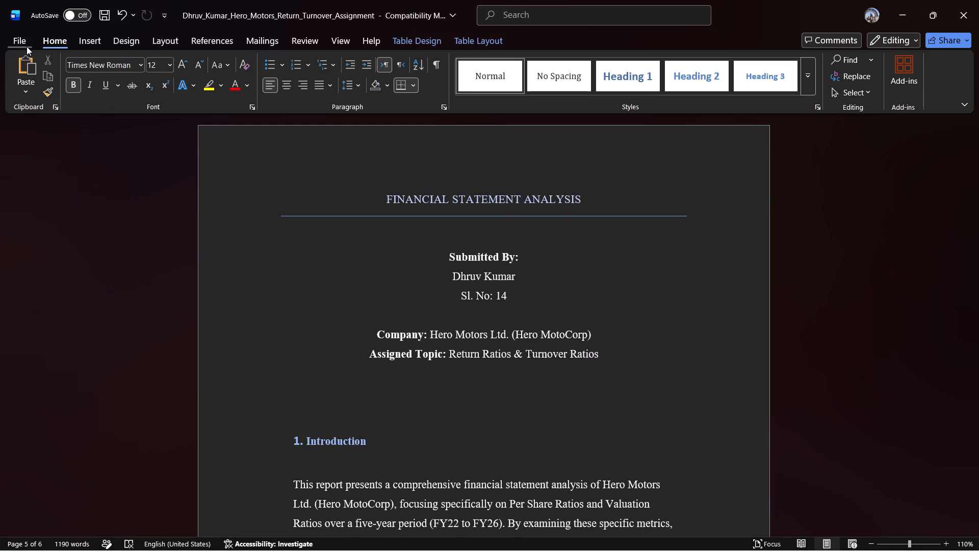
{"action": "left_click", "coordinate": [27, 46]}
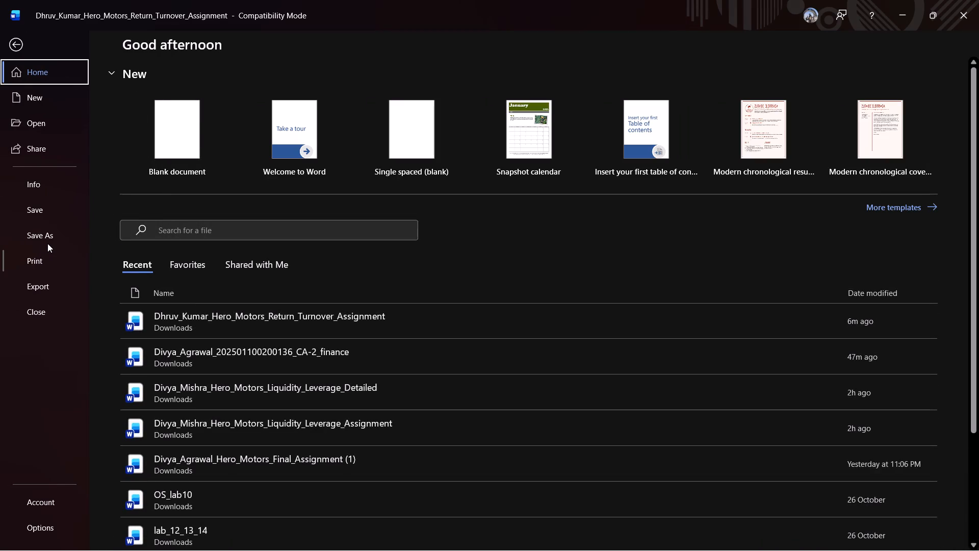
{"action": "left_click", "coordinate": [47, 243]}
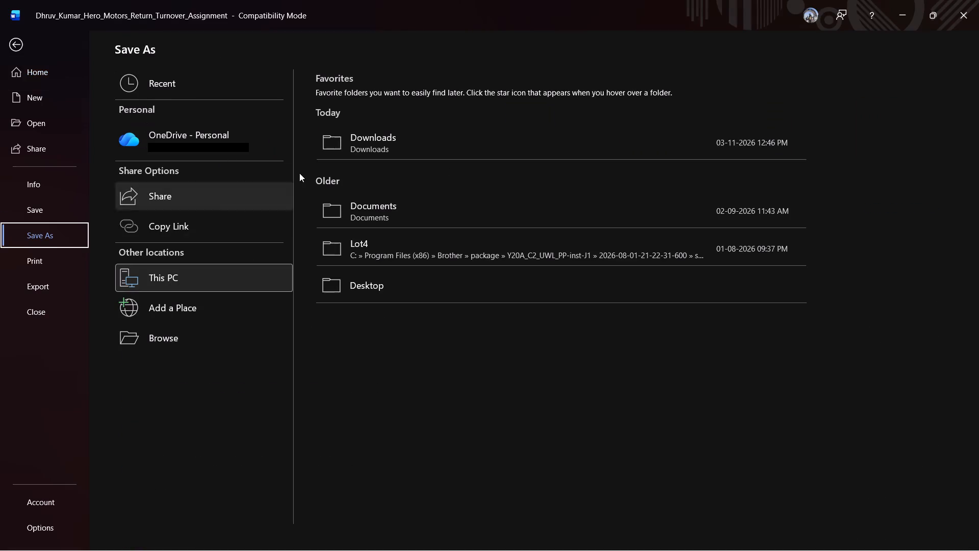
{"action": "left_click", "coordinate": [452, 129]}
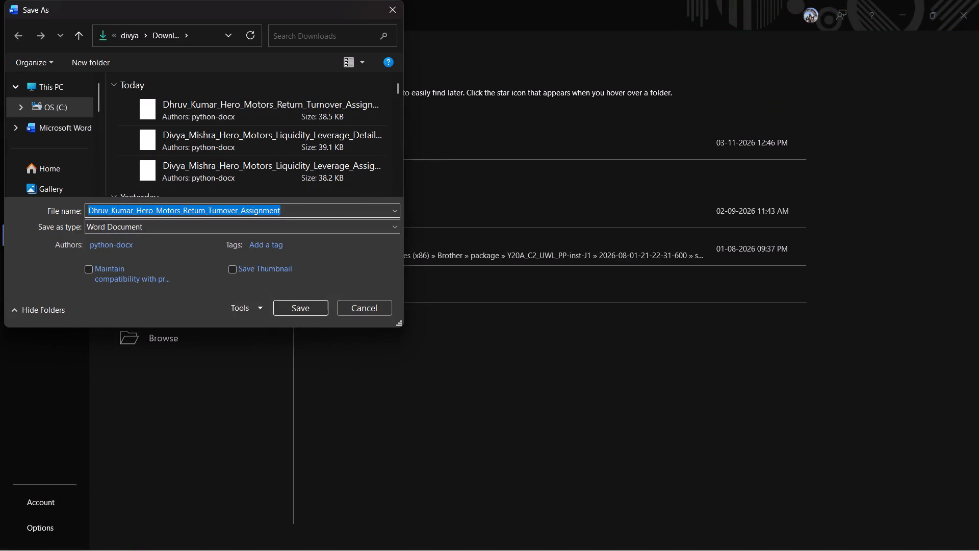
{"action": "key", "text": "Right"}
{"action": "key", "text": "BackSpace"}
{"action": "key", "text": "BackSpace"}
{"action": "key", "text": "BackSpace"}
{"action": "key", "text": "BackSpace"}
{"action": "key", "text": "BackSpace"}
{"action": "key", "text": "BackSpace"}
{"action": "key", "text": "BackSpace"}
{"action": "key", "text": "BackSpace"}
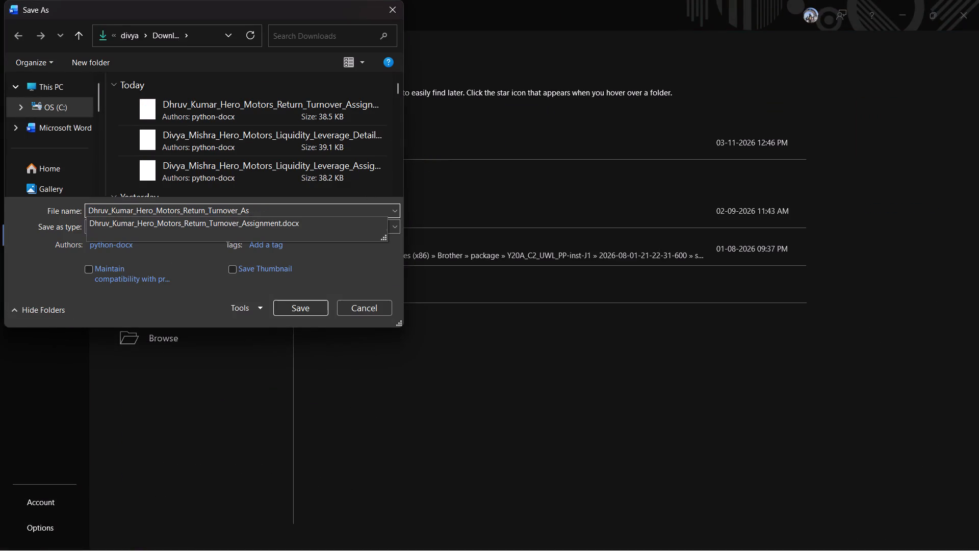
{"action": "key", "text": "BackSpace"}
{"action": "key", "text": "BackSpace"}
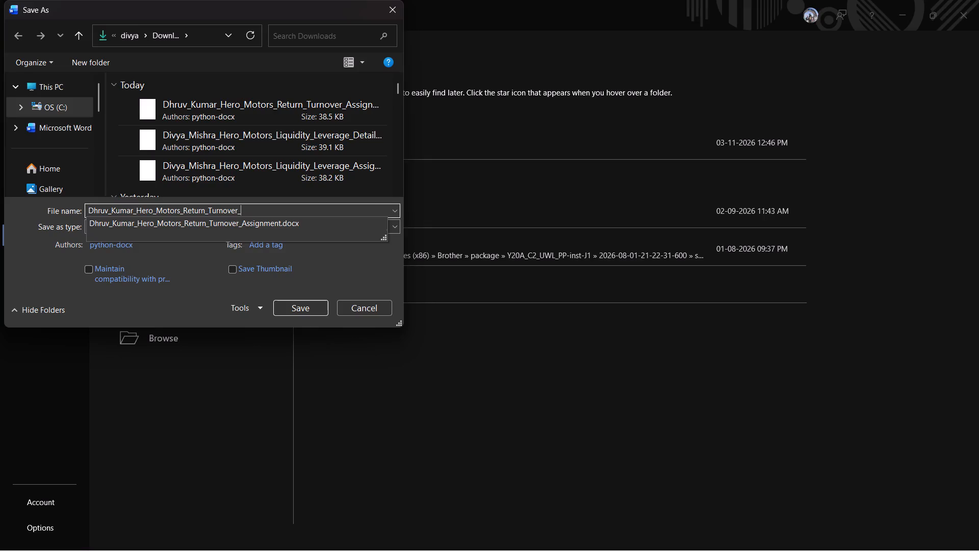
{"action": "type", "text": "Finan"}
{"action": "type", "text": "ce"}
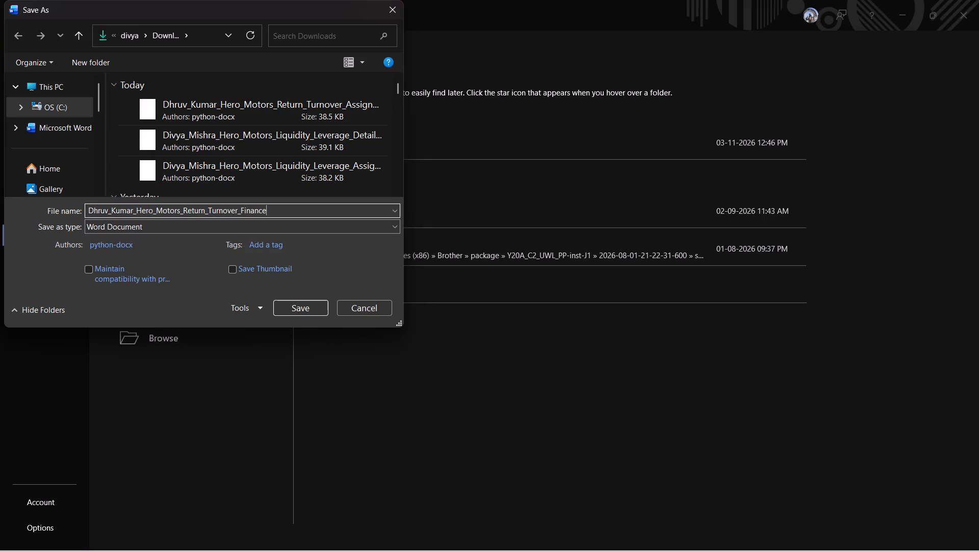
Save the renamed copy in PDF format.
{"action": "left_click", "coordinate": [288, 230]}
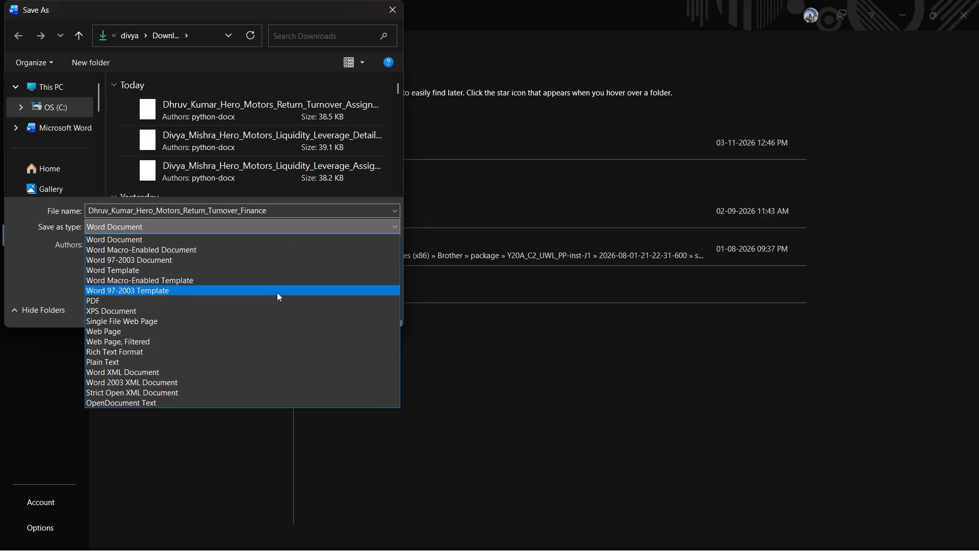
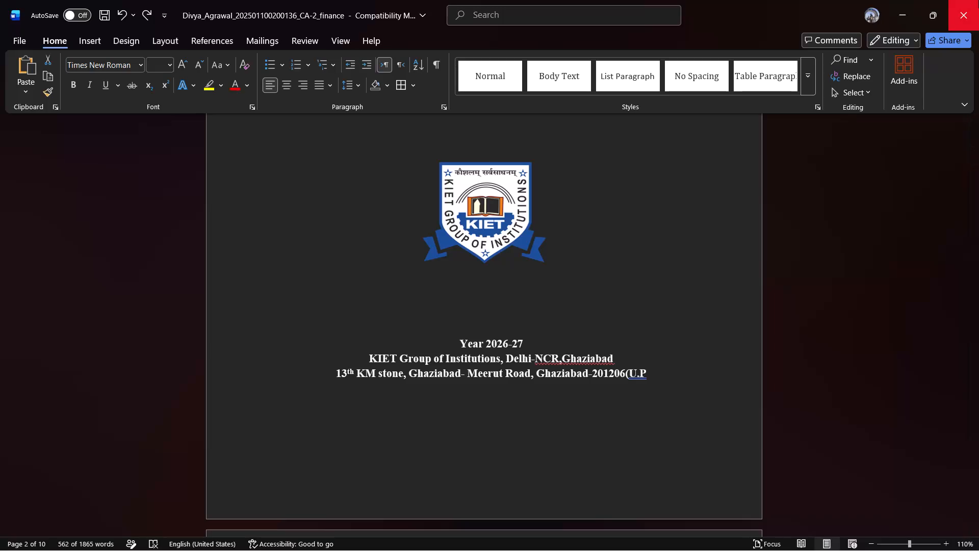
Close the finance report document, saving its changes as a .docx file in the Downloads folder.
{"action": "left_click", "coordinate": [978, 0]}
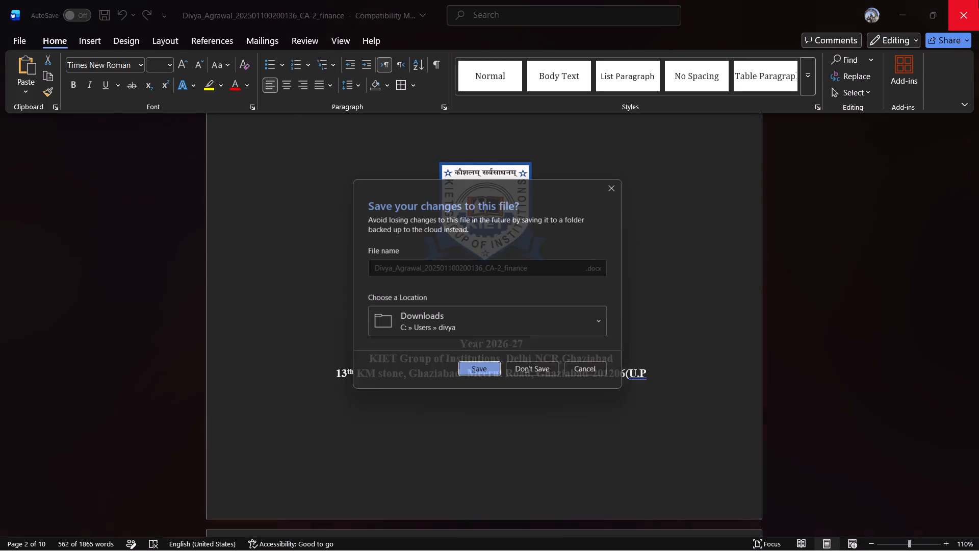
{"action": "left_click", "coordinate": [494, 375]}
Close the File Explorer window showing the Home folder.
{"action": "left_click", "coordinate": [842, 102]}
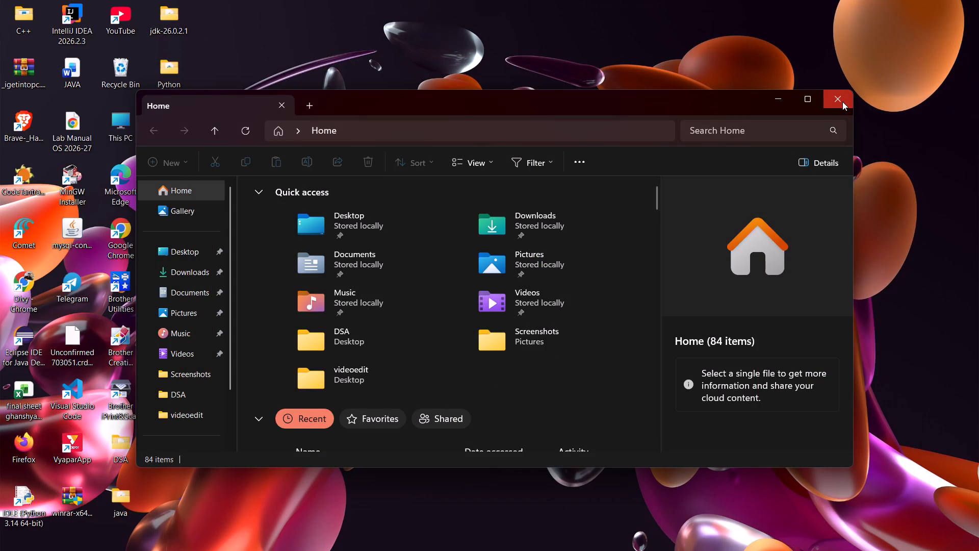